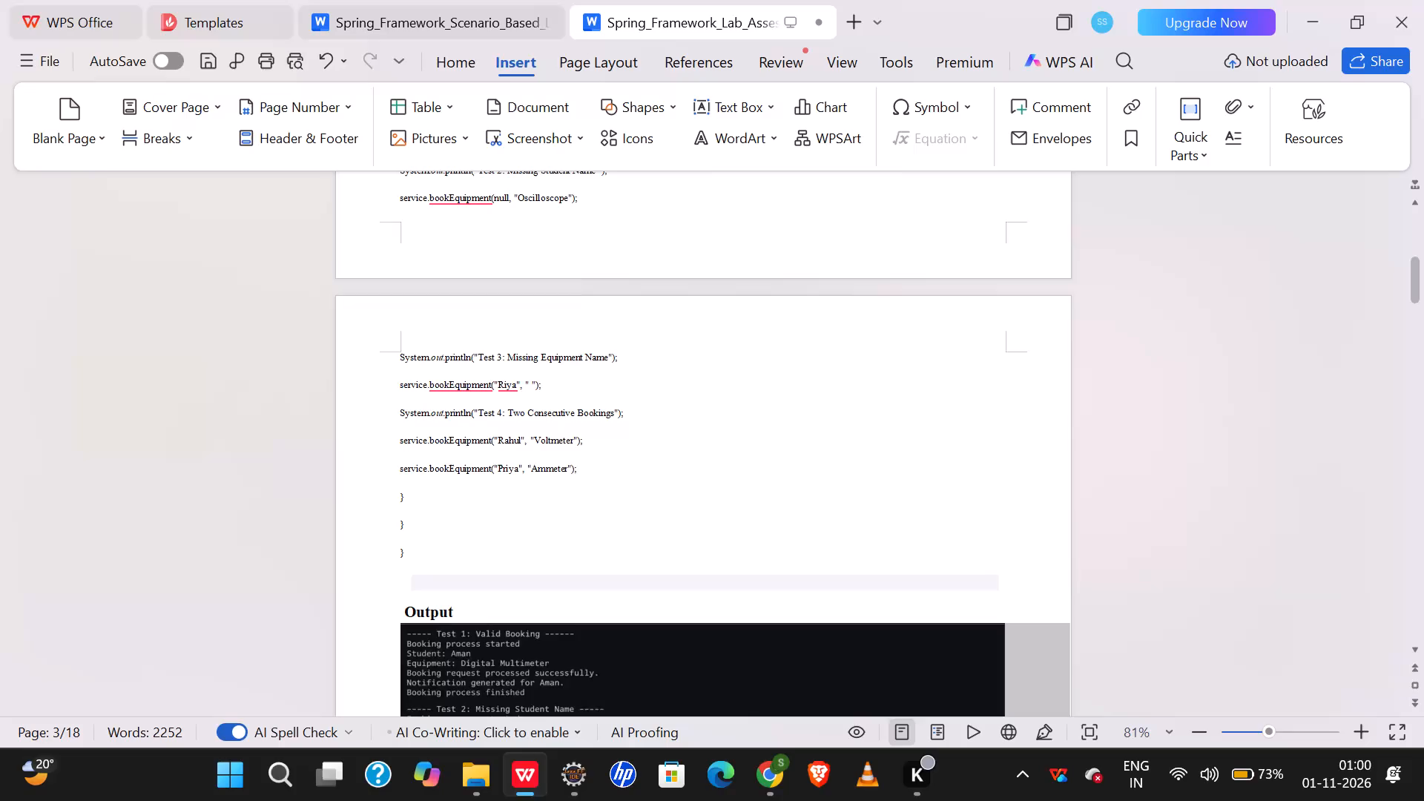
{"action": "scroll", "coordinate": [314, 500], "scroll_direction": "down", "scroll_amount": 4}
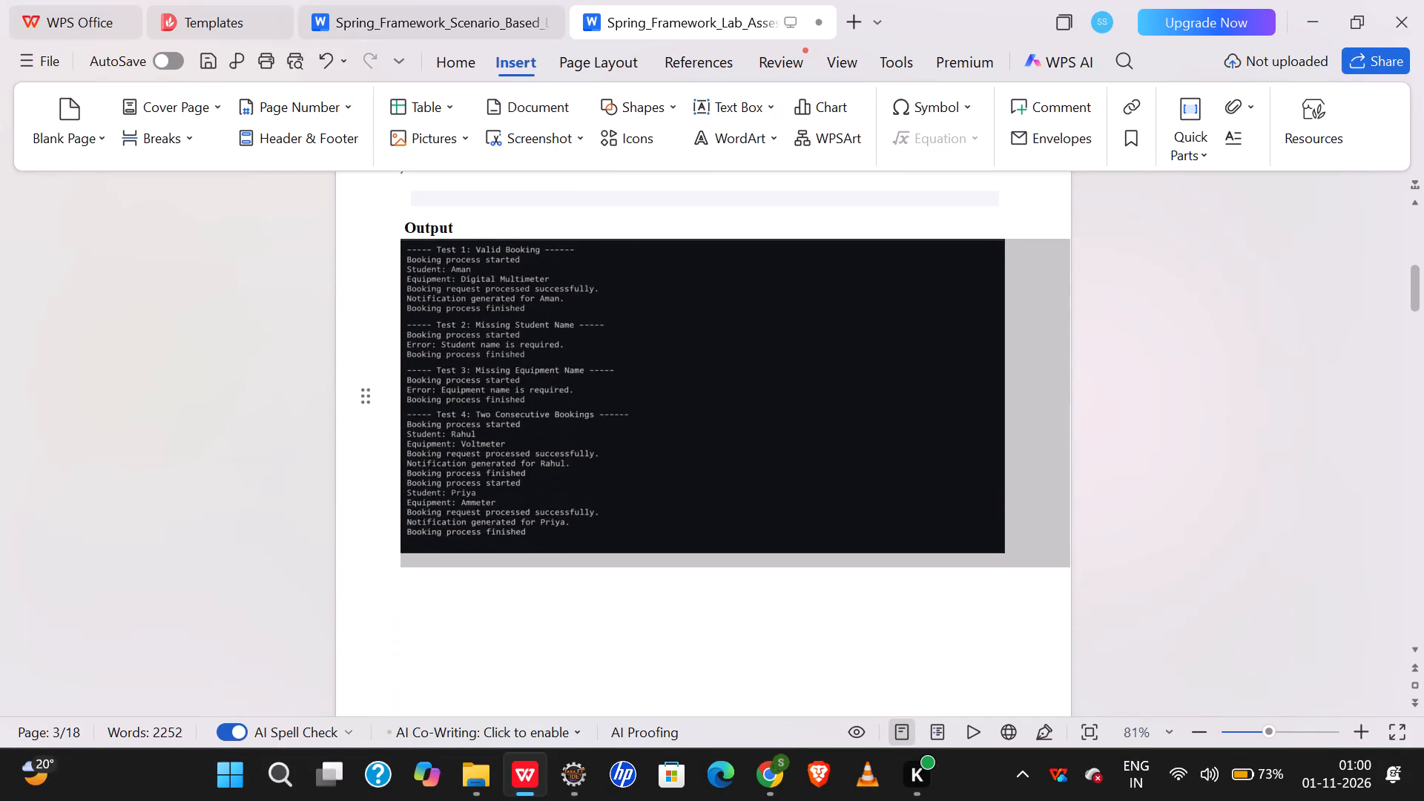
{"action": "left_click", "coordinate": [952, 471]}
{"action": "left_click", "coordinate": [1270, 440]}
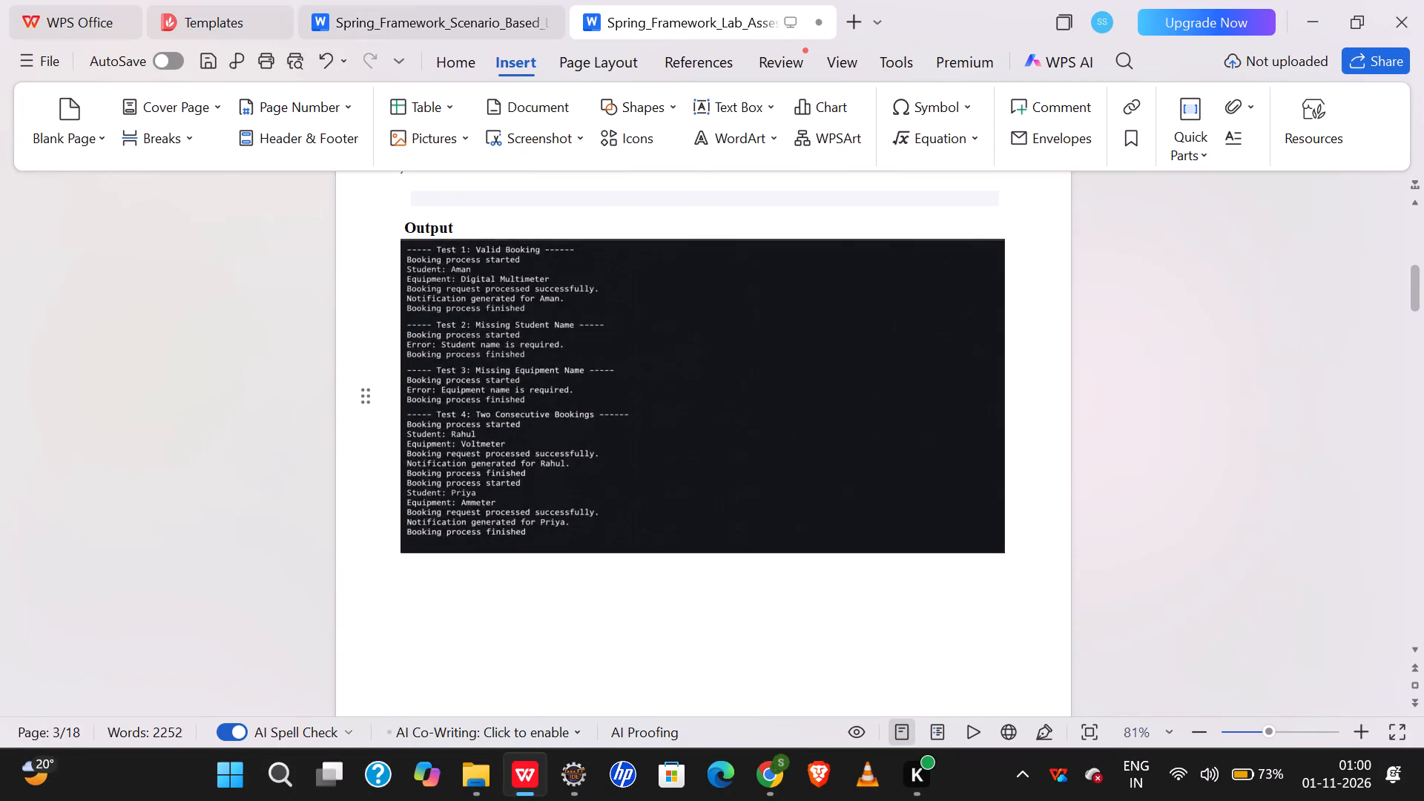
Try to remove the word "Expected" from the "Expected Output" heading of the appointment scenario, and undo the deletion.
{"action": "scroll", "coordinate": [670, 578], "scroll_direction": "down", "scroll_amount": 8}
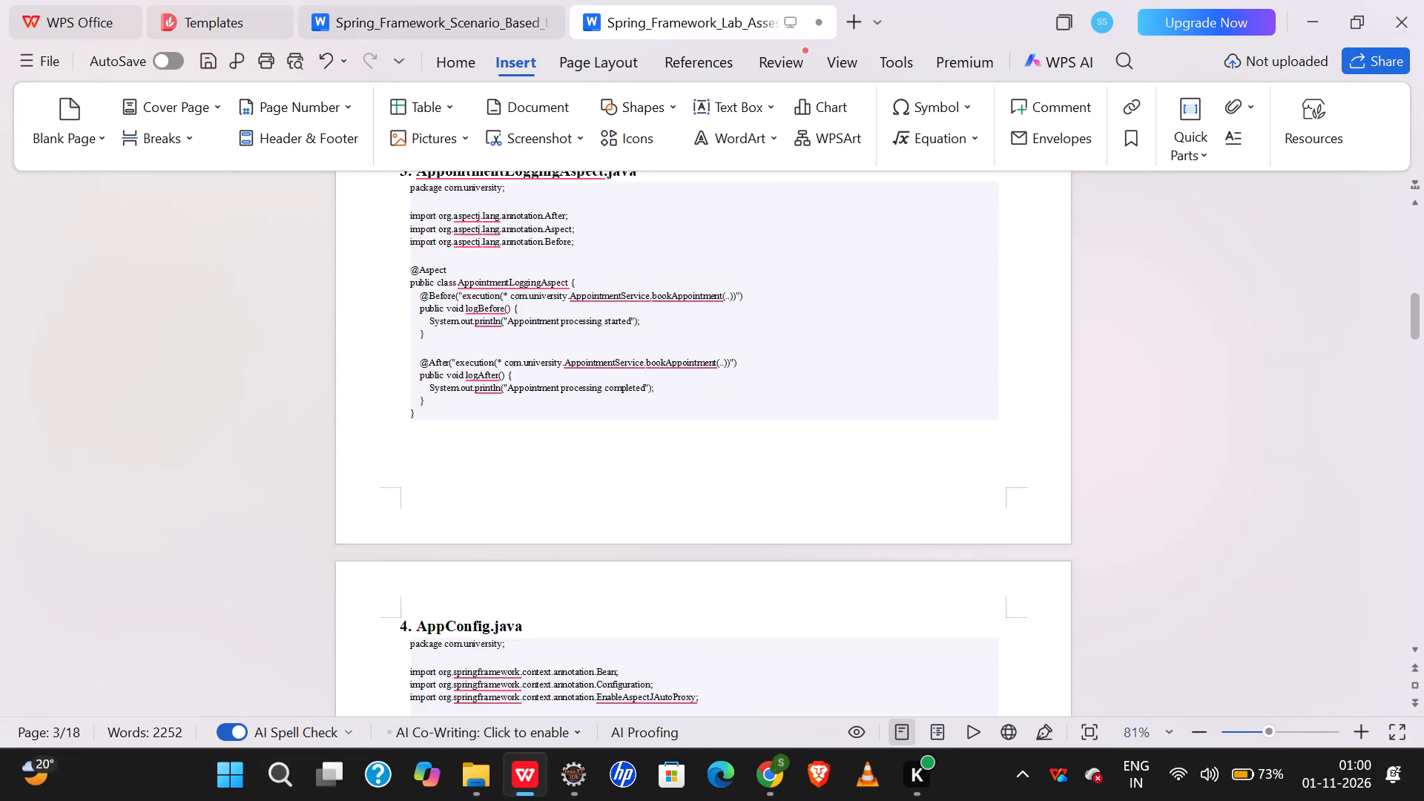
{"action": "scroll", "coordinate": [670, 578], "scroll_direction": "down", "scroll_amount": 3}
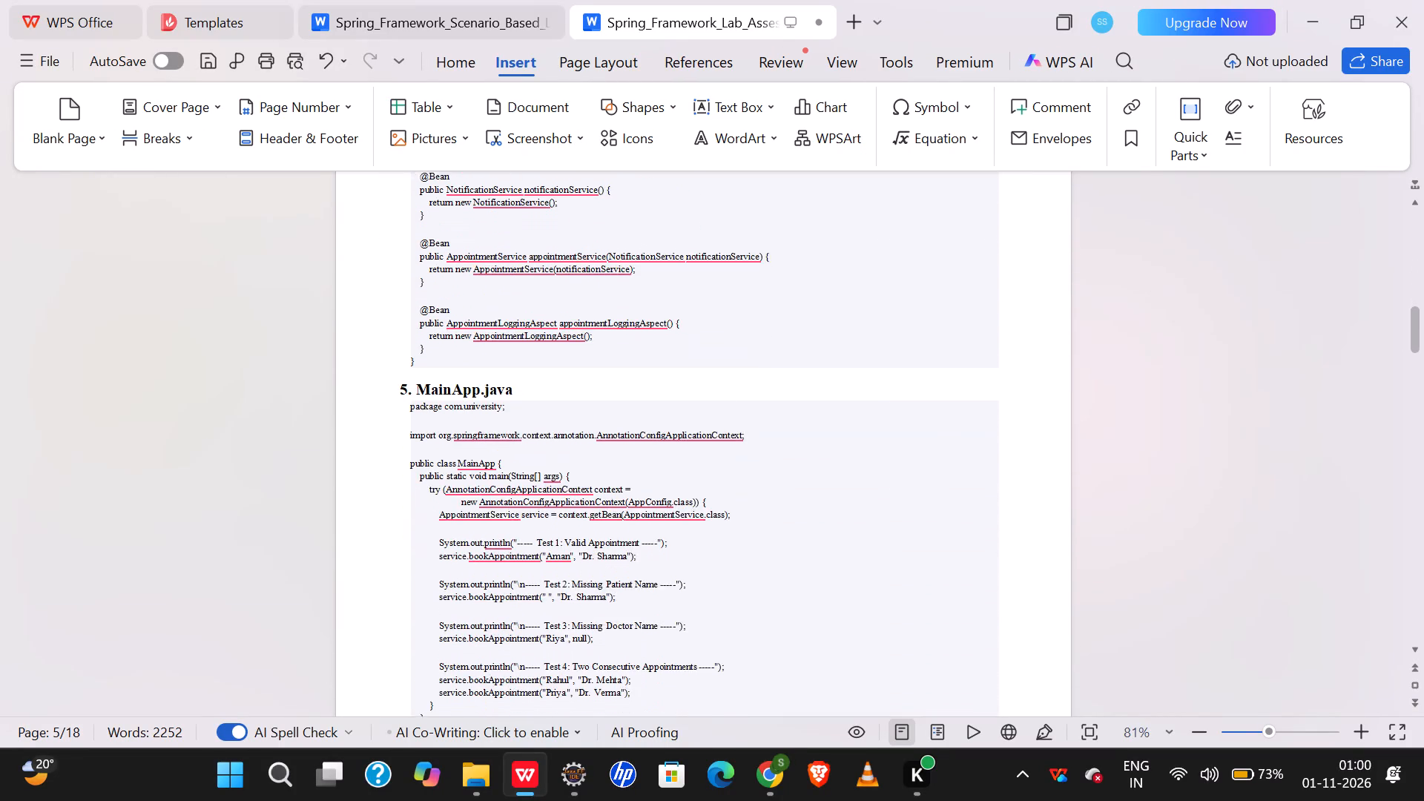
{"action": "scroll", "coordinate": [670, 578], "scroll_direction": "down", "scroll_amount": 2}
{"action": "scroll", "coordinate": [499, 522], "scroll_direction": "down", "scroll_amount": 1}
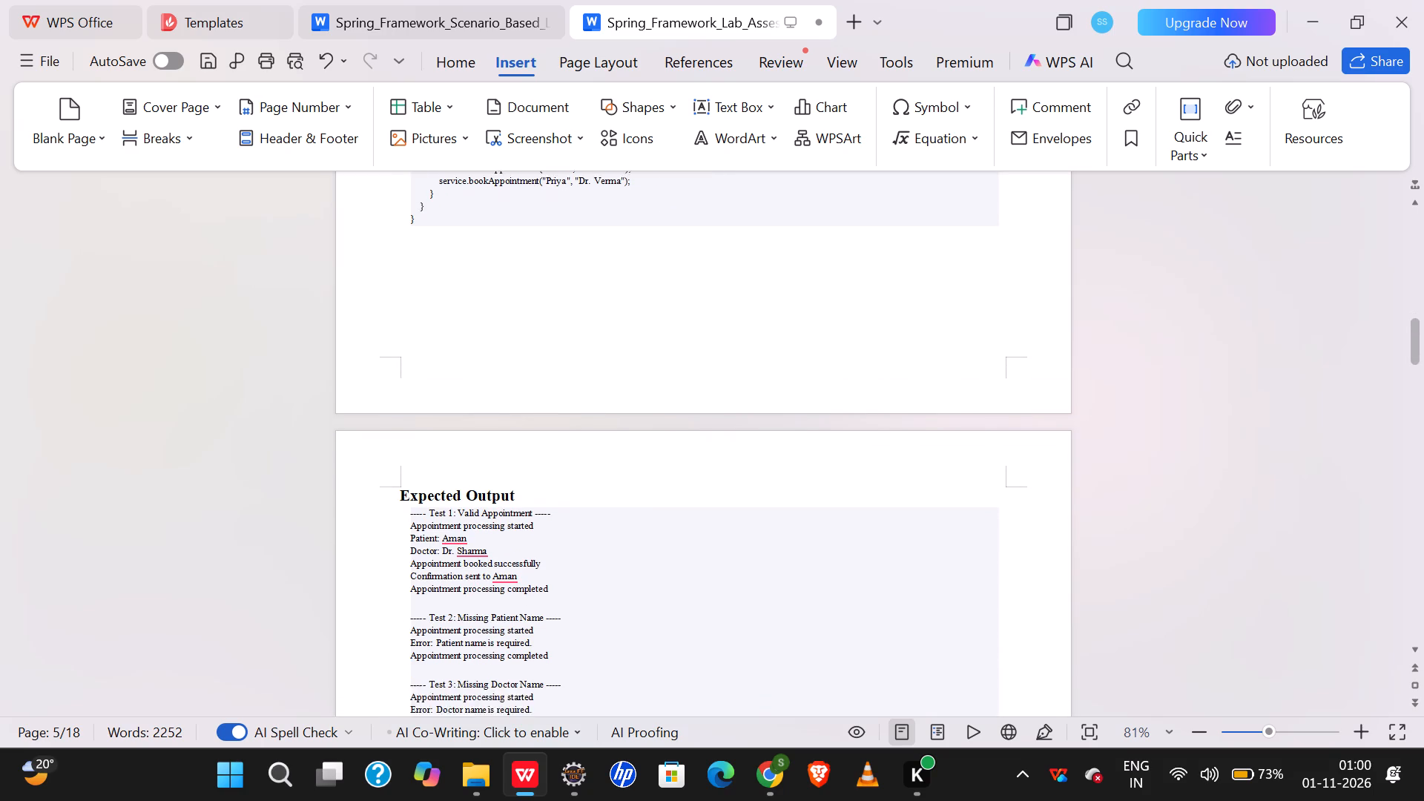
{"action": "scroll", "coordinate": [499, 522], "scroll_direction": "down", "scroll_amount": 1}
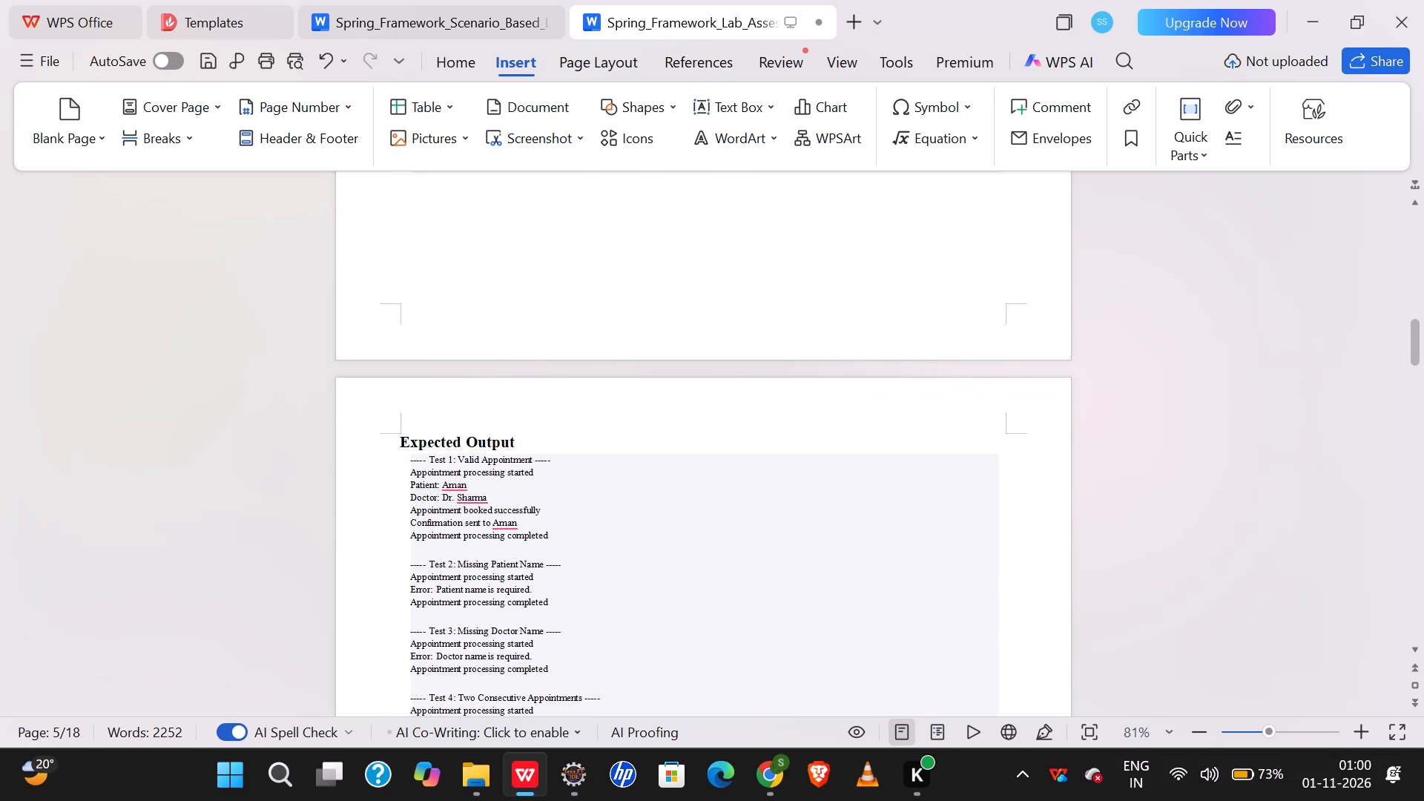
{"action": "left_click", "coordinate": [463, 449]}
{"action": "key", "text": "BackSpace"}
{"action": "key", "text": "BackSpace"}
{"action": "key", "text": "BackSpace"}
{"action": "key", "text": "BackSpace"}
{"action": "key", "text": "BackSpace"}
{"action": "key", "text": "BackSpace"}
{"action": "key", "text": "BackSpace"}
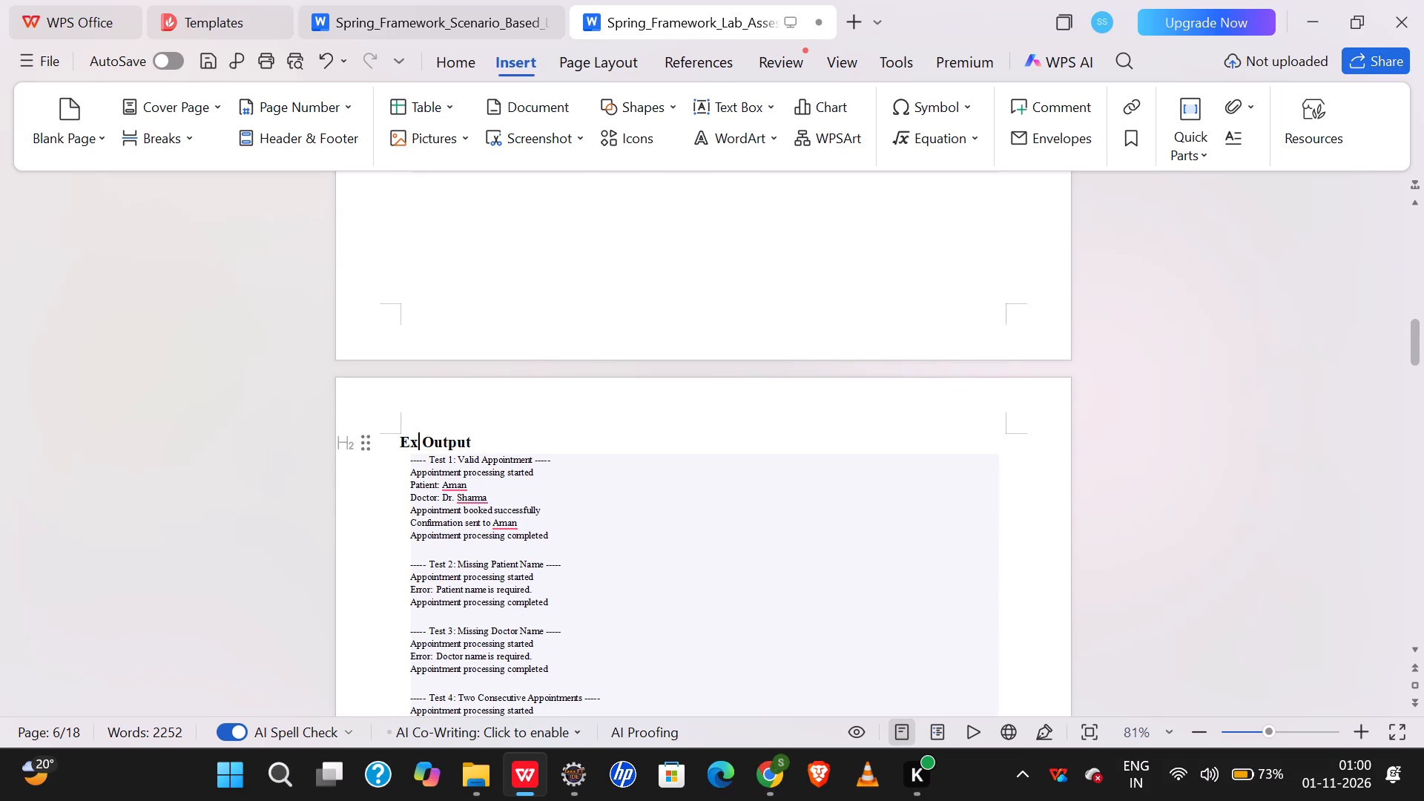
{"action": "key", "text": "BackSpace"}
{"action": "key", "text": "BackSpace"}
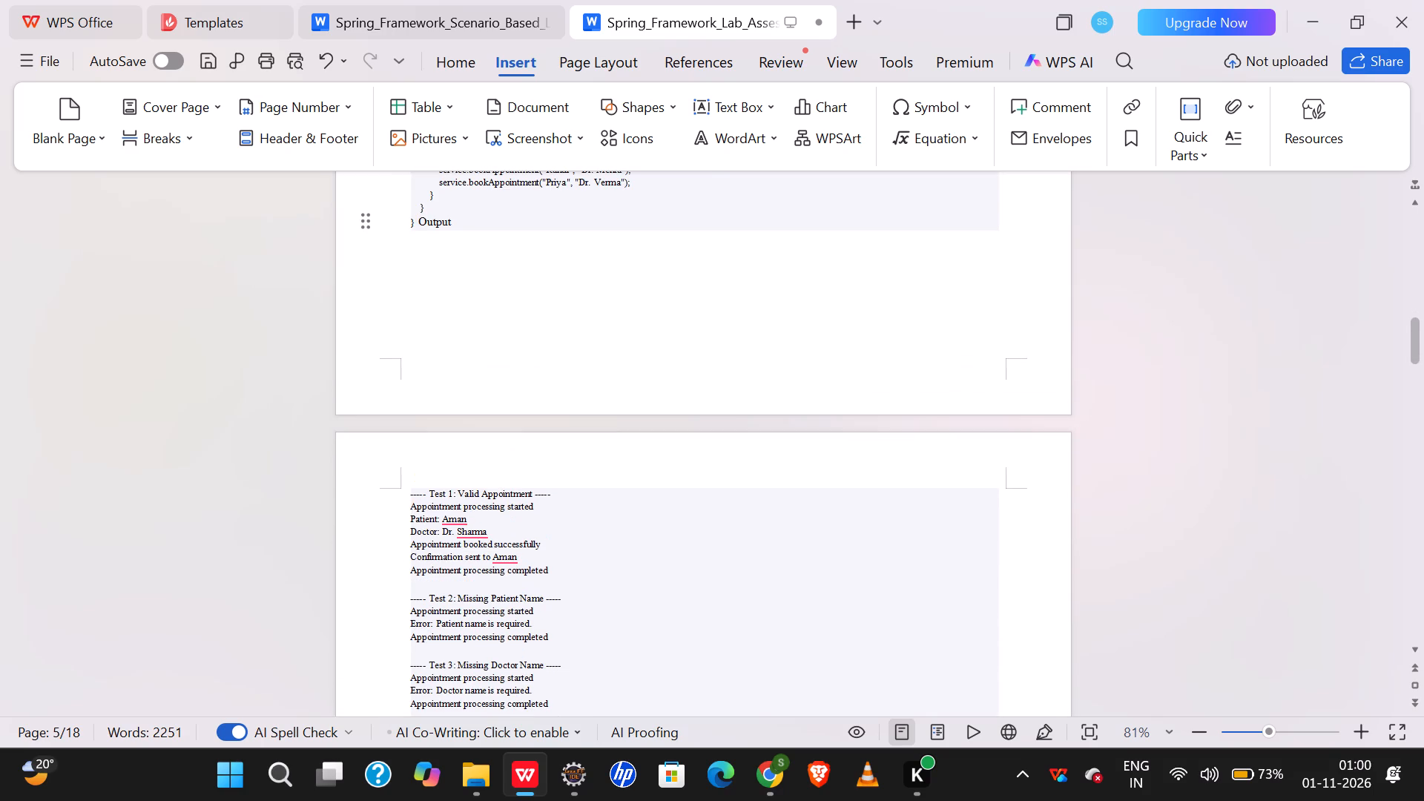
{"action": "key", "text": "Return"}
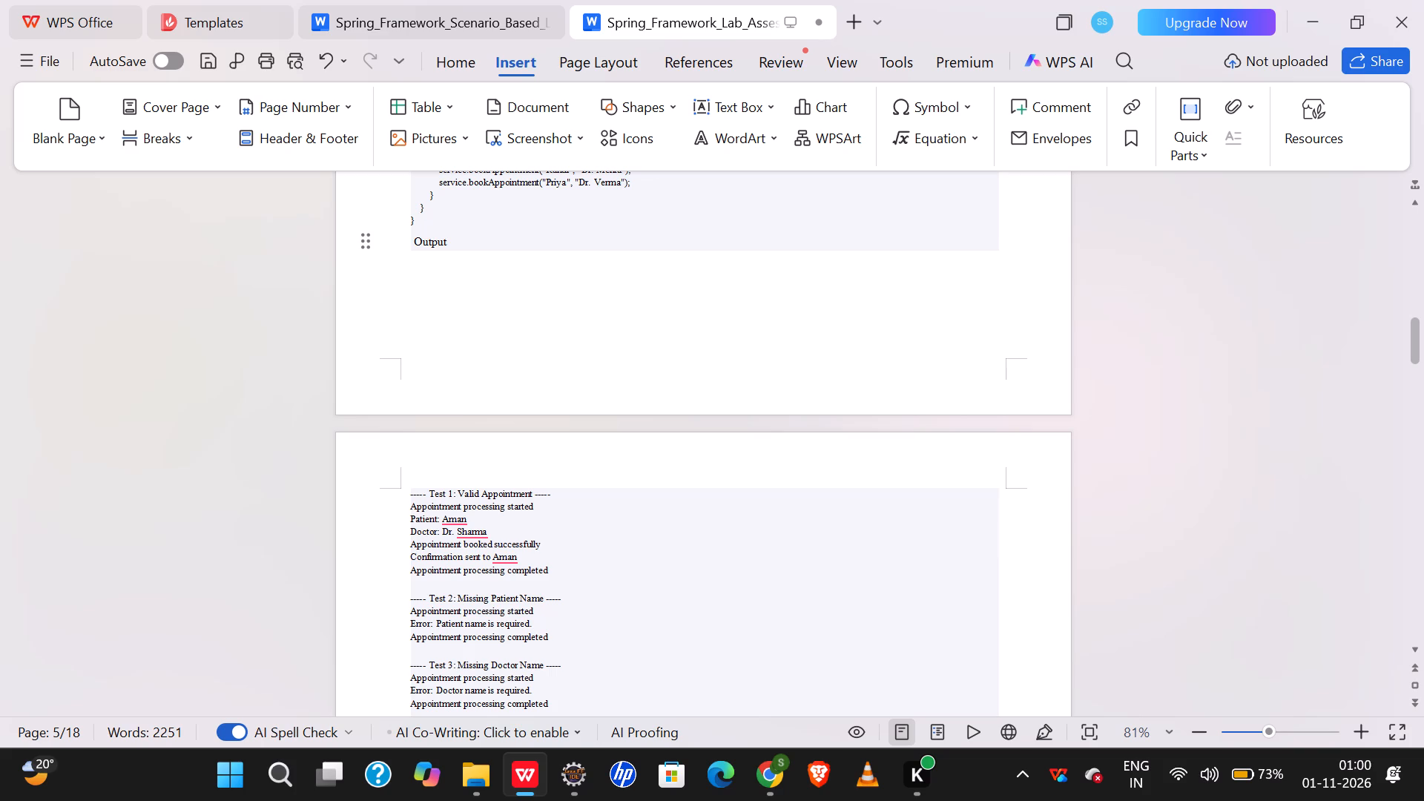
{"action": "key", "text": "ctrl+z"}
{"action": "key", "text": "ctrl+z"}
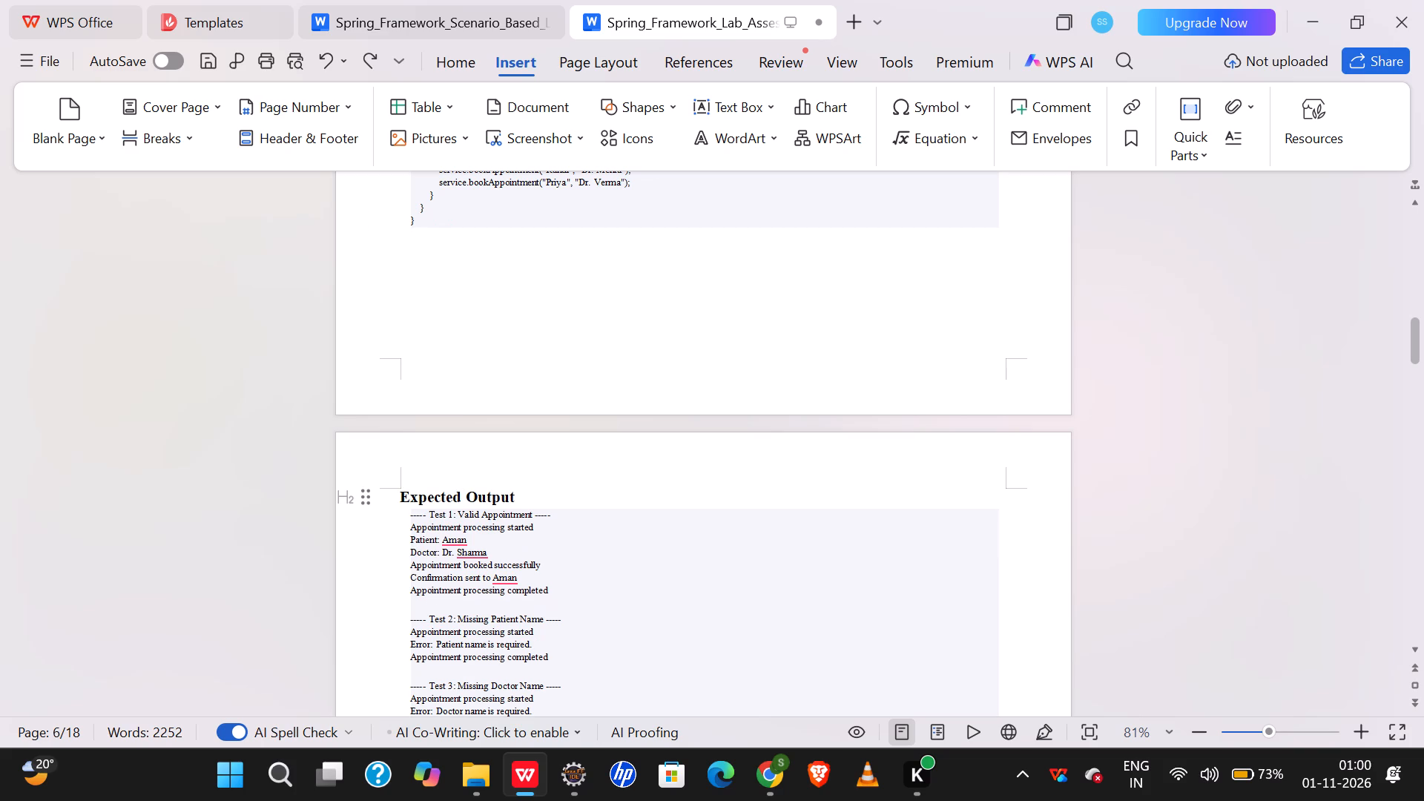
Shorten the "Expected Output" heading of the appointment scenario to "Output".
{"action": "key", "text": "BackSpace"}
{"action": "key", "text": "BackSpace"}
{"action": "key", "text": "BackSpace"}
{"action": "key", "text": "BackSpace"}
{"action": "key", "text": "BackSpace"}
{"action": "key", "text": "BackSpace"}
{"action": "key", "text": "BackSpace"}
{"action": "key", "text": "BackSpace"}
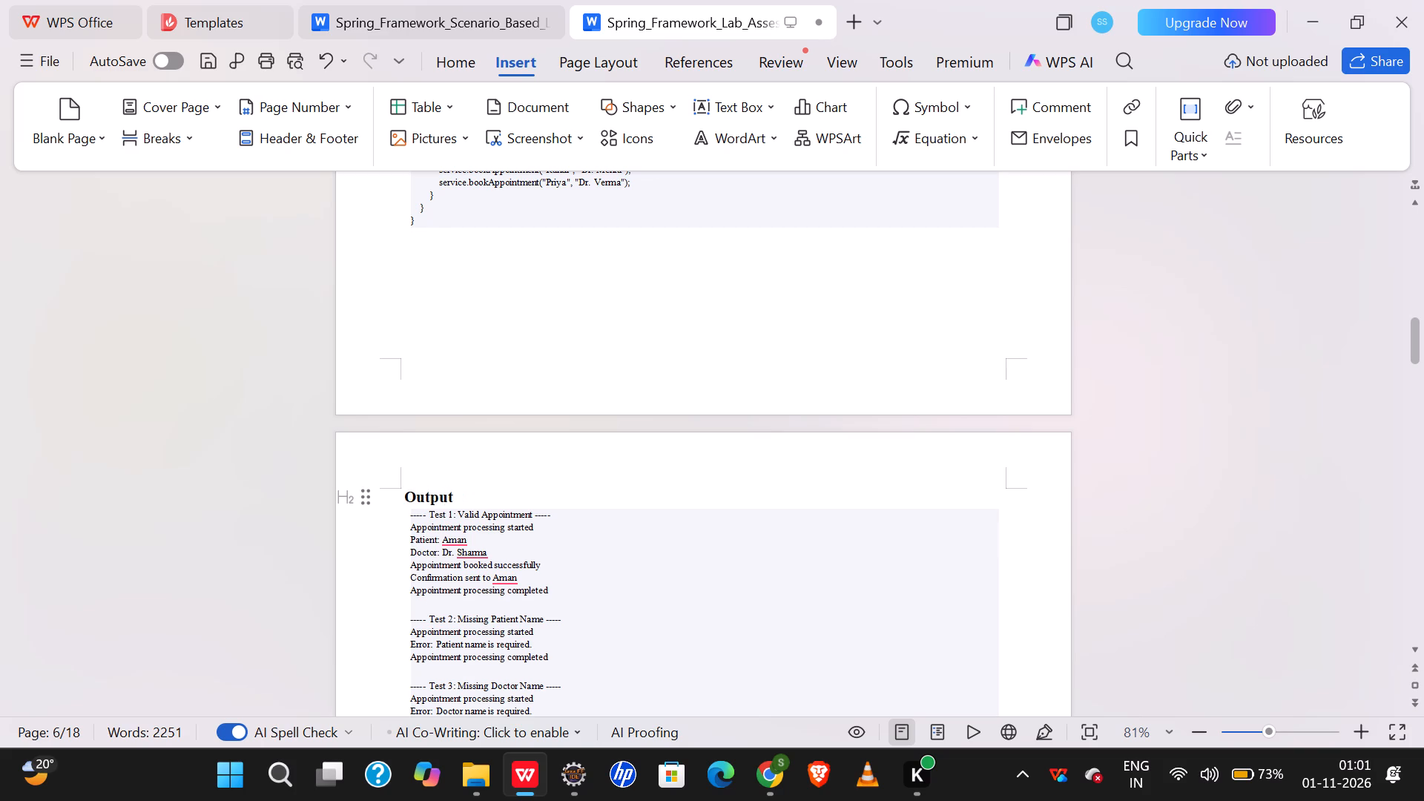
Delete all the appointment test output text beneath the Output heading, from Test 1 through the end of Test 4.
{"action": "left_click_drag", "start_coordinate": [406, 517], "coordinate": [472, 662]}
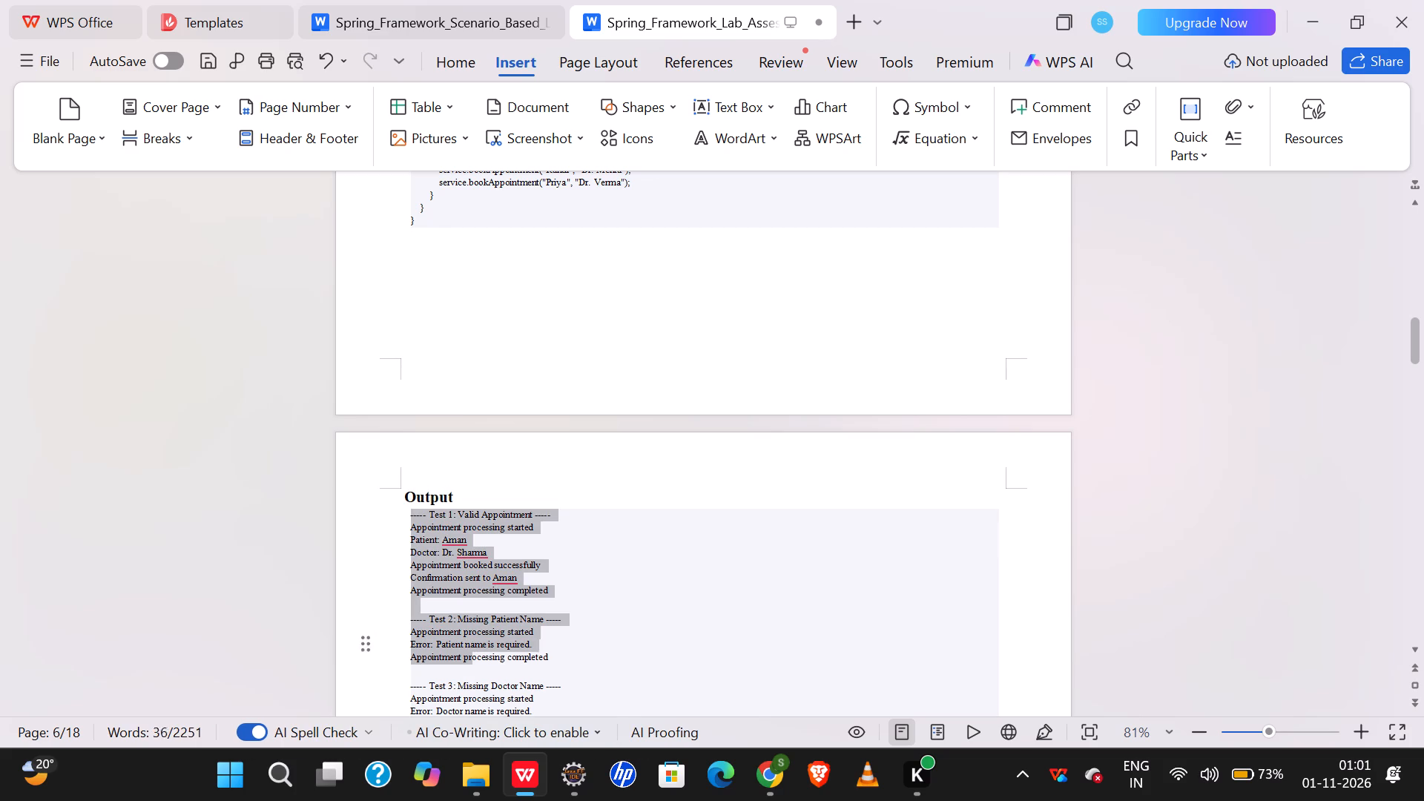
{"action": "left_click_drag", "start_coordinate": [472, 662], "coordinate": [508, 667]}
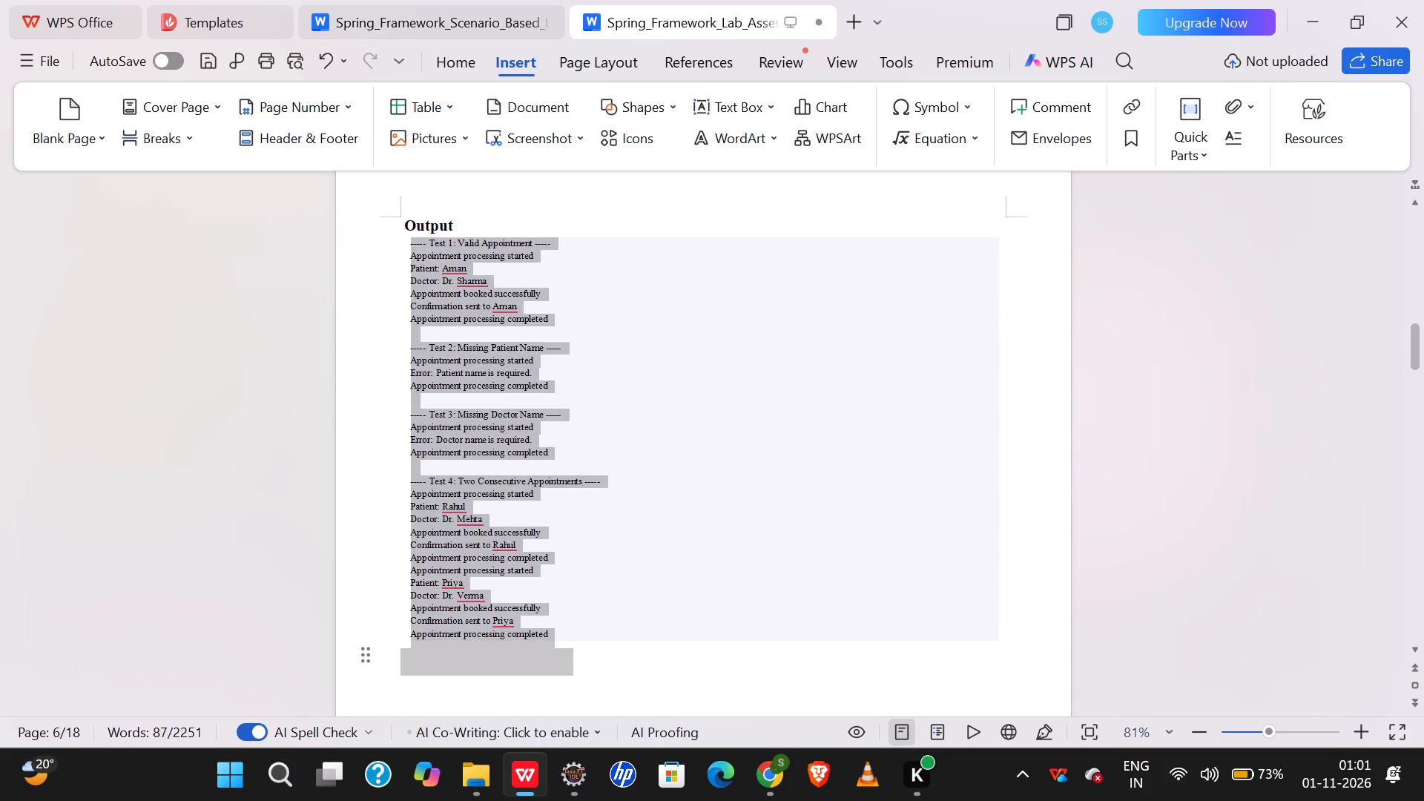
{"action": "left_click_drag", "start_coordinate": [508, 667], "coordinate": [481, 699]}
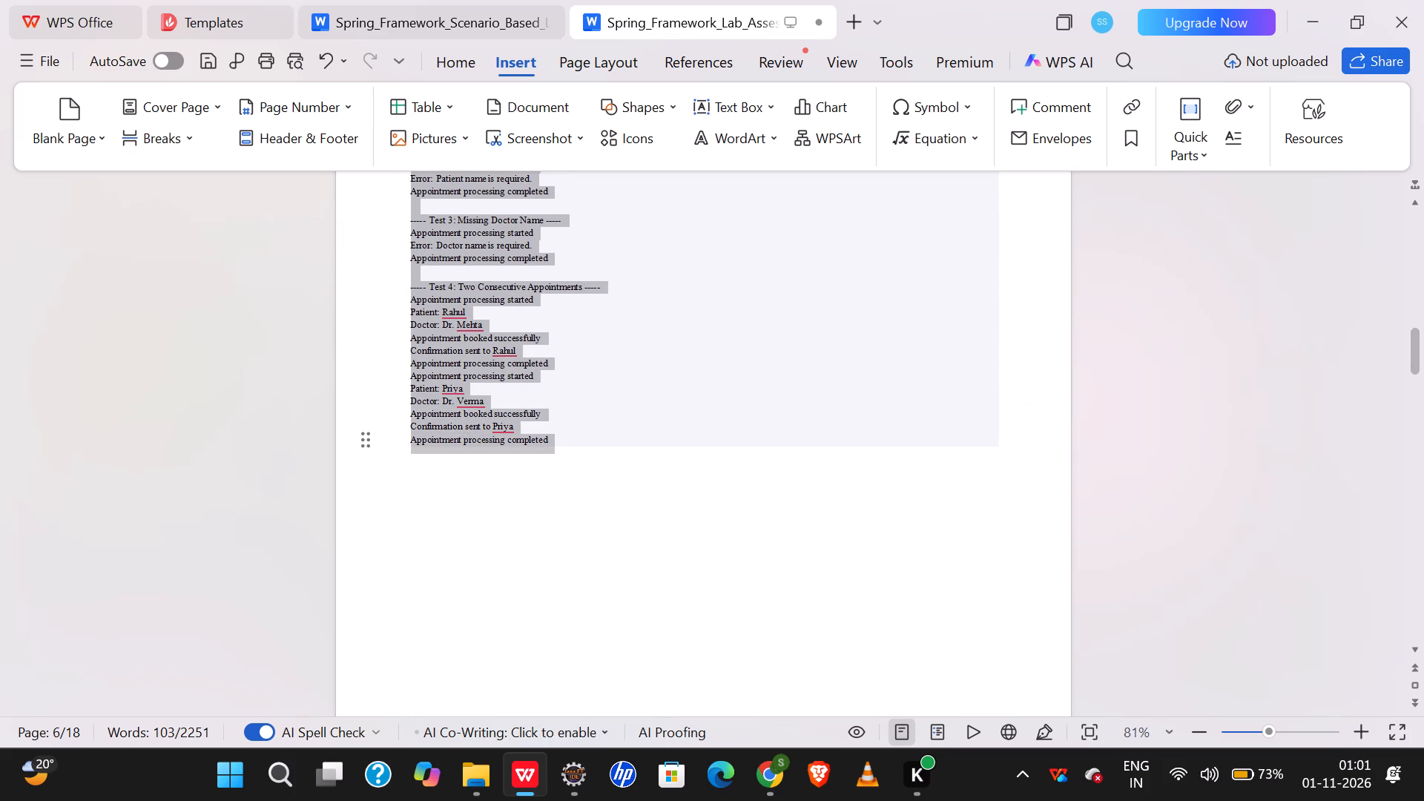
{"action": "left_click_drag", "start_coordinate": [481, 699], "coordinate": [487, 670]}
{"action": "key", "text": "Delete"}
{"action": "key", "text": "Home"}
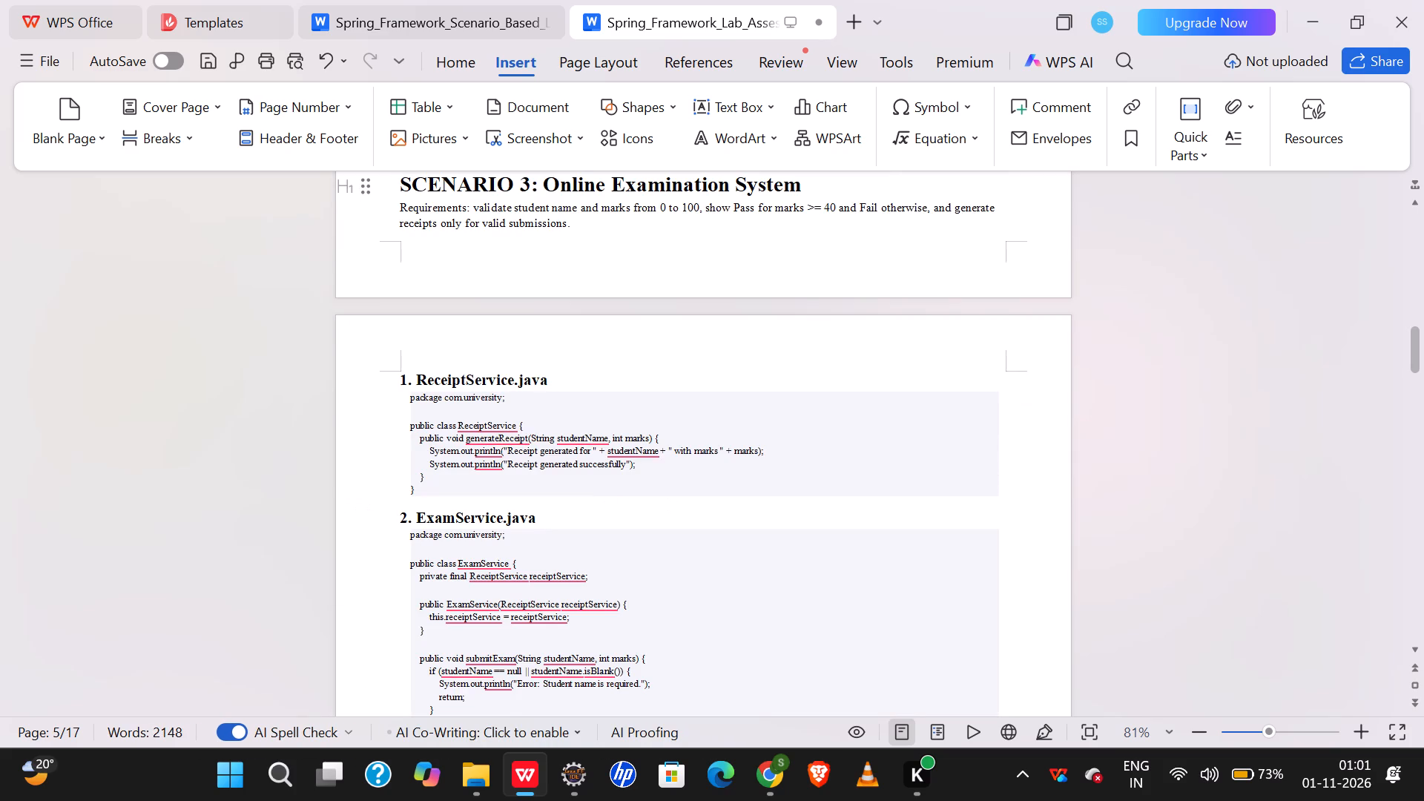
Add an empty line directly after the Output heading that precedes Scenario 3.
{"action": "scroll", "coordinate": [489, 731], "scroll_direction": "up", "scroll_amount": 4}
{"action": "scroll", "coordinate": [524, 482], "scroll_direction": "up", "scroll_amount": 1}
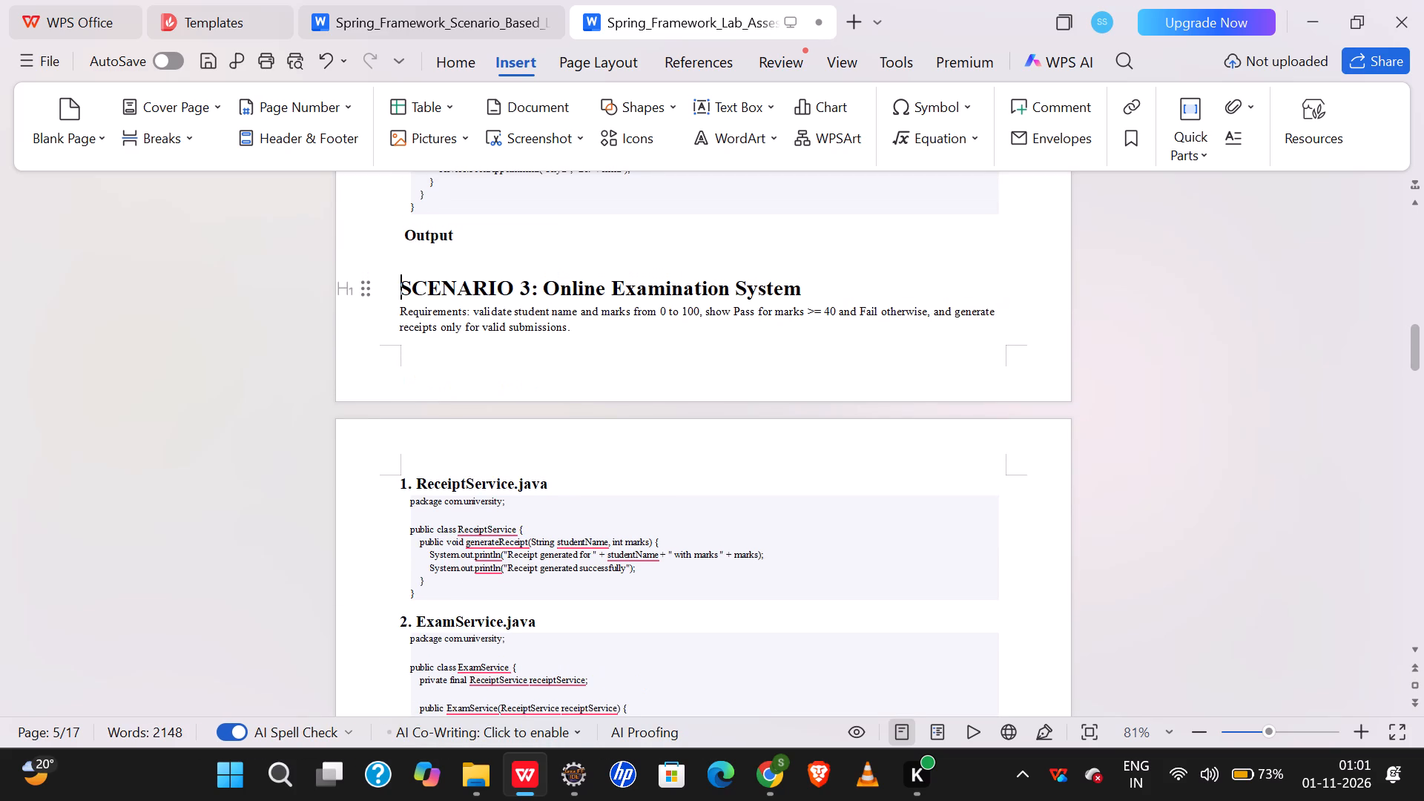
{"action": "left_click", "coordinate": [435, 257]}
{"action": "left_click", "coordinate": [464, 239]}
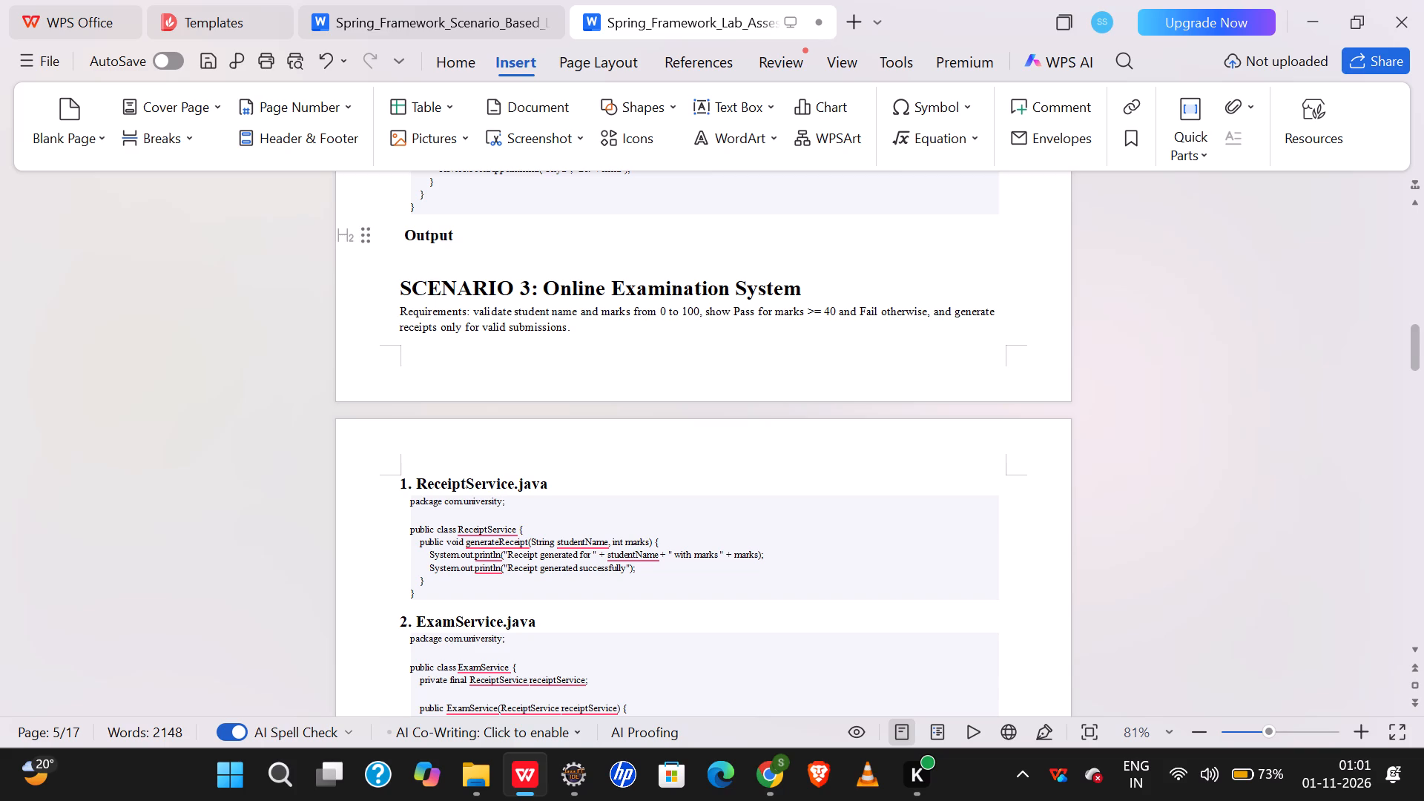
{"action": "key", "text": "Return"}
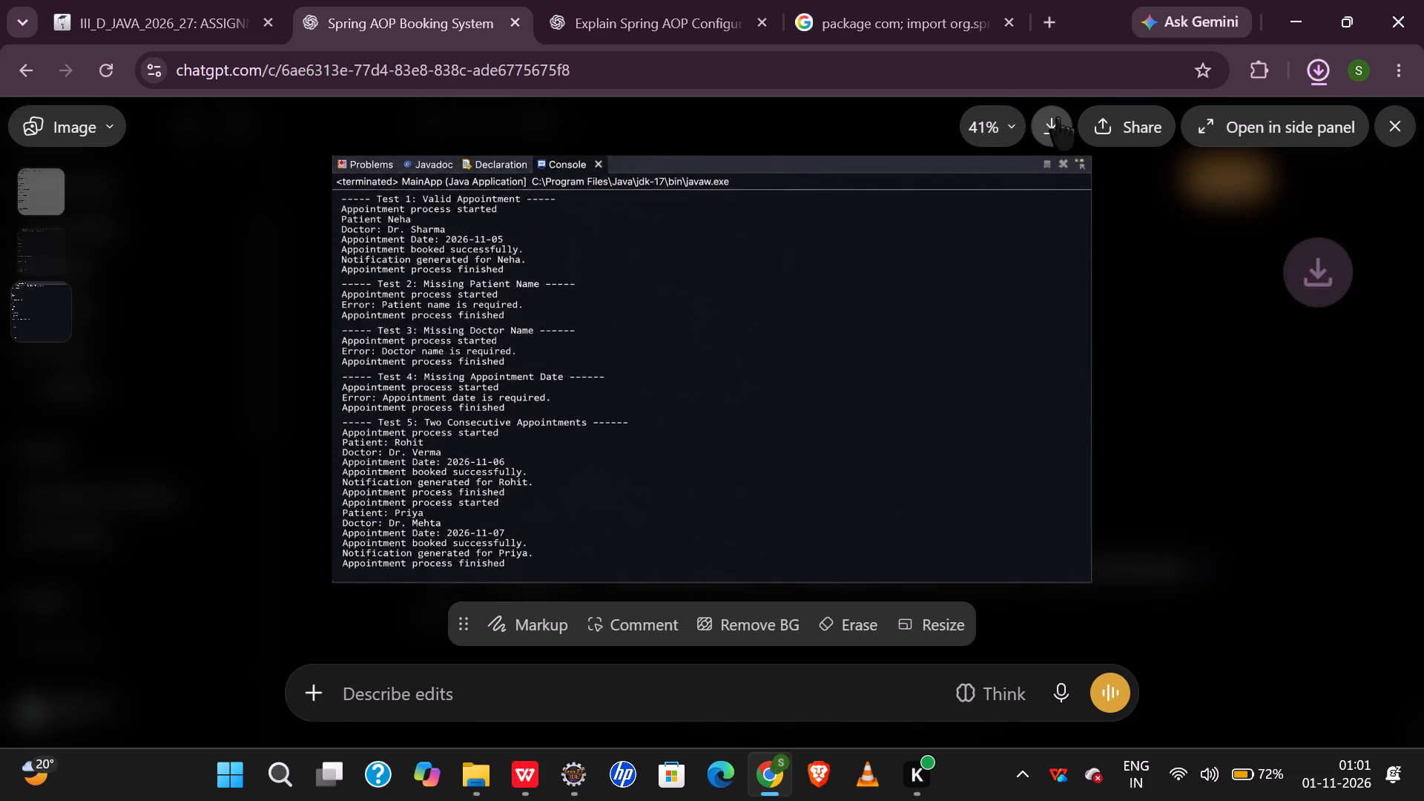
Back in the WPS document, insert the picture "Hospital Appointment Console Output" from Downloads beneath the Output heading.
{"action": "left_click", "coordinate": [570, 792]}
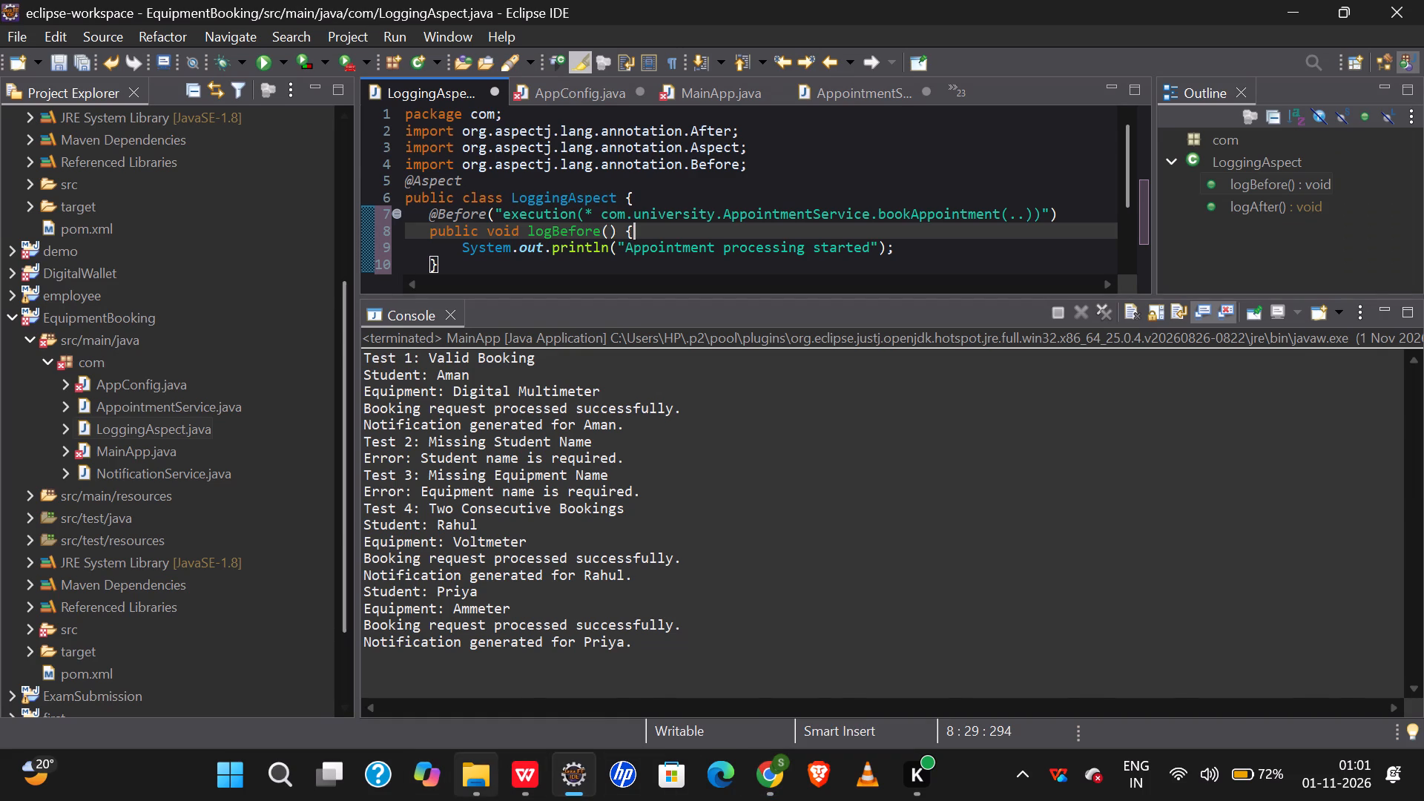
{"action": "left_click", "coordinate": [461, 785]}
{"action": "left_click", "coordinate": [527, 800]}
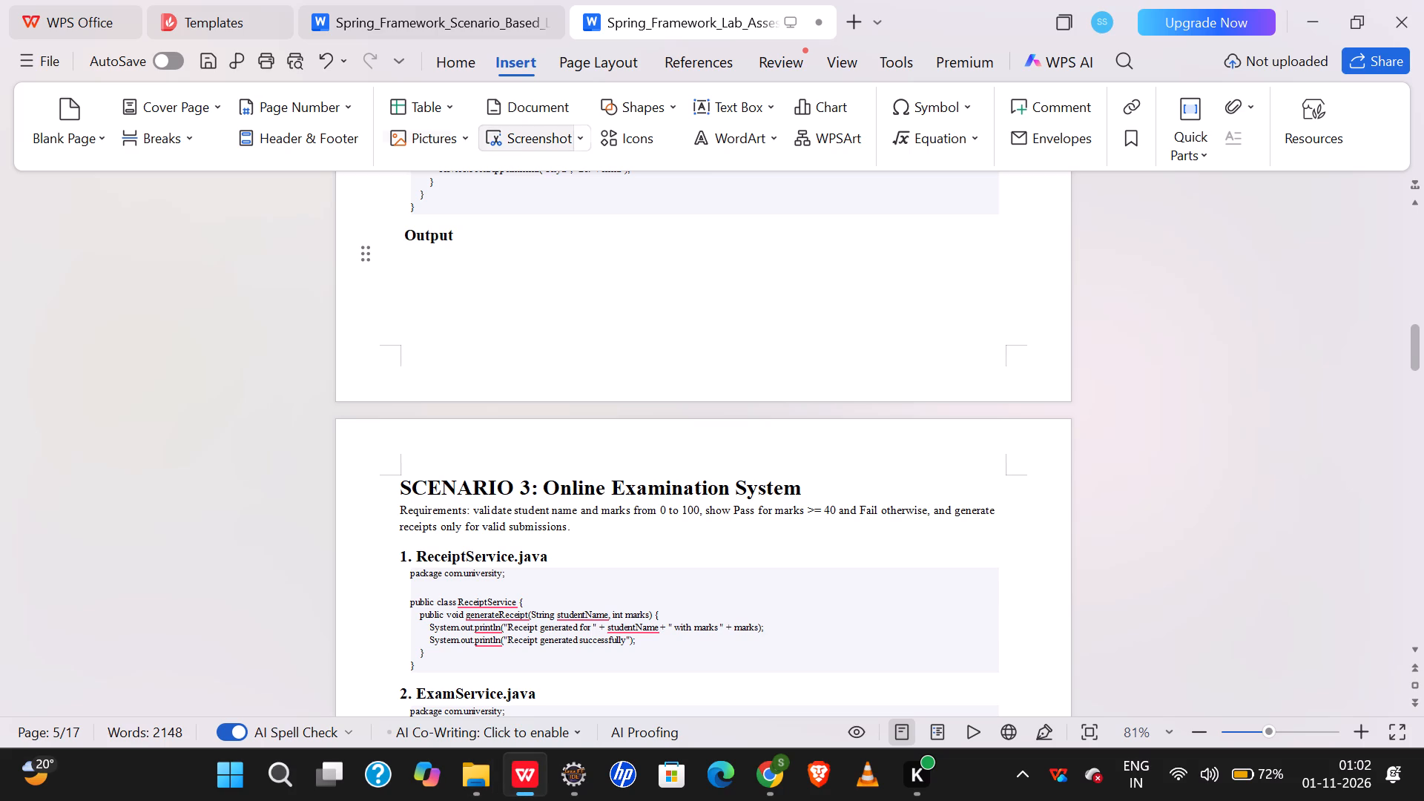
{"action": "left_click", "coordinate": [424, 146]}
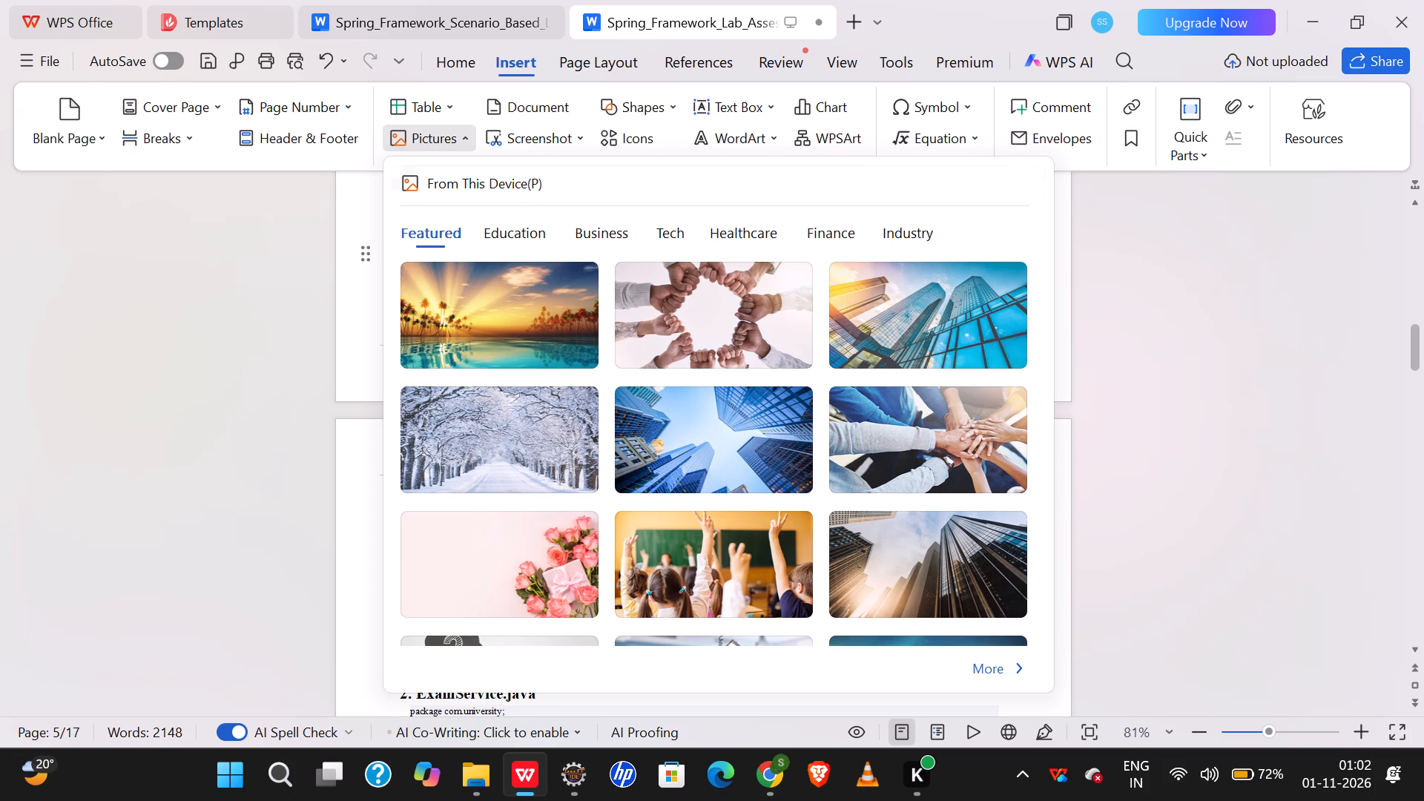
{"action": "left_click", "coordinate": [570, 182]}
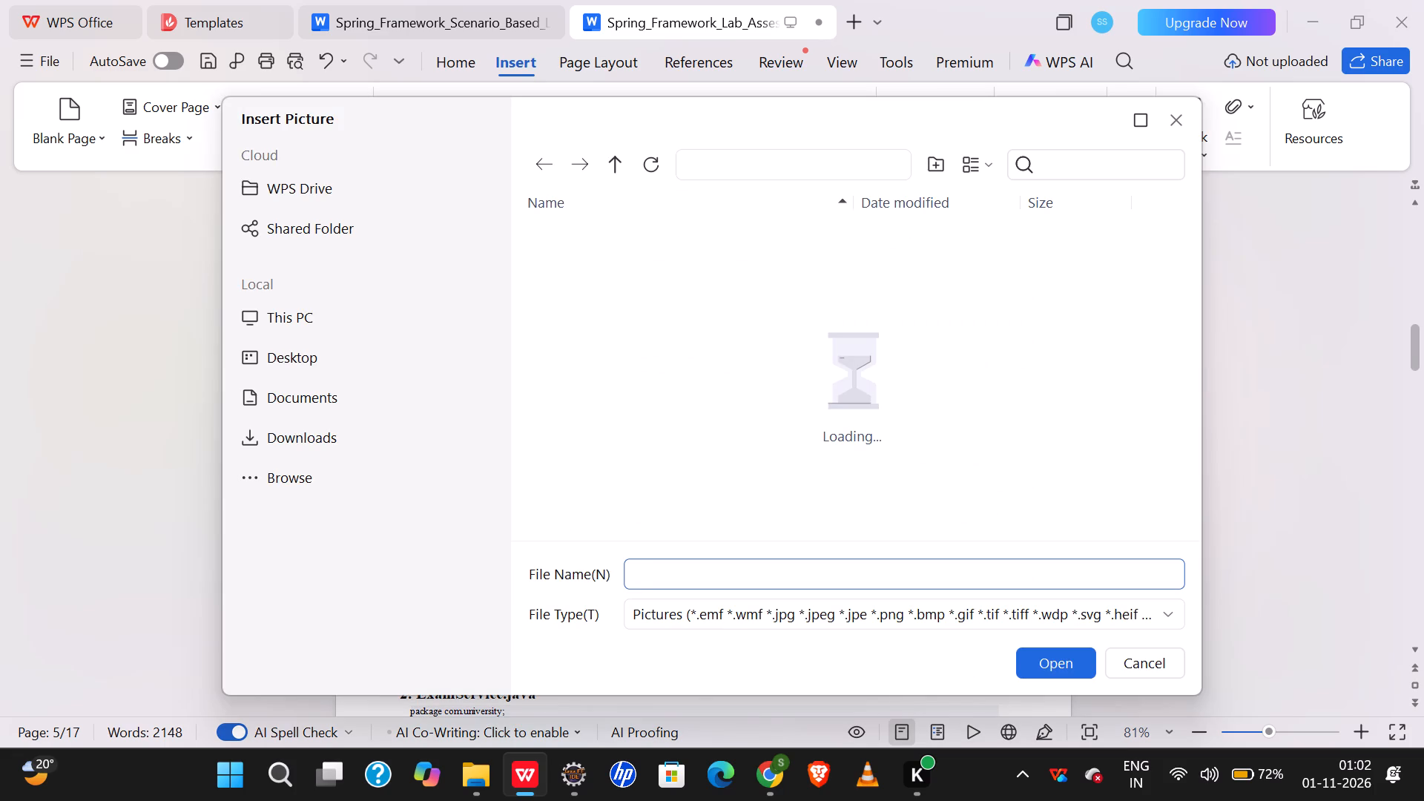
{"action": "left_click", "coordinate": [329, 472]}
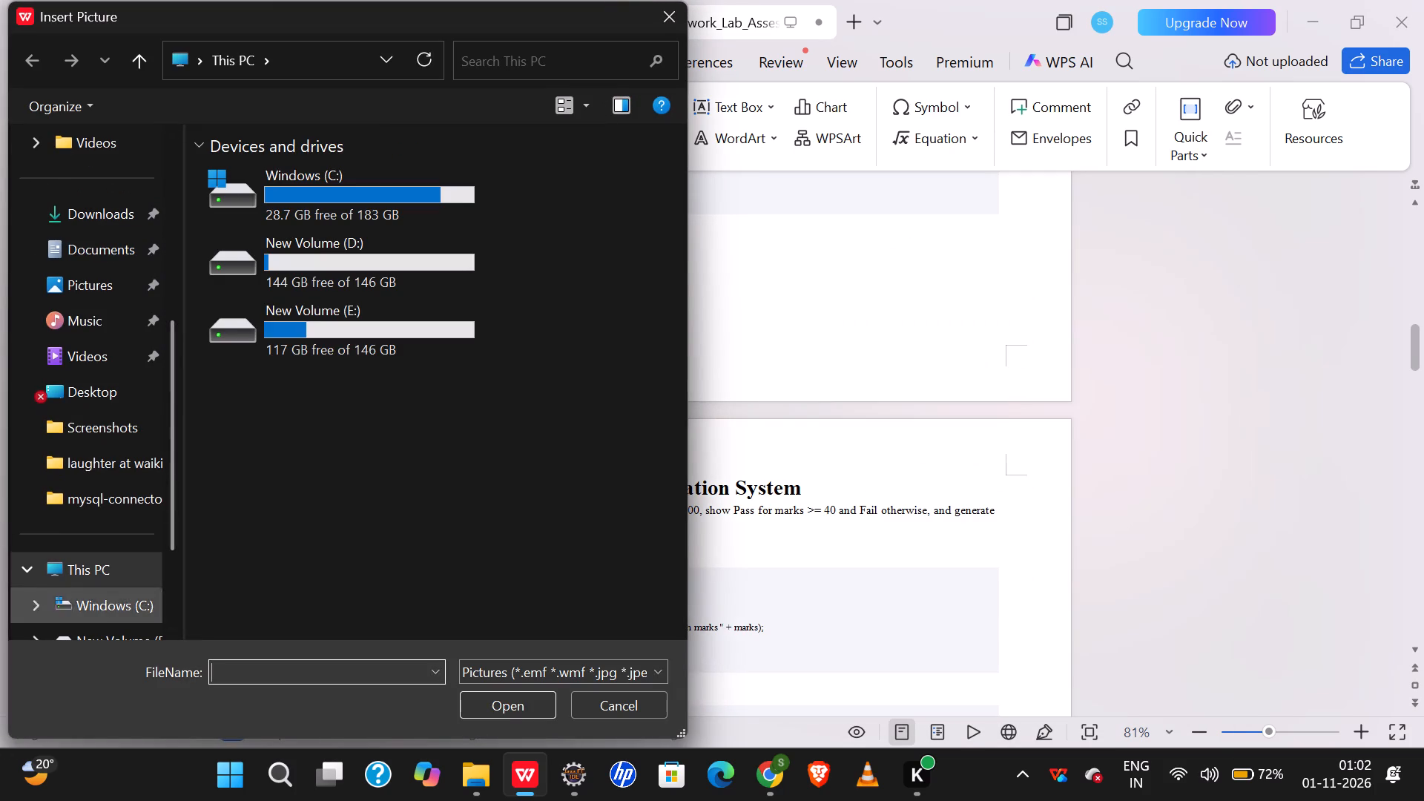
{"action": "left_click", "coordinate": [95, 214]}
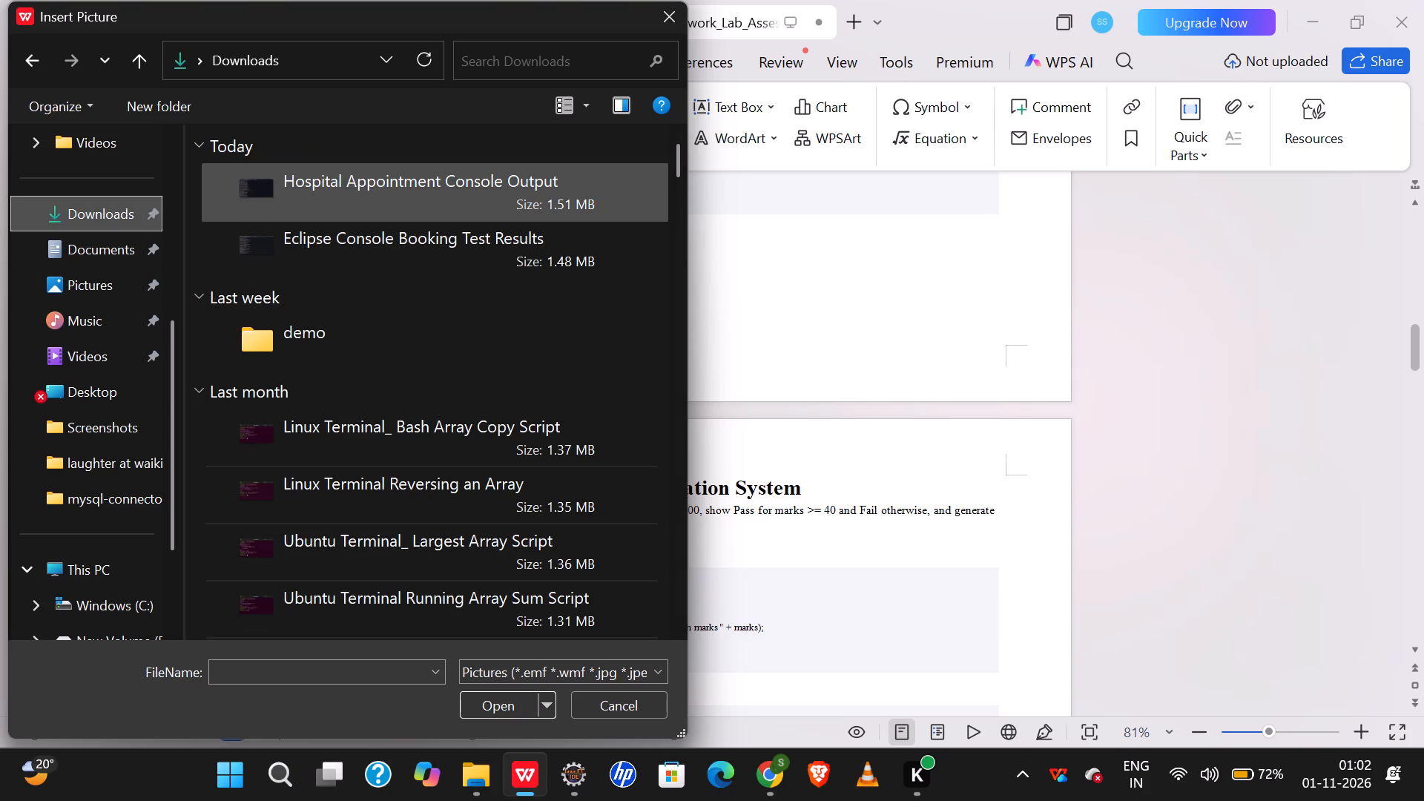
{"action": "left_click", "coordinate": [317, 204]}
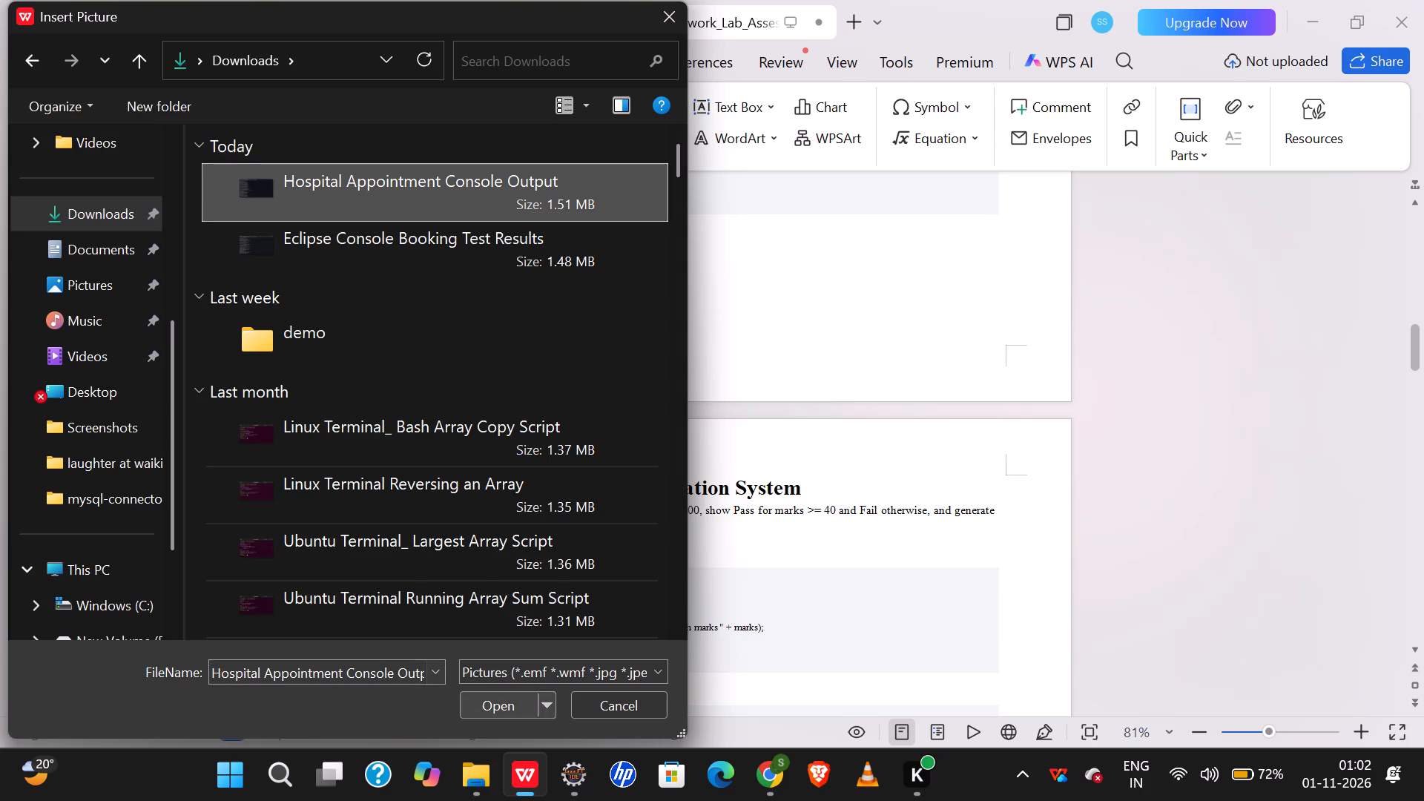
{"action": "left_click", "coordinate": [492, 710]}
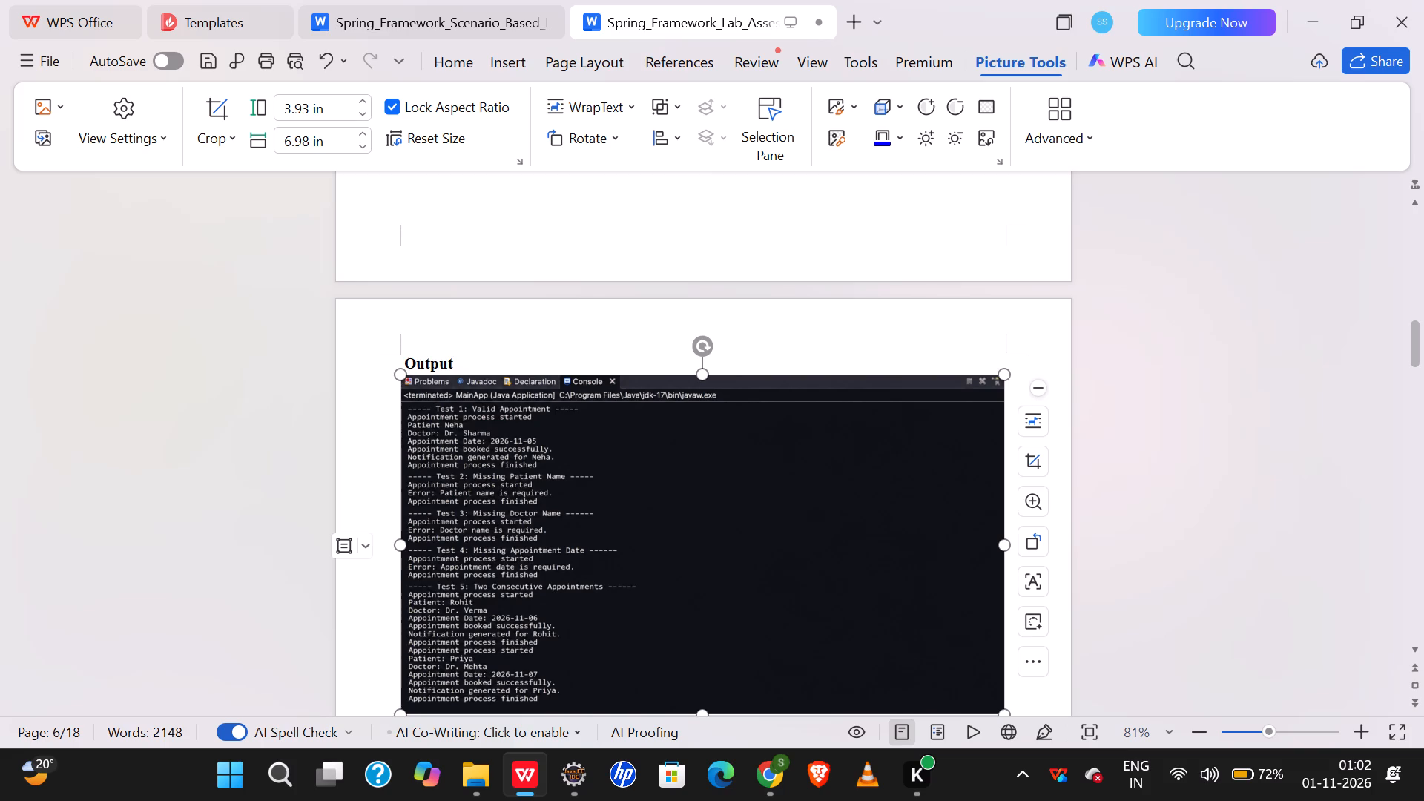
Crop the top of the Hospital Appointment output picture to 3.61 in high, removing the console tab bar and the terminated line.
{"action": "left_click", "coordinate": [214, 110]}
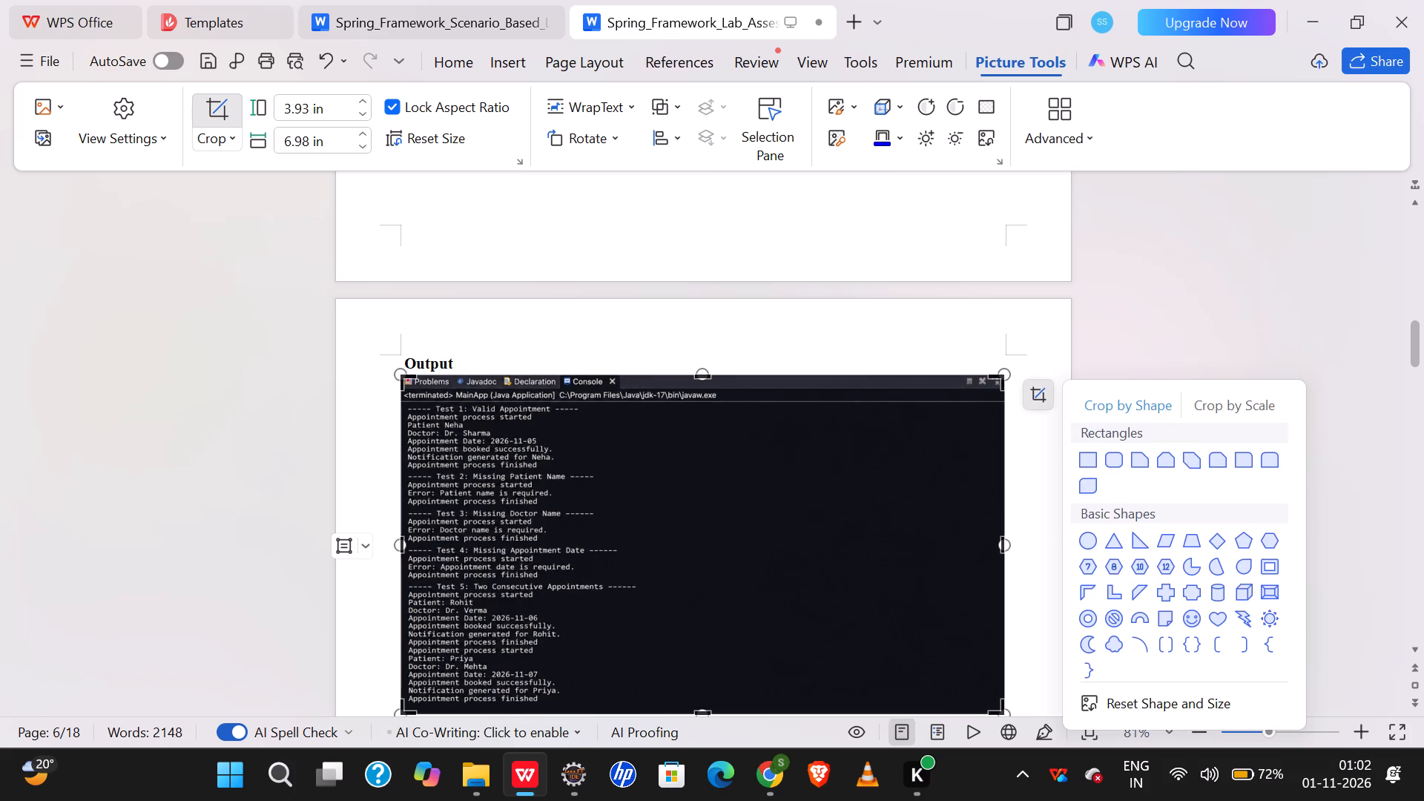
{"action": "left_click_drag", "start_coordinate": [703, 380], "coordinate": [703, 403]}
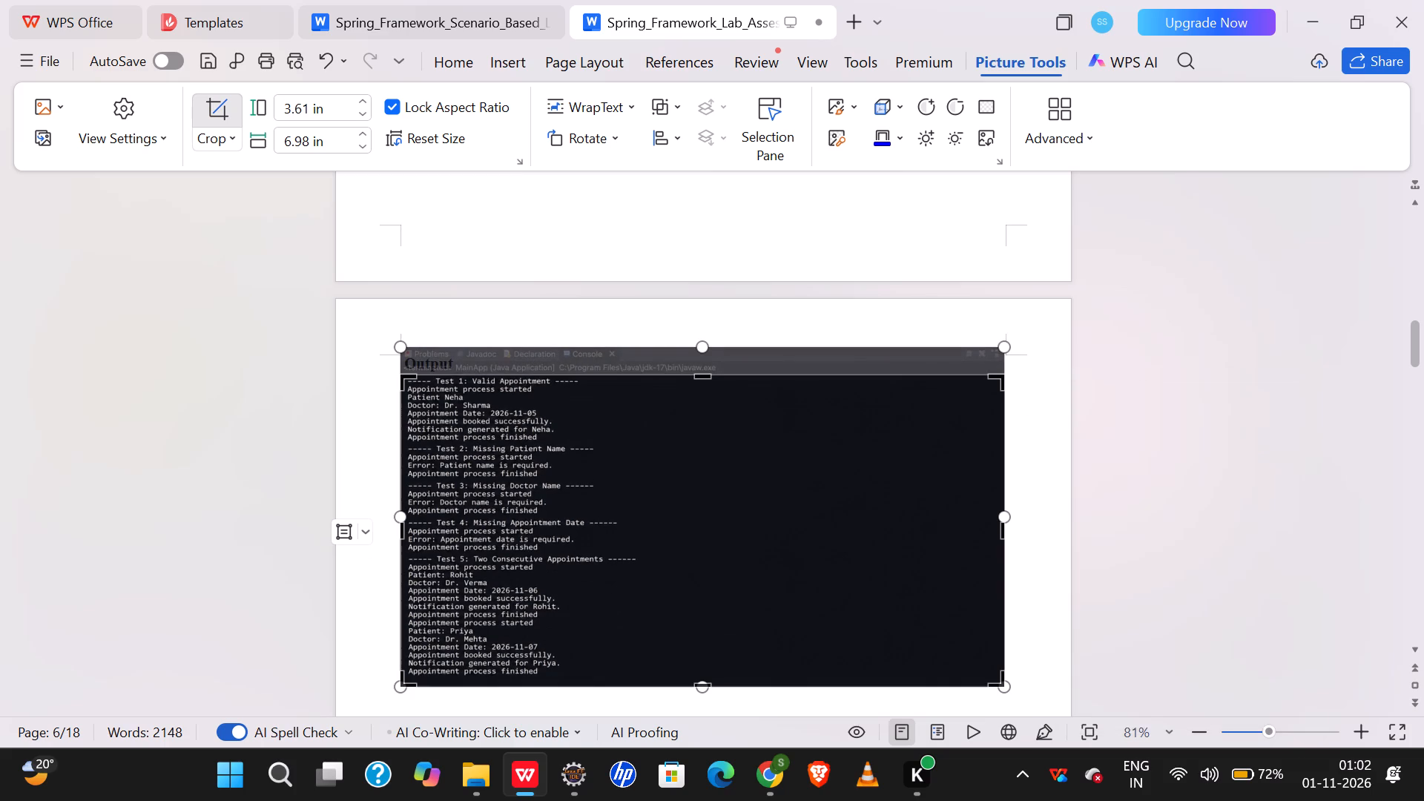
{"action": "left_click", "coordinate": [1141, 307]}
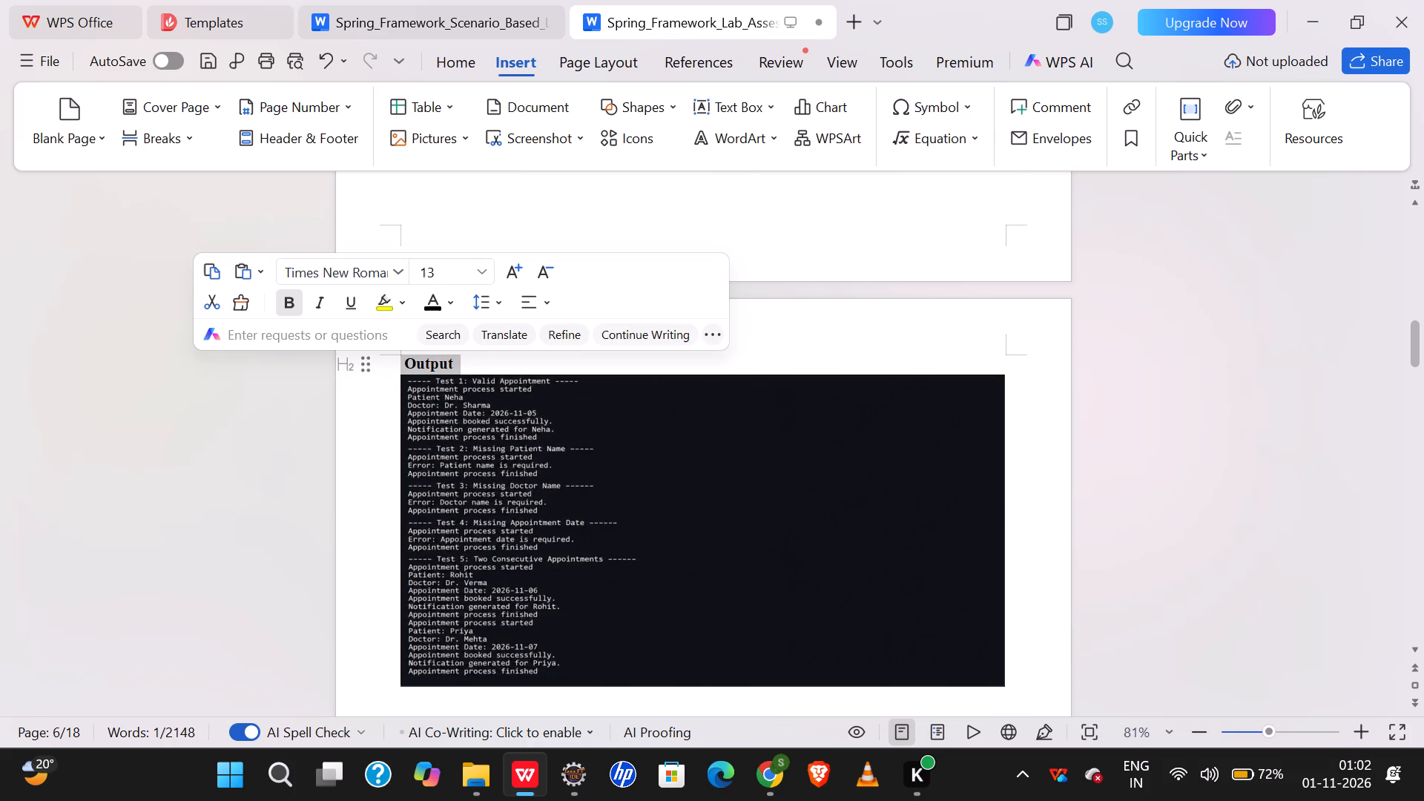
{"action": "left_click", "coordinate": [1118, 357]}
Review the Scenario 2 code listings from NotificationService.java through MainApp.java, along with the cropped picture under the Output heading.
{"action": "scroll", "coordinate": [847, 491], "scroll_direction": "down", "scroll_amount": 1}
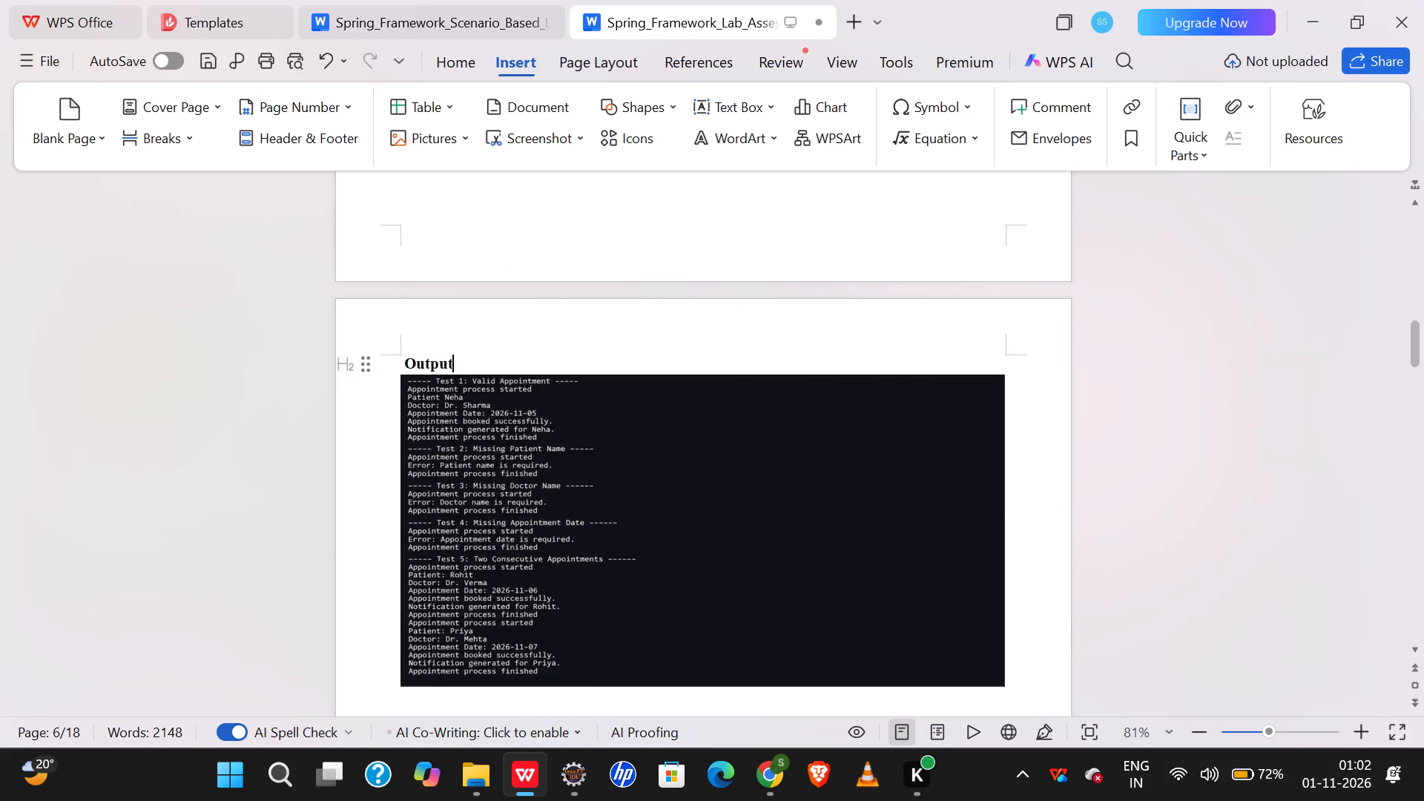
{"action": "scroll", "coordinate": [847, 491], "scroll_direction": "down", "scroll_amount": 2}
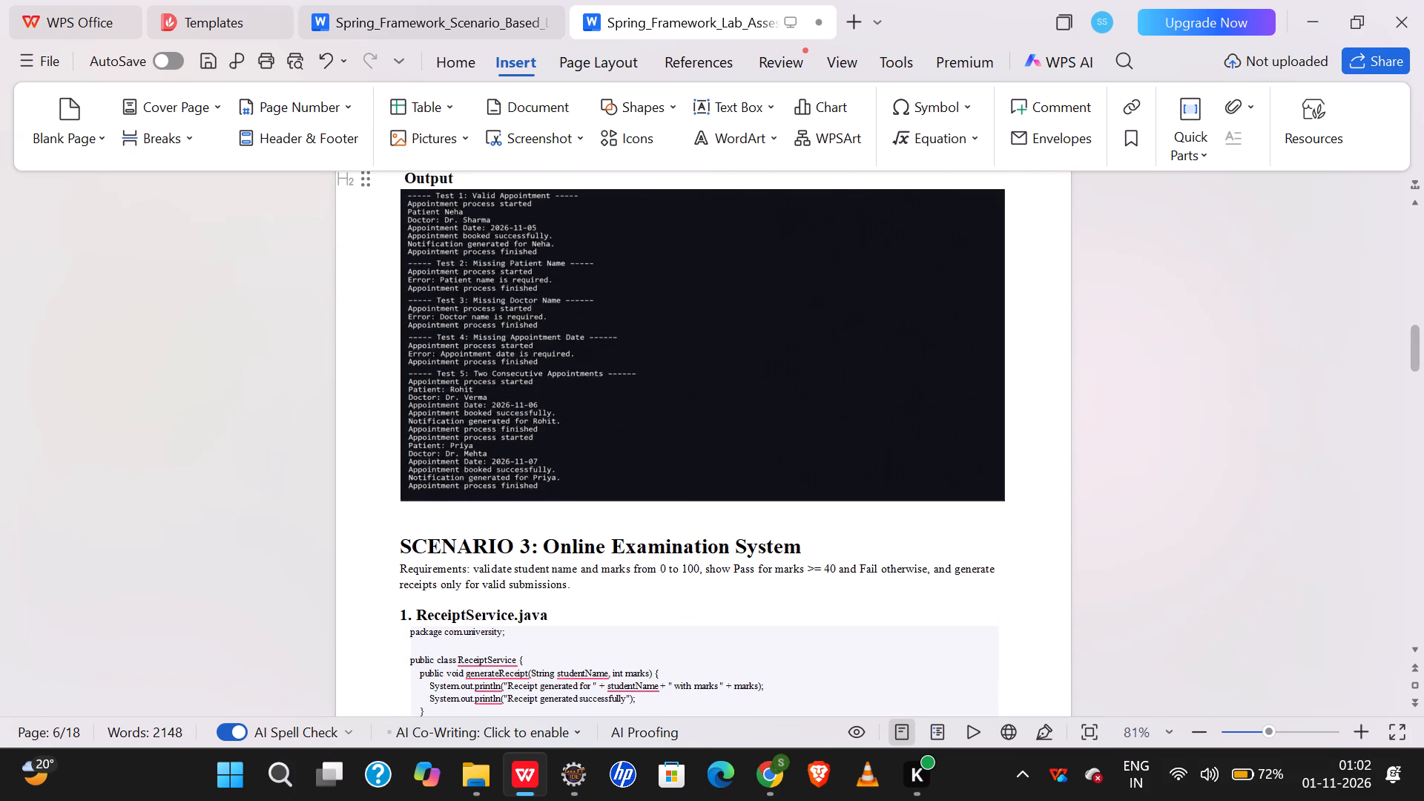
{"action": "scroll", "coordinate": [847, 491], "scroll_direction": "up", "scroll_amount": 5}
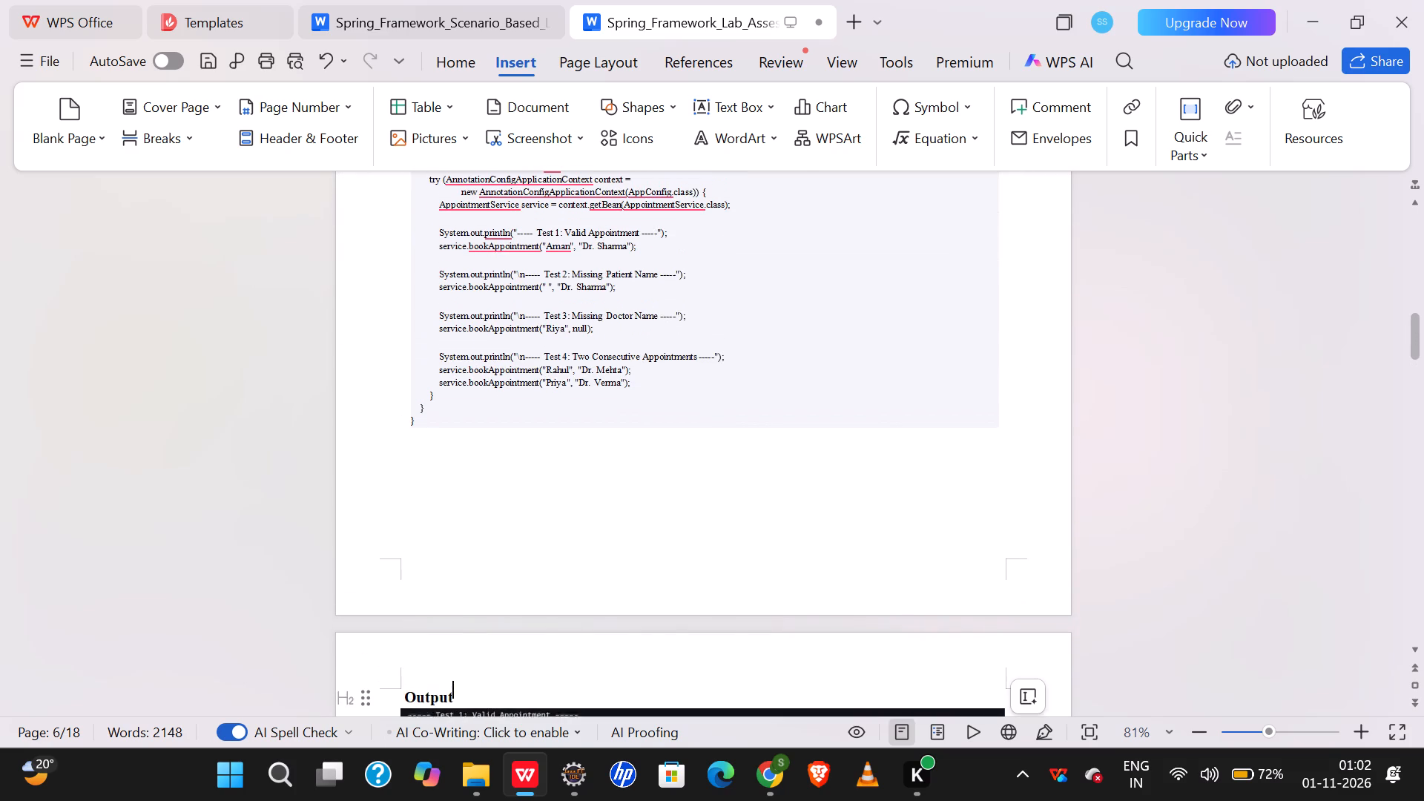
{"action": "scroll", "coordinate": [847, 491], "scroll_direction": "up", "scroll_amount": 3}
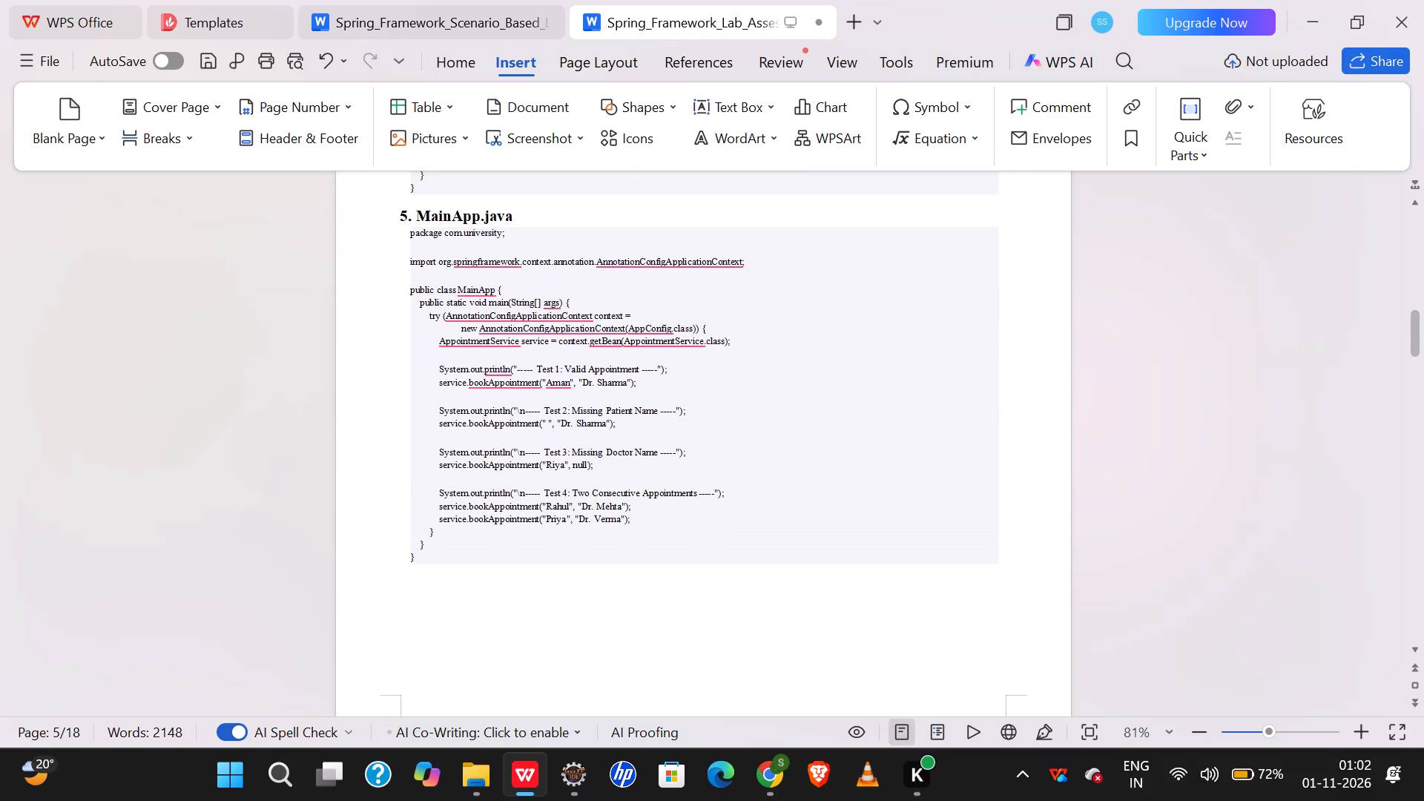
{"action": "scroll", "coordinate": [847, 491], "scroll_direction": "down", "scroll_amount": 5}
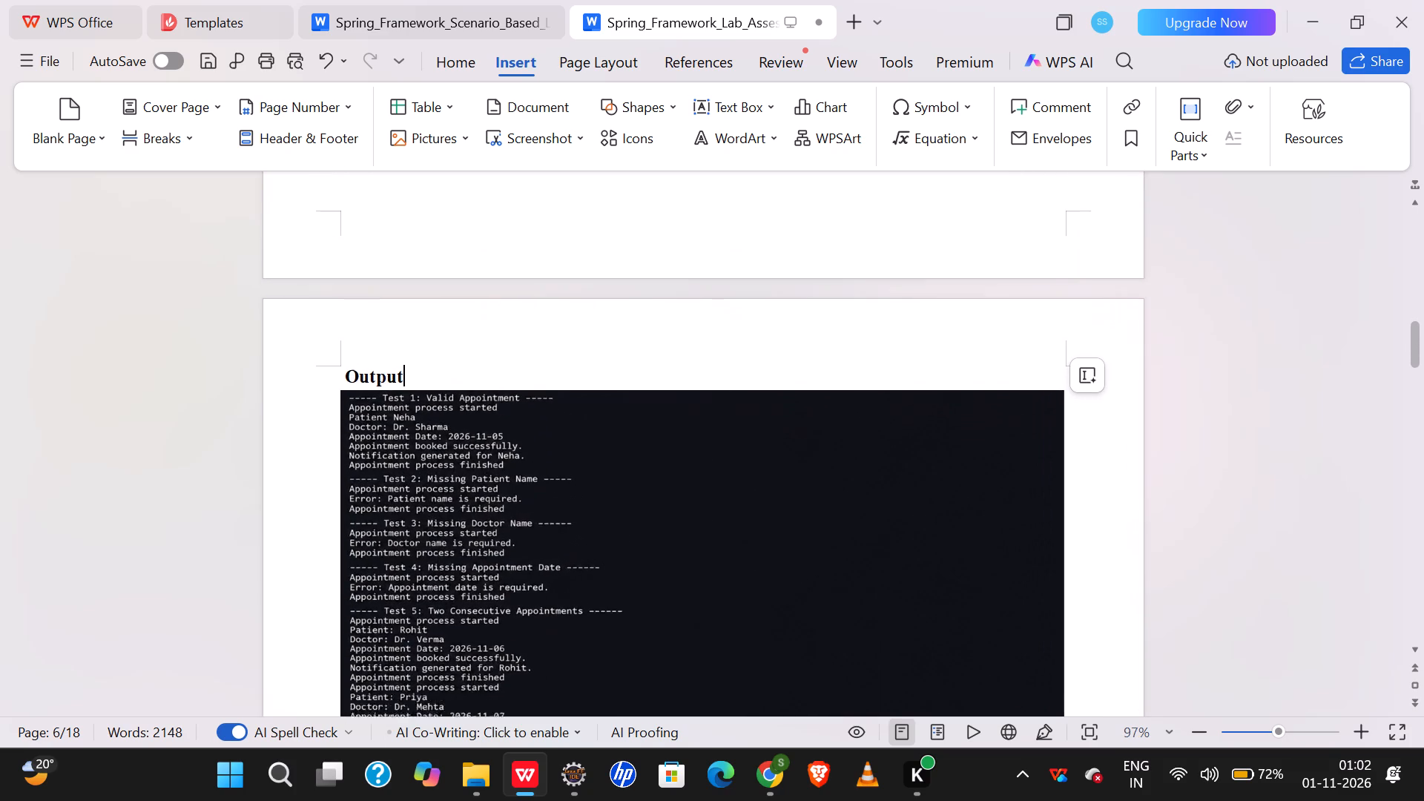
{"action": "scroll", "coordinate": [847, 491], "scroll_direction": "down", "scroll_amount": 2}
{"action": "scroll", "coordinate": [847, 491], "scroll_direction": "up", "scroll_amount": 3}
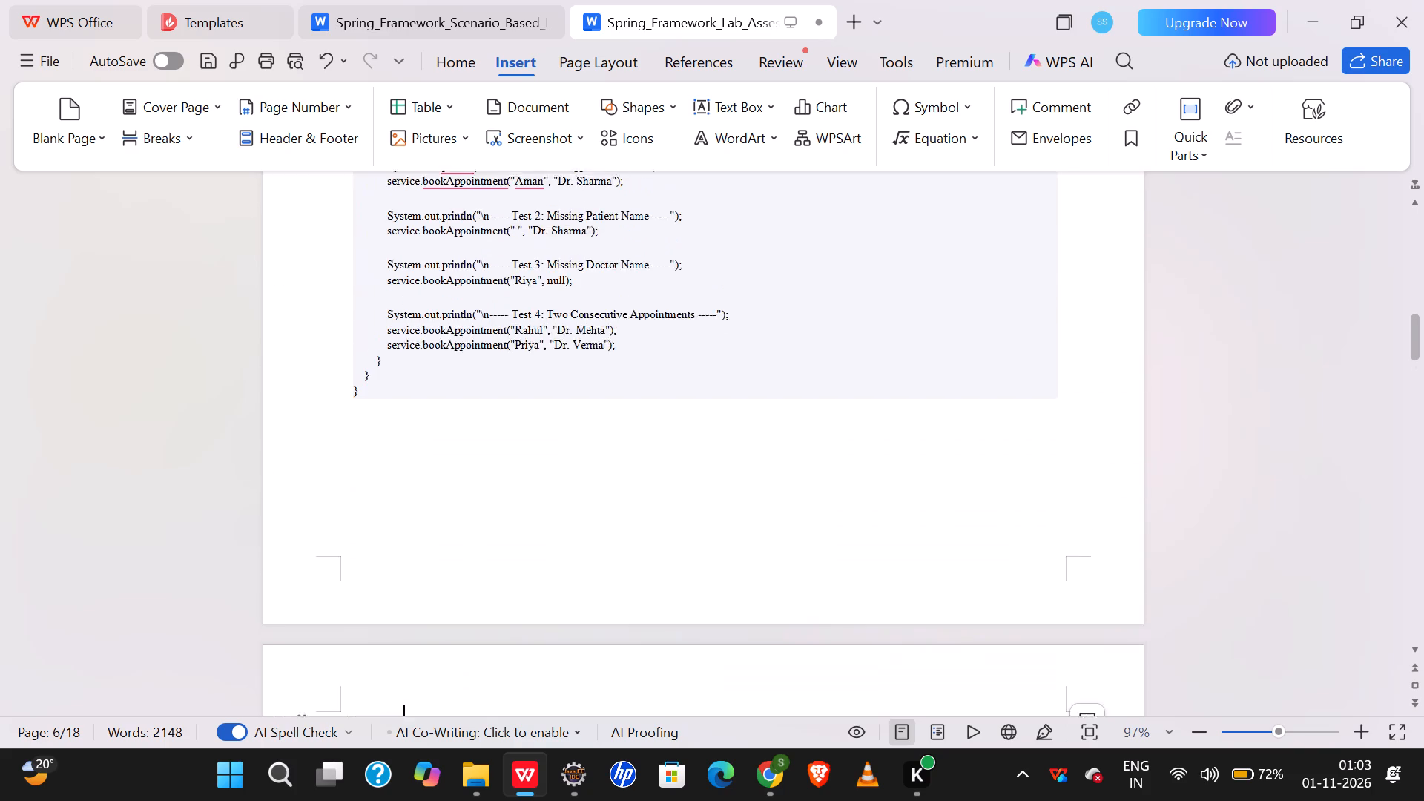
{"action": "scroll", "coordinate": [847, 491], "scroll_direction": "up", "scroll_amount": 5}
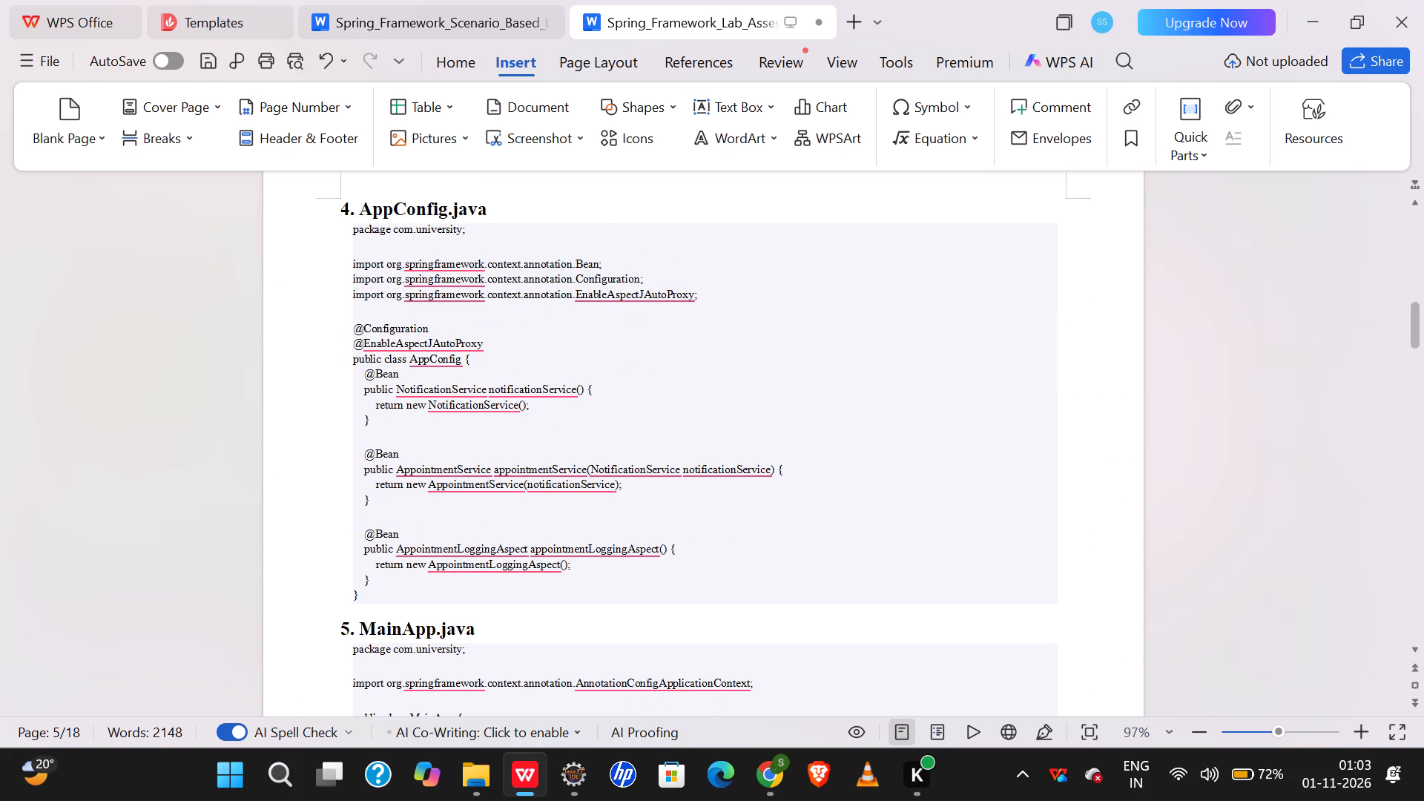
{"action": "scroll", "coordinate": [847, 491], "scroll_direction": "up", "scroll_amount": 4}
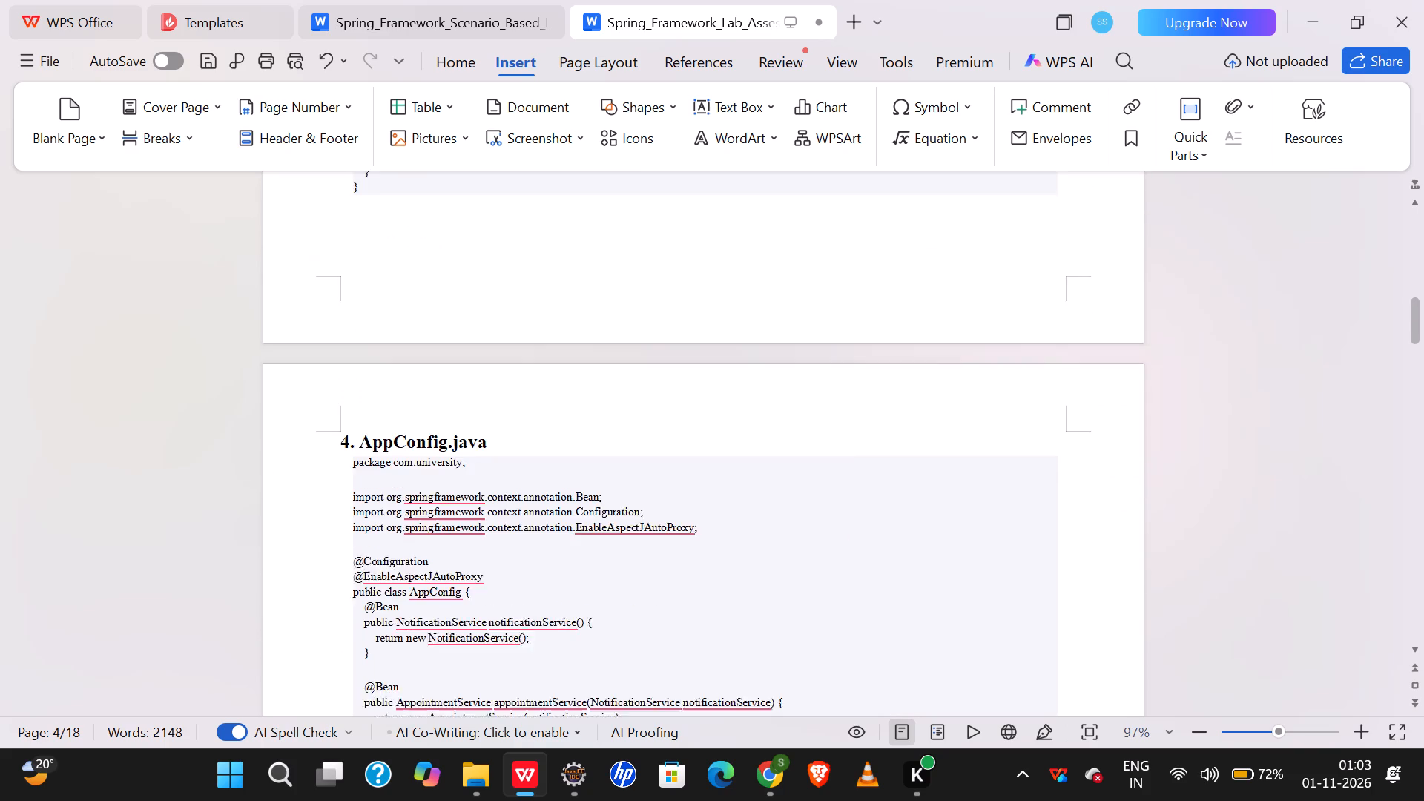
{"action": "scroll", "coordinate": [847, 491], "scroll_direction": "up", "scroll_amount": 7}
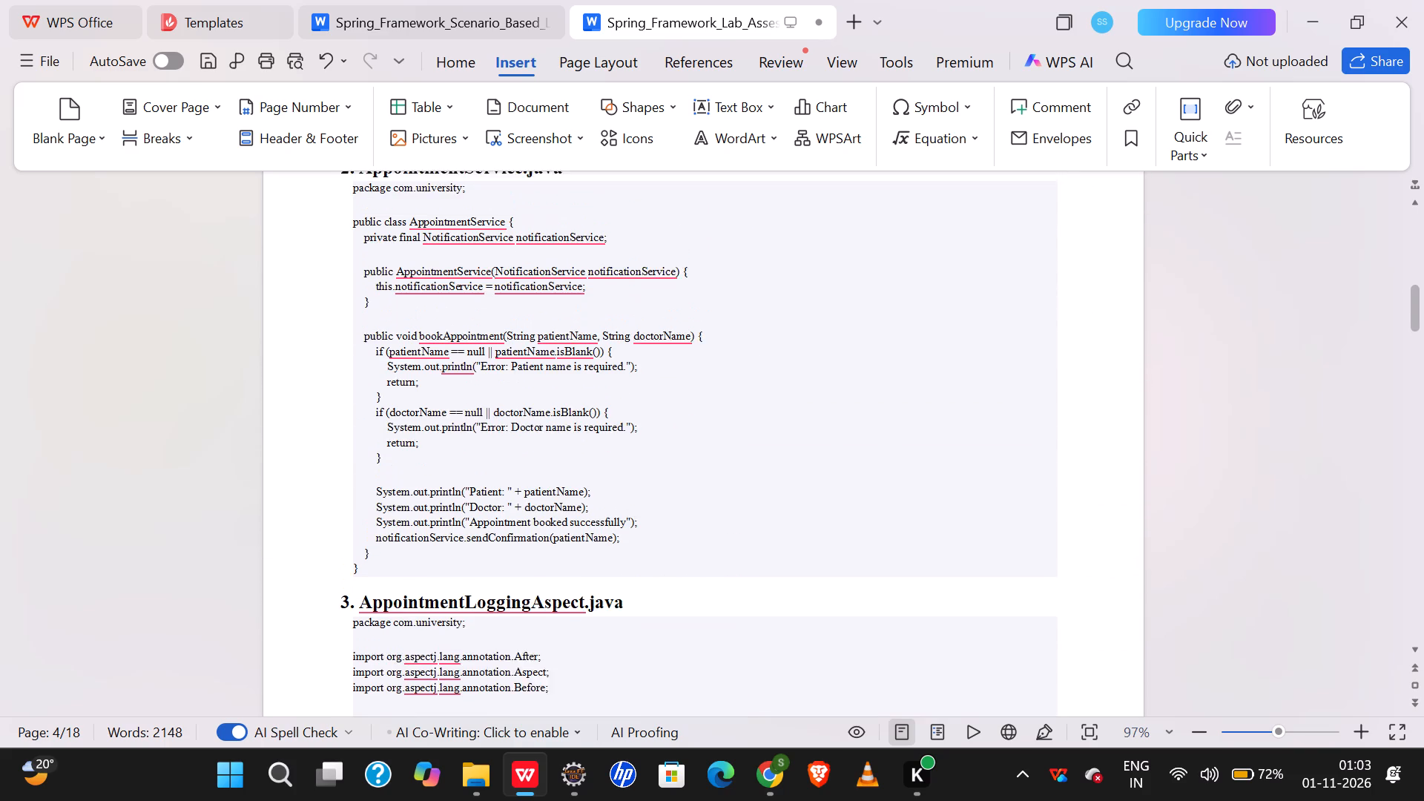
{"action": "scroll", "coordinate": [847, 491], "scroll_direction": "up", "scroll_amount": 1}
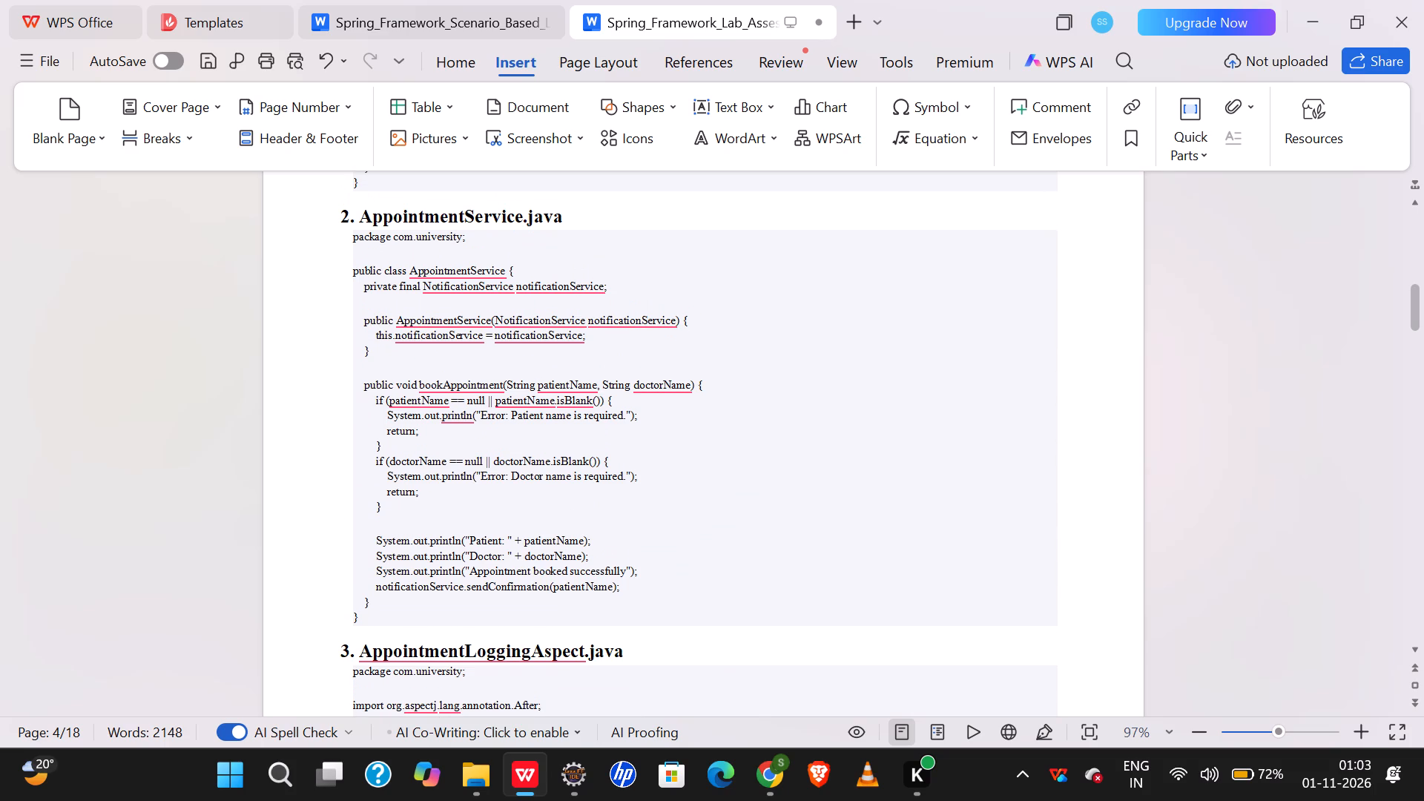
{"action": "scroll", "coordinate": [847, 491], "scroll_direction": "up", "scroll_amount": 2}
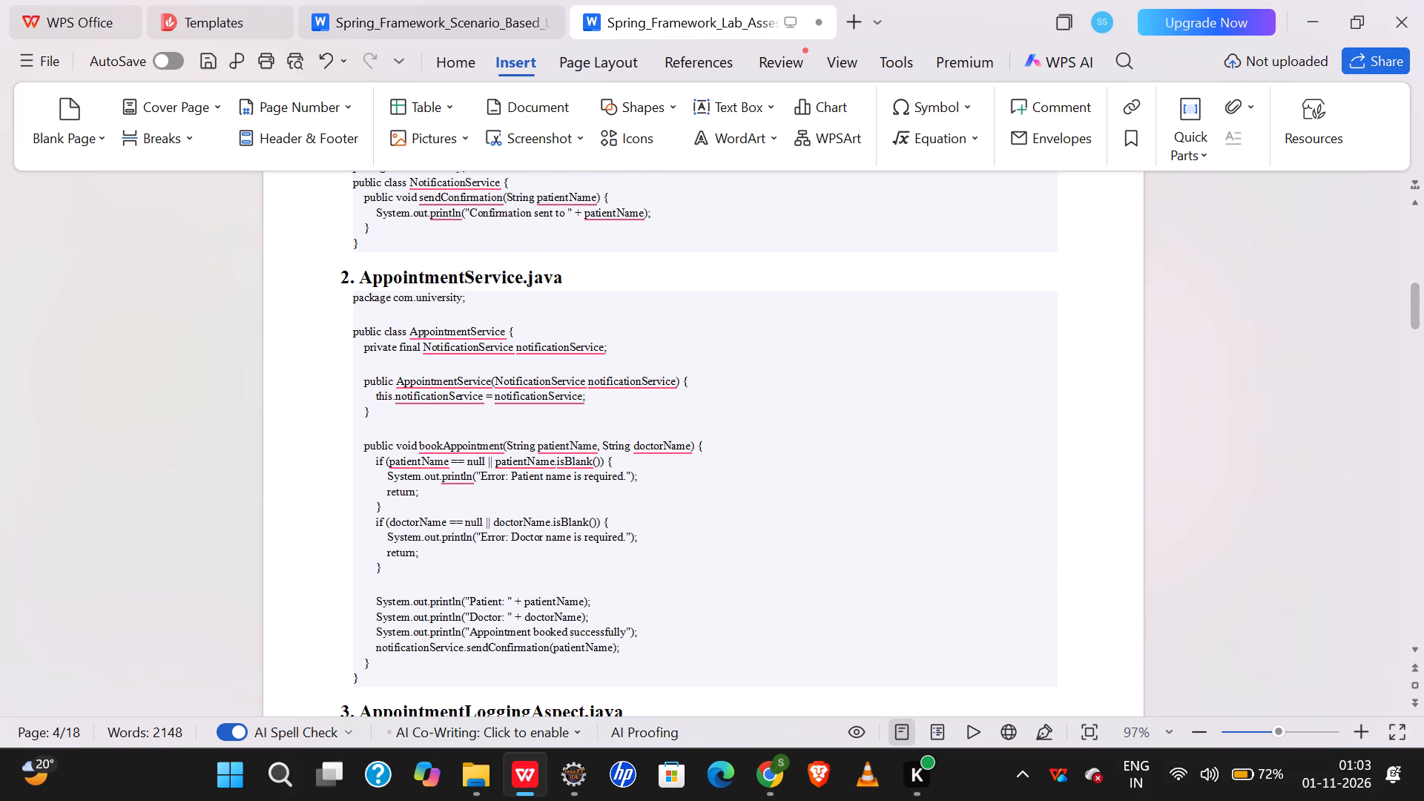
{"action": "scroll", "coordinate": [847, 491], "scroll_direction": "up", "scroll_amount": 4}
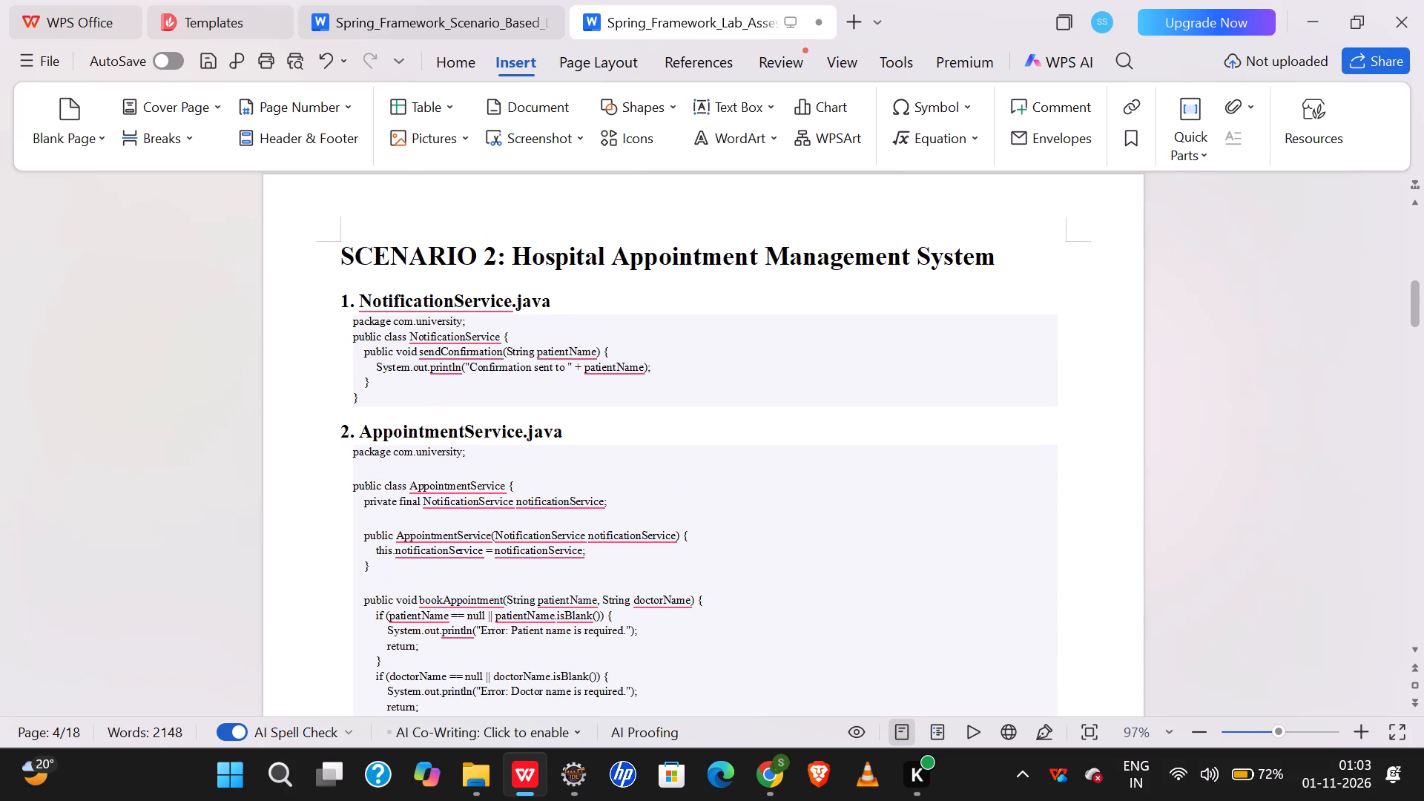
{"action": "scroll", "coordinate": [847, 491], "scroll_direction": "down", "scroll_amount": 2}
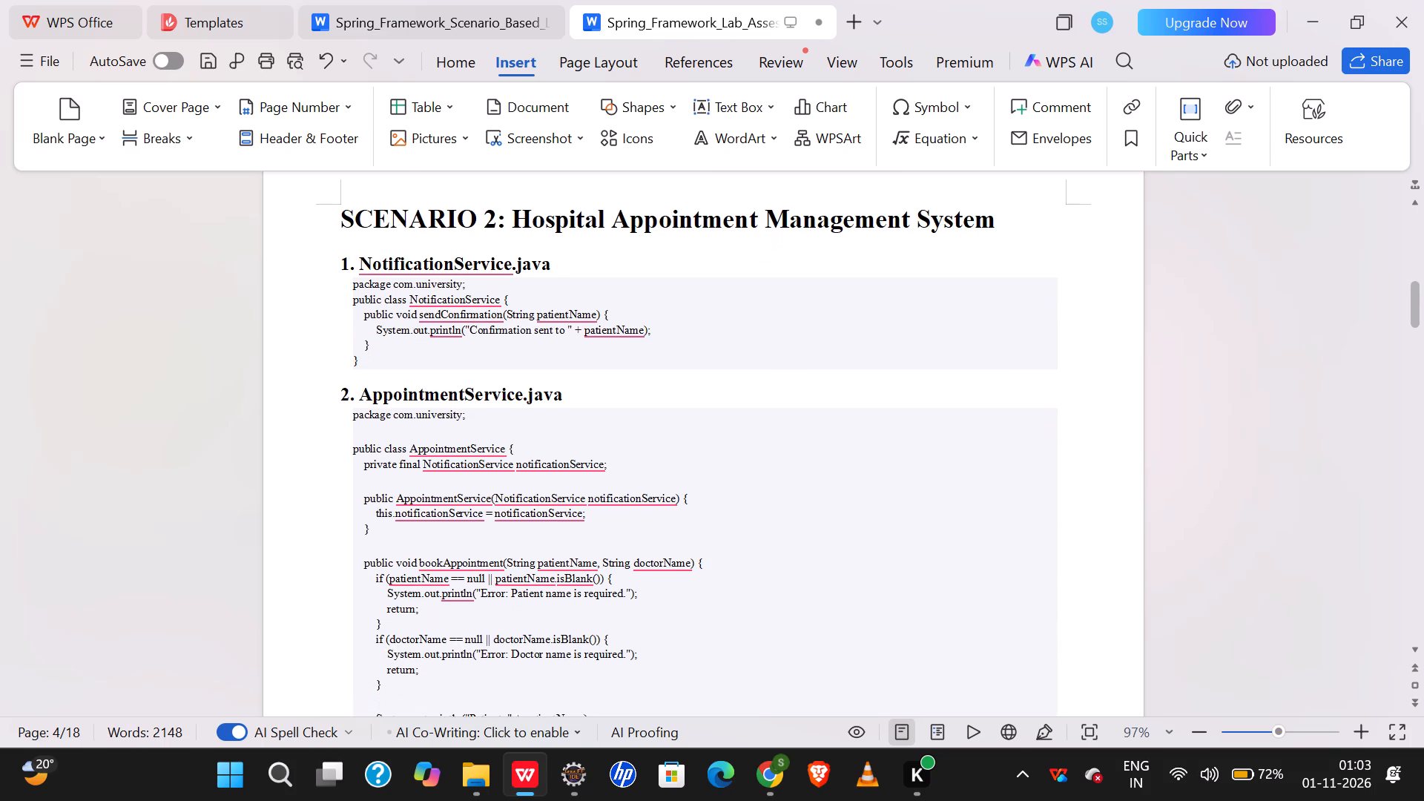
{"action": "scroll", "coordinate": [847, 491], "scroll_direction": "down", "scroll_amount": 2}
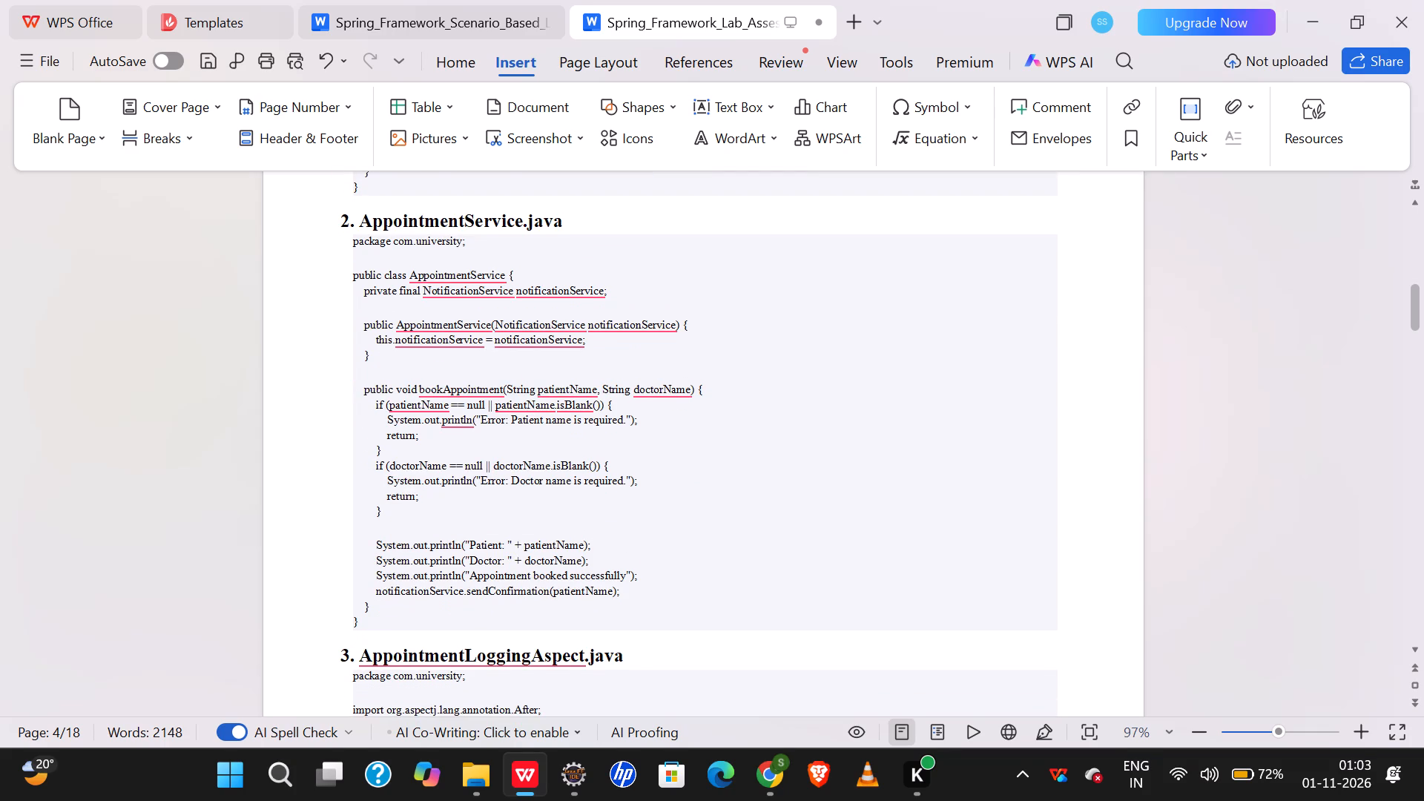
{"action": "scroll", "coordinate": [847, 491], "scroll_direction": "down", "scroll_amount": 8}
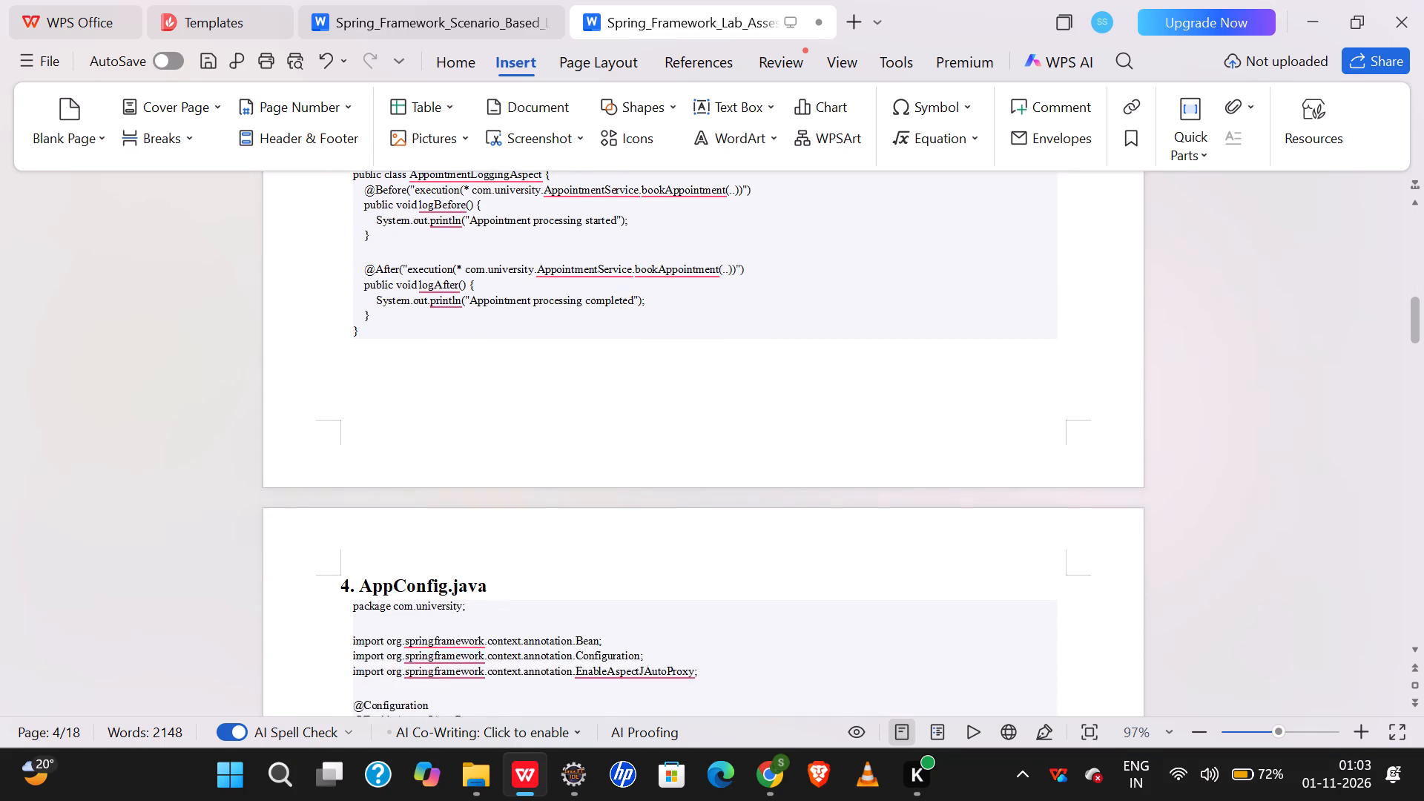
{"action": "scroll", "coordinate": [847, 491], "scroll_direction": "down", "scroll_amount": 8}
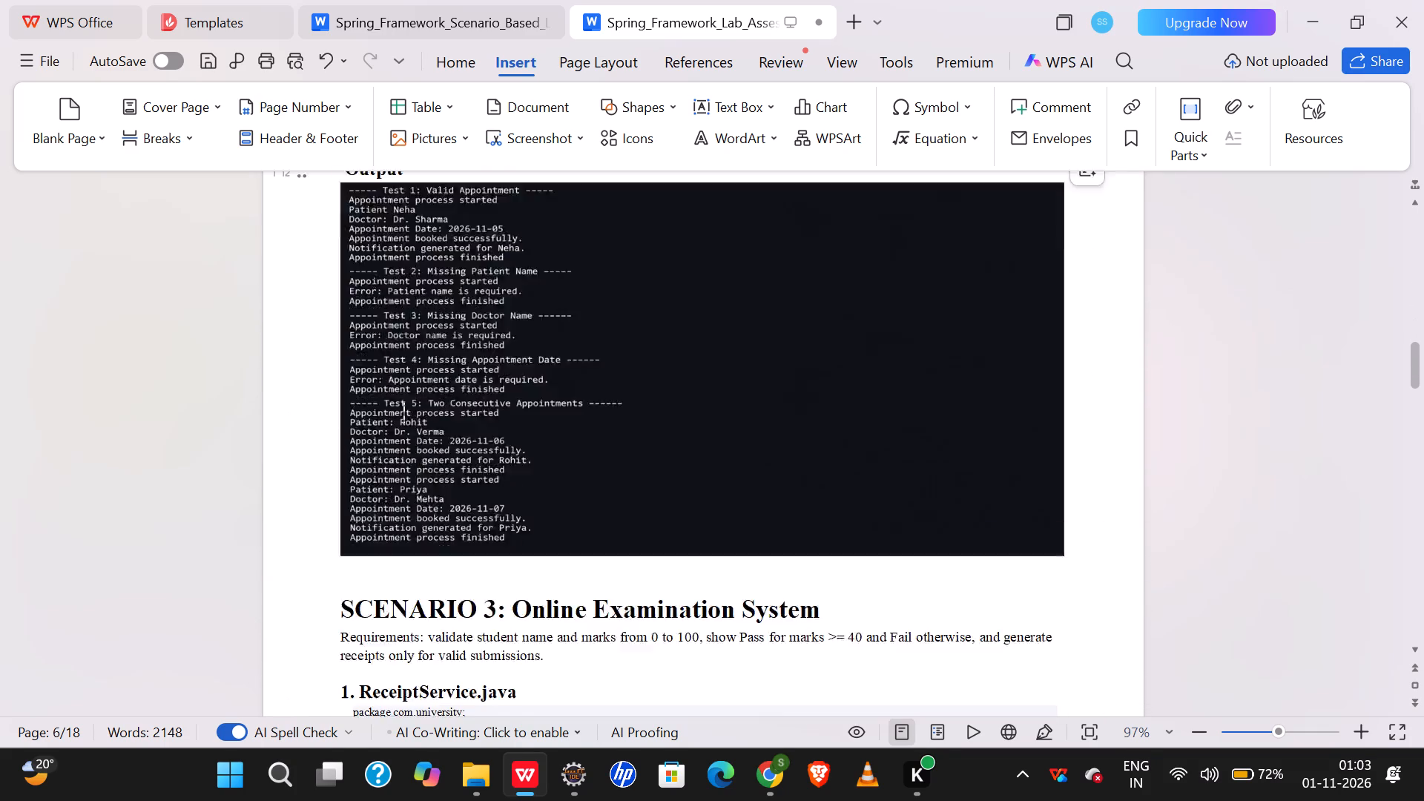
Compare the test cases and messages in the Scenario 2 output picture with its MainApp, AppConfig, AppointmentLoggingAspect and AppointmentService code.
{"action": "scroll", "coordinate": [847, 491], "scroll_direction": "up", "scroll_amount": 7}
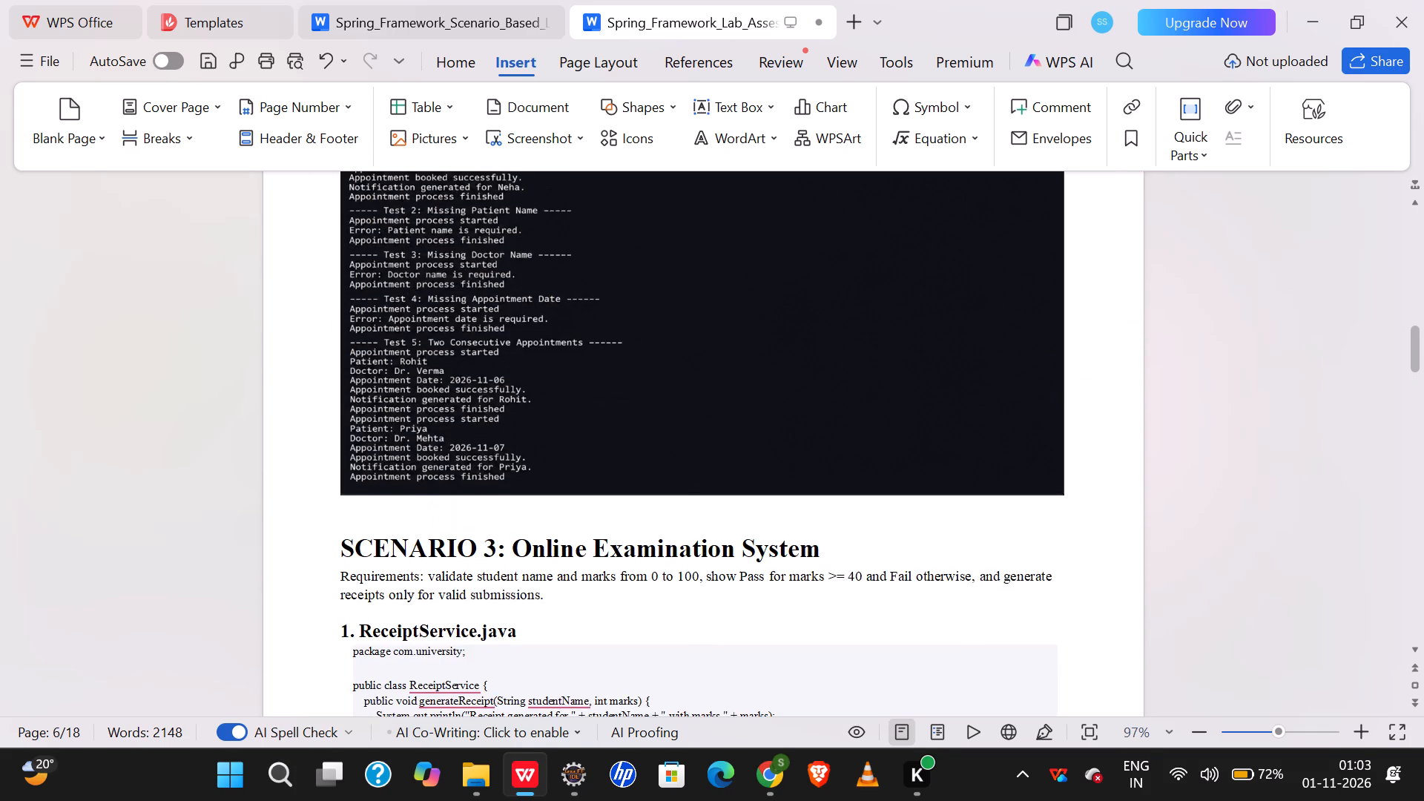
{"action": "scroll", "coordinate": [847, 491], "scroll_direction": "up", "scroll_amount": 2}
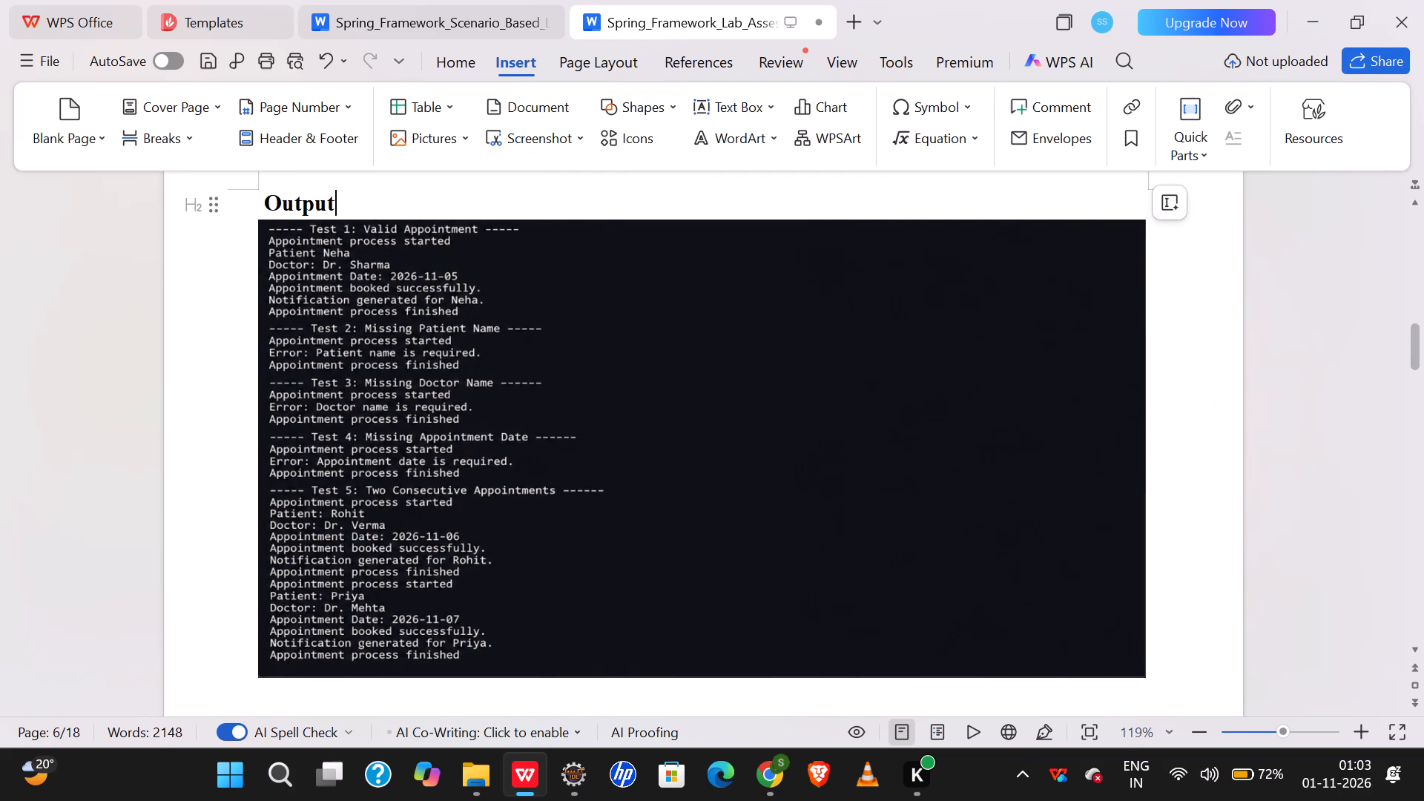
{"action": "scroll", "coordinate": [499, 300], "scroll_direction": "up", "scroll_amount": 3}
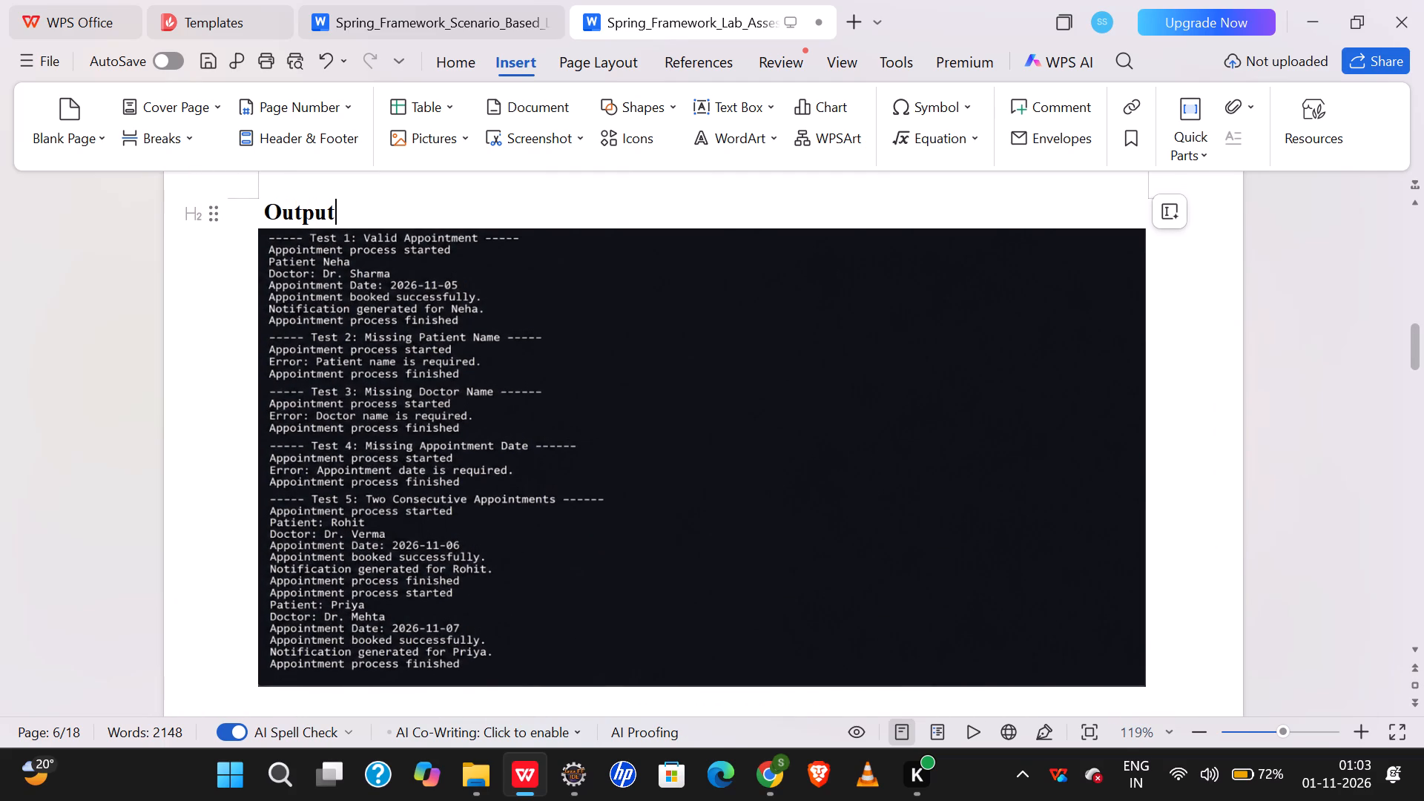
{"action": "scroll", "coordinate": [499, 300], "scroll_direction": "up", "scroll_amount": 7}
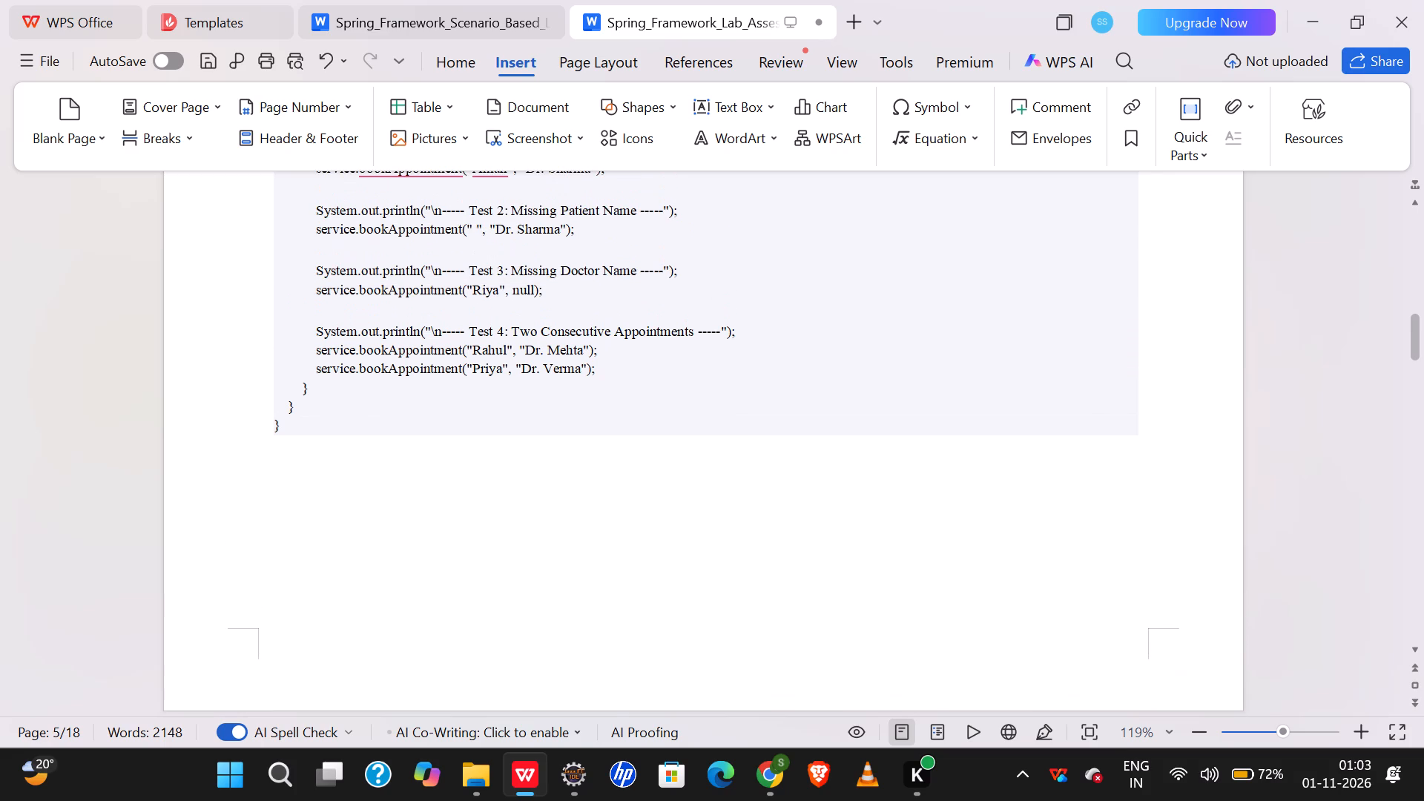
{"action": "scroll", "coordinate": [499, 300], "scroll_direction": "up", "scroll_amount": 6}
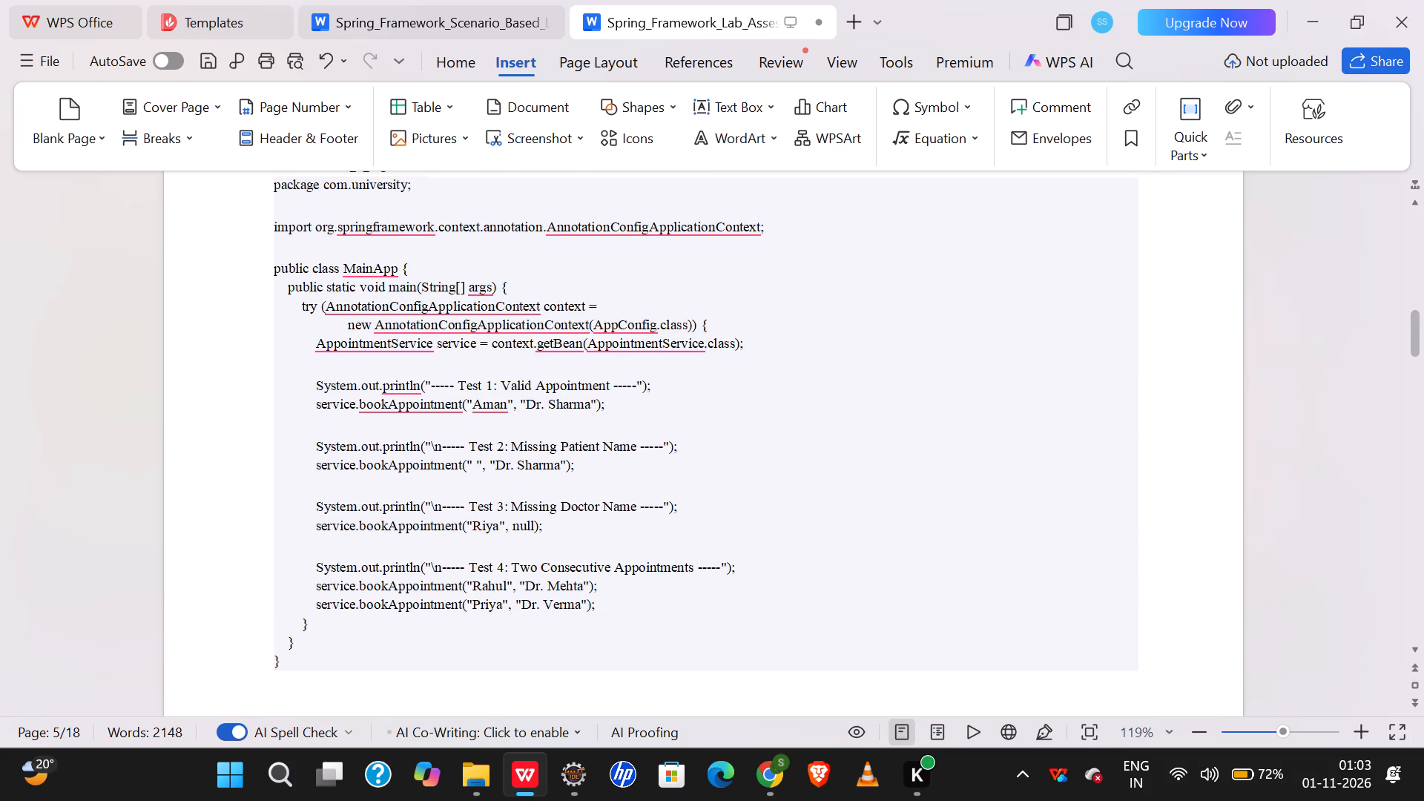
{"action": "scroll", "coordinate": [499, 300], "scroll_direction": "up", "scroll_amount": 3}
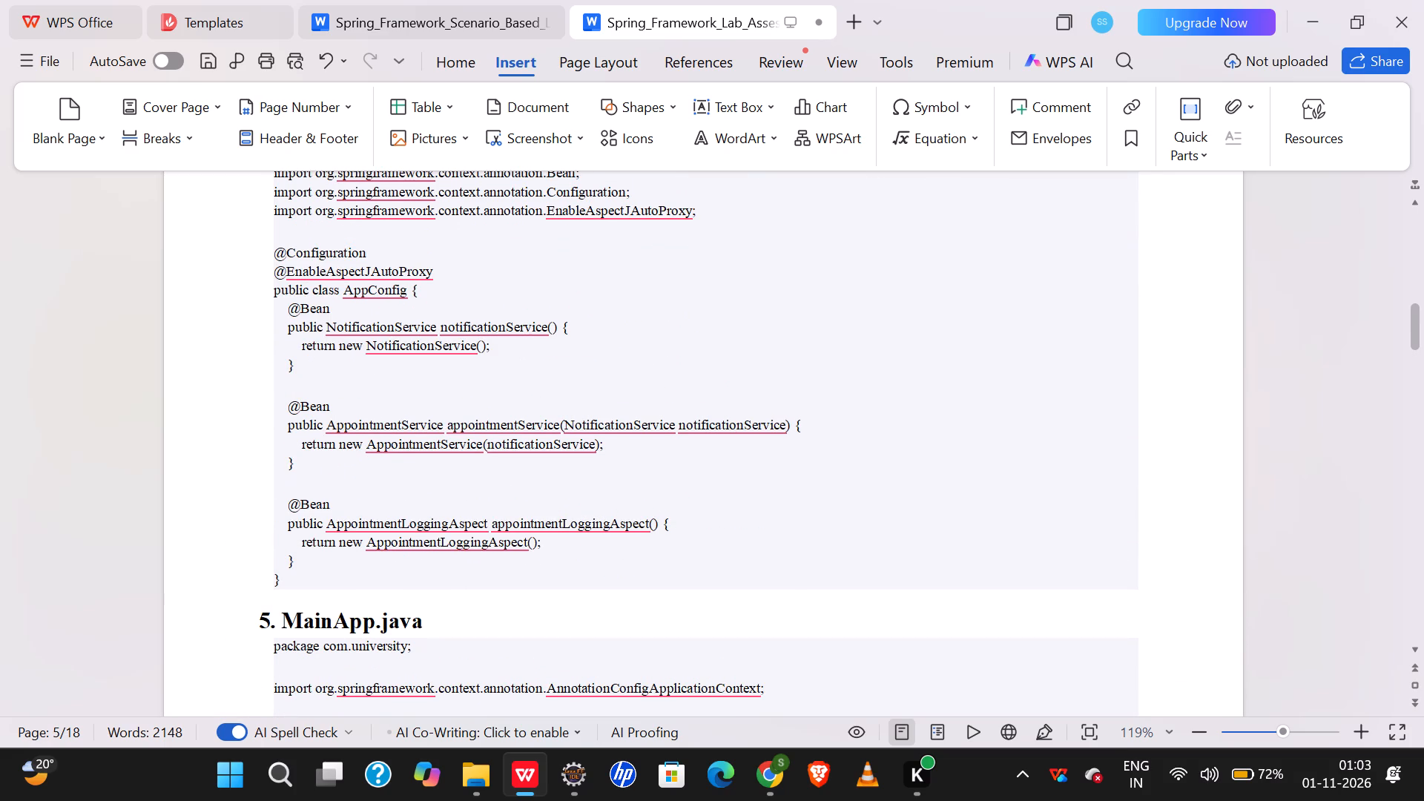
{"action": "scroll", "coordinate": [499, 300], "scroll_direction": "up", "scroll_amount": 5}
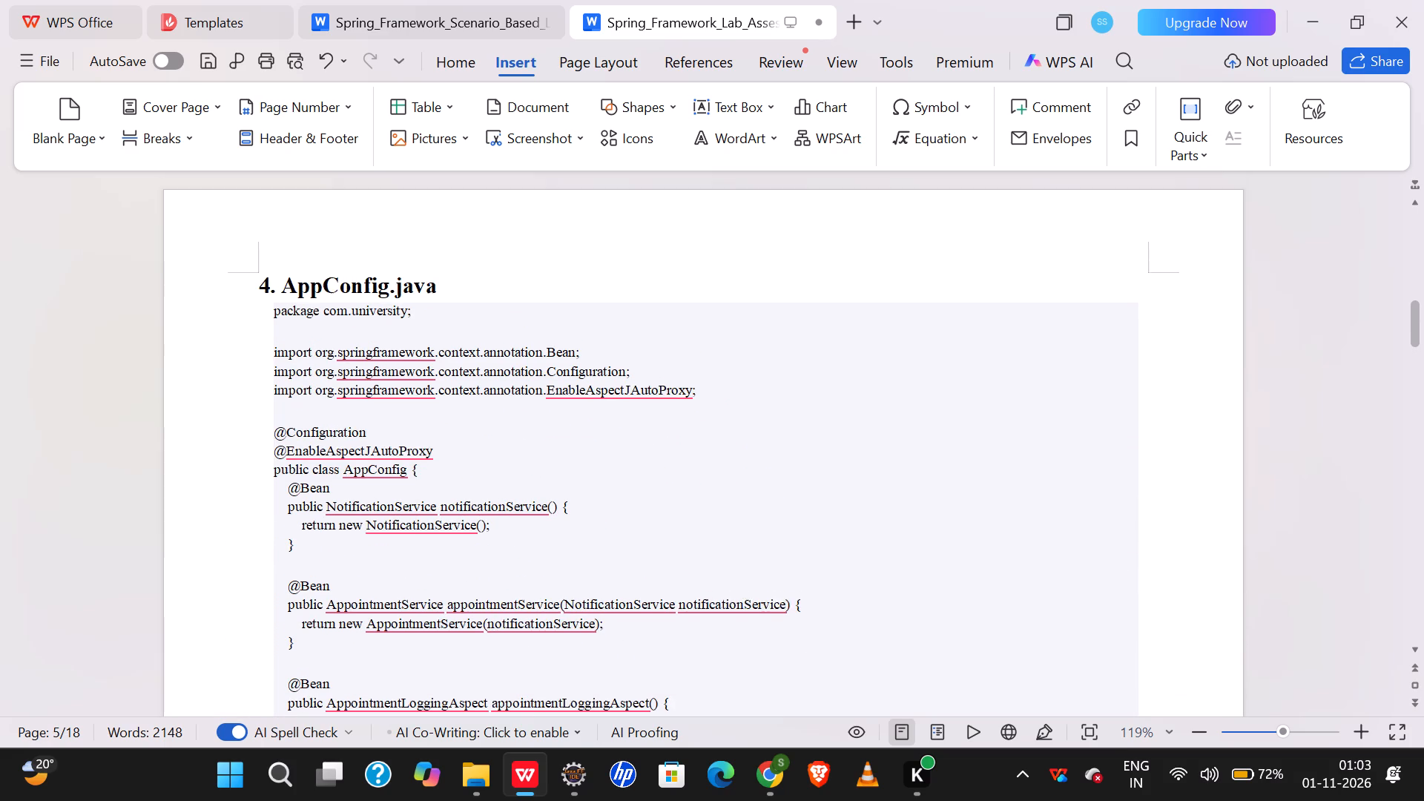
{"action": "scroll", "coordinate": [499, 300], "scroll_direction": "up", "scroll_amount": 4}
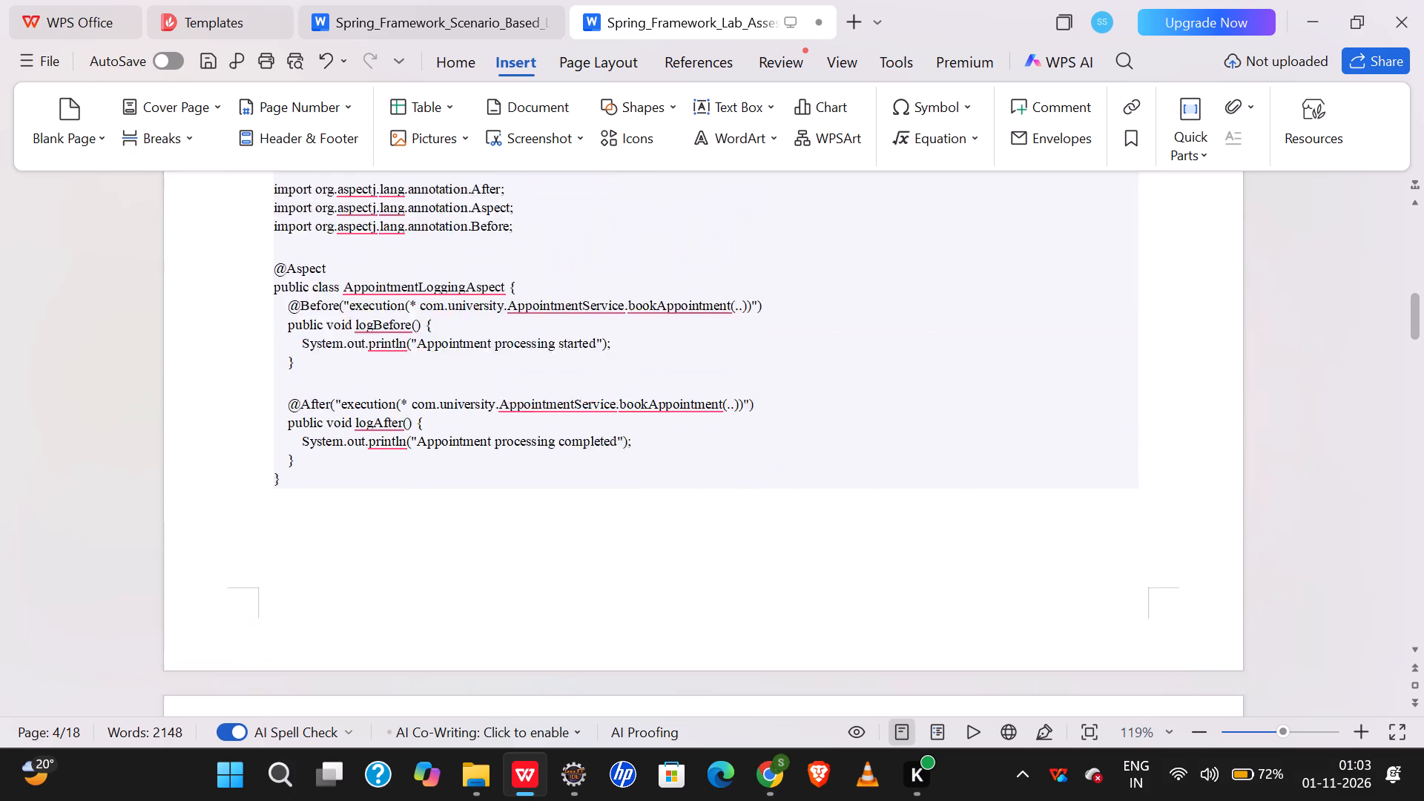
{"action": "scroll", "coordinate": [499, 300], "scroll_direction": "up", "scroll_amount": 7}
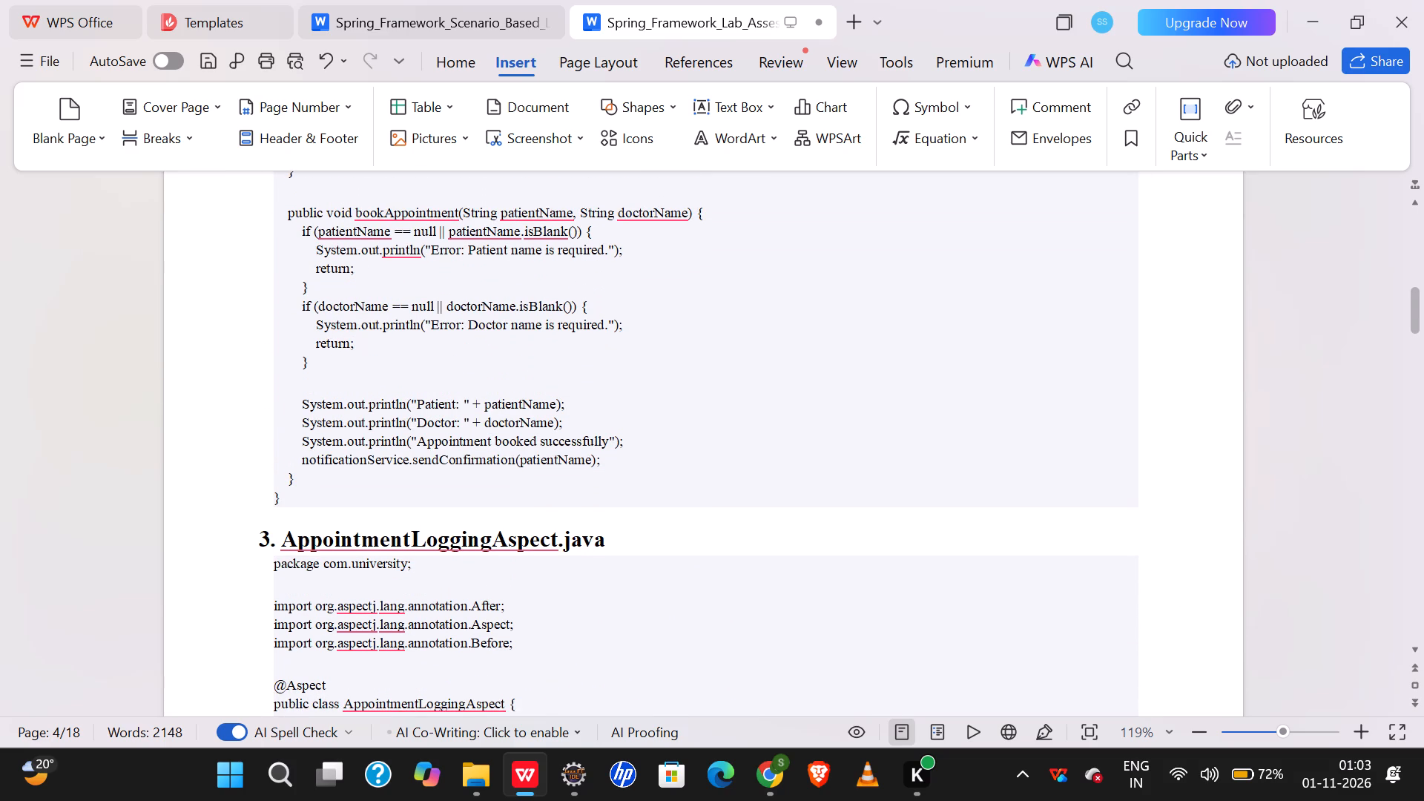
{"action": "scroll", "coordinate": [491, 448], "scroll_direction": "up", "scroll_amount": 3}
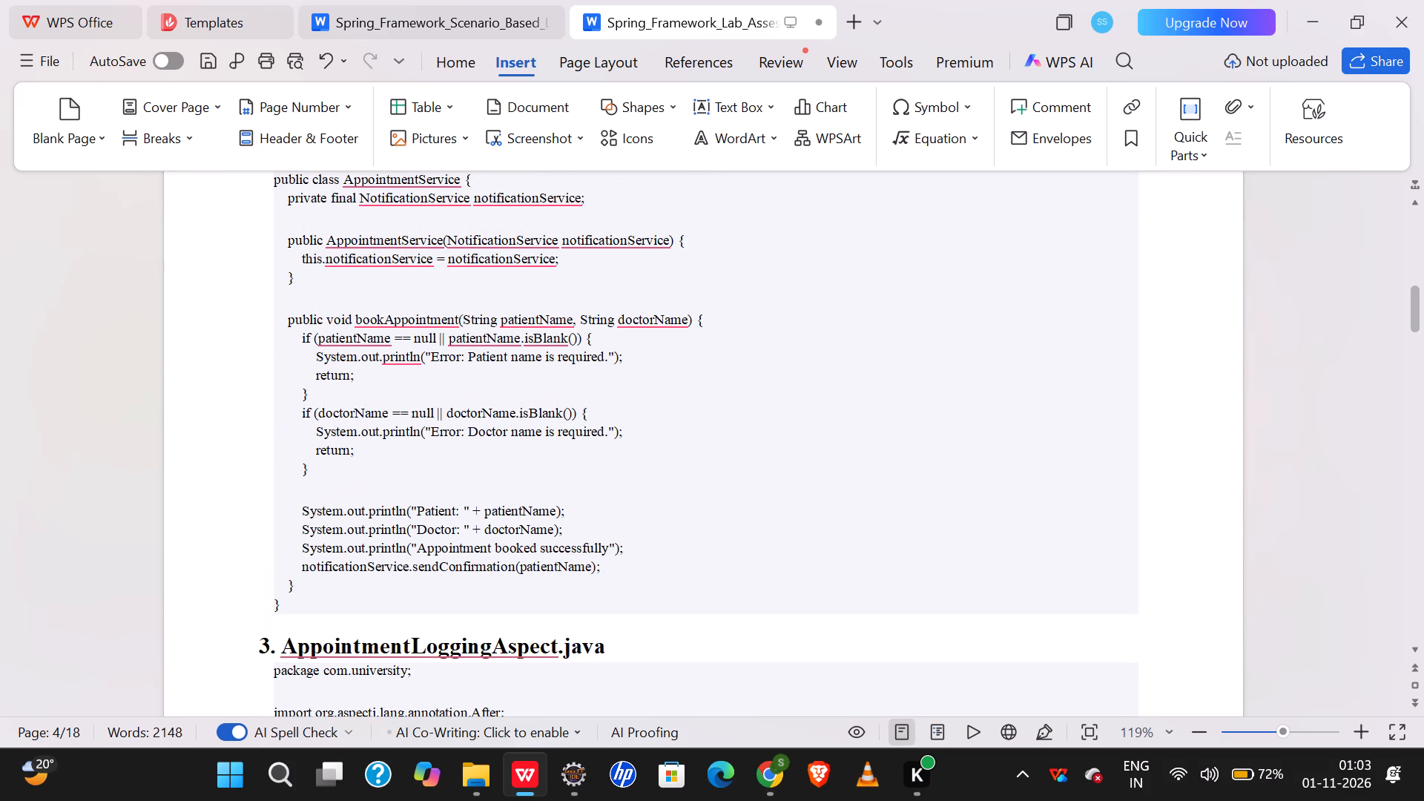
{"action": "scroll", "coordinate": [491, 448], "scroll_direction": "down", "scroll_amount": 14}
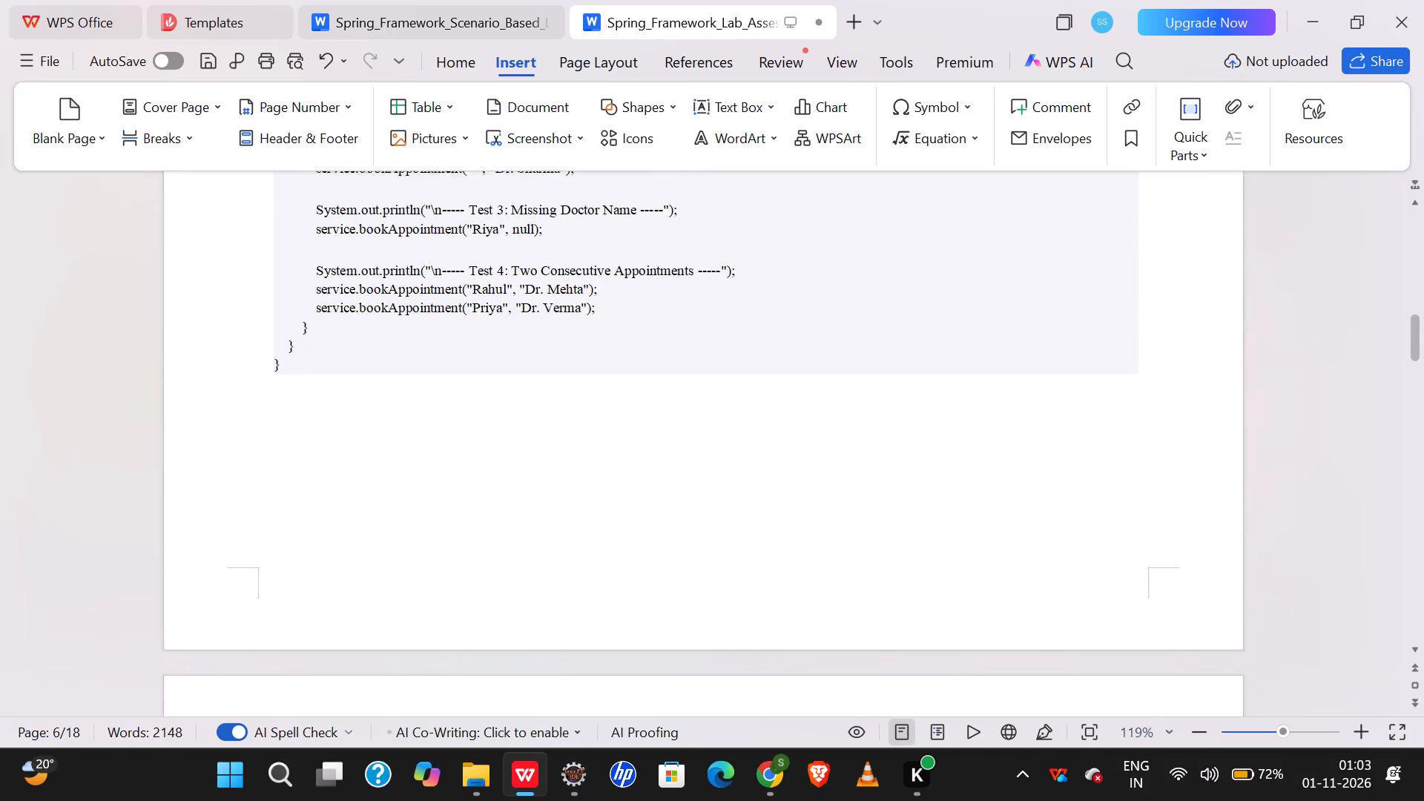
{"action": "scroll", "coordinate": [491, 448], "scroll_direction": "down", "scroll_amount": 2}
{"action": "scroll", "coordinate": [491, 448], "scroll_direction": "up", "scroll_amount": 2}
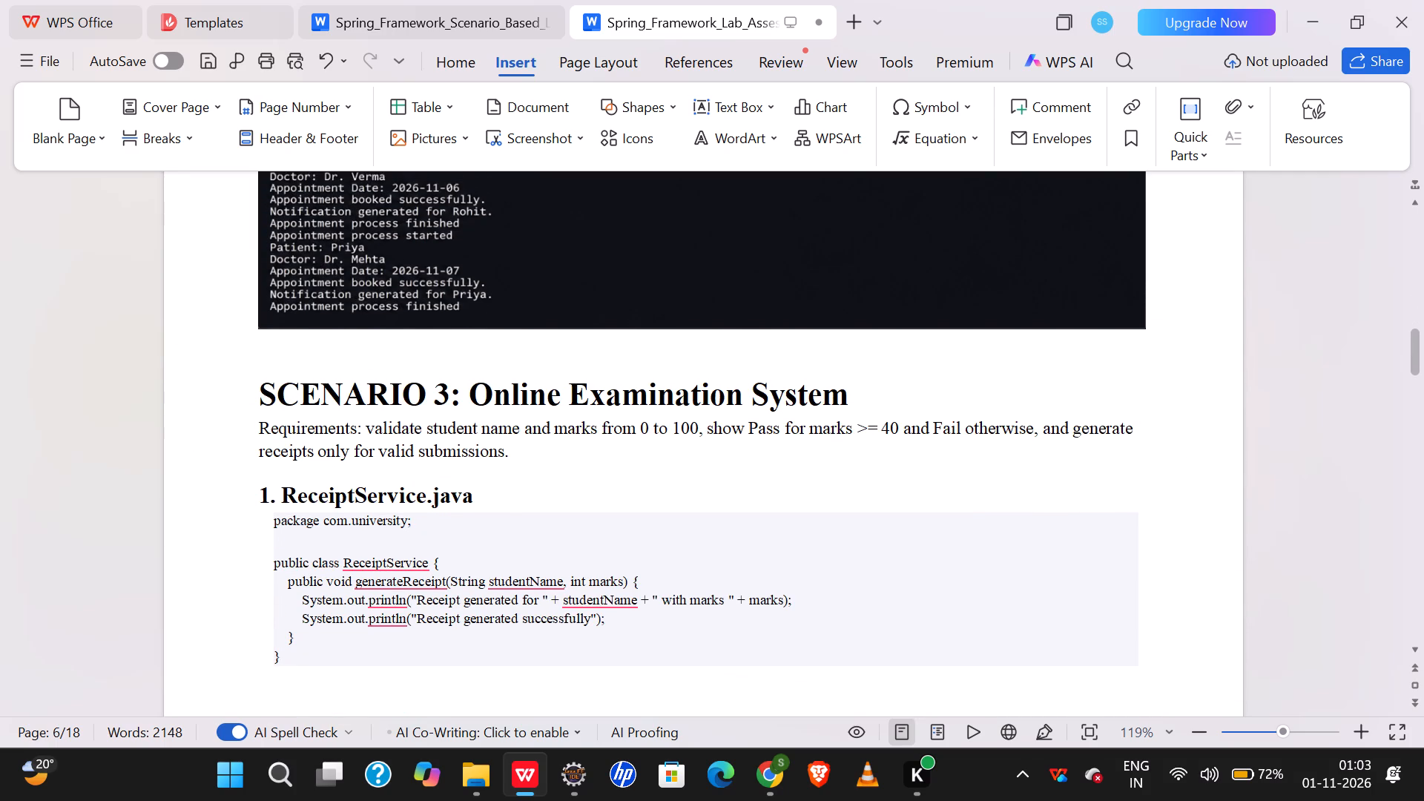
{"action": "scroll", "coordinate": [491, 448], "scroll_direction": "up", "scroll_amount": 3}
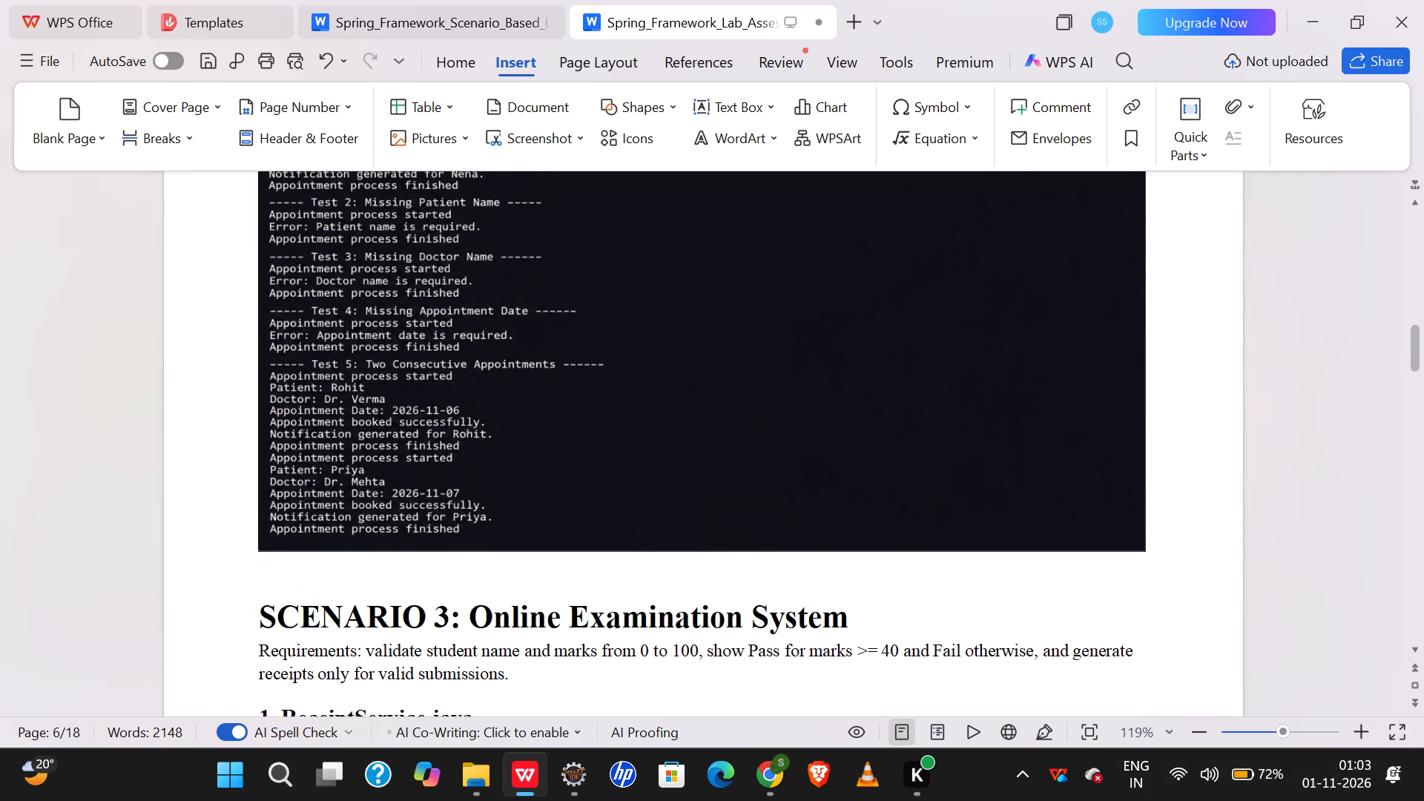
{"action": "scroll", "coordinate": [491, 448], "scroll_direction": "up", "scroll_amount": 1}
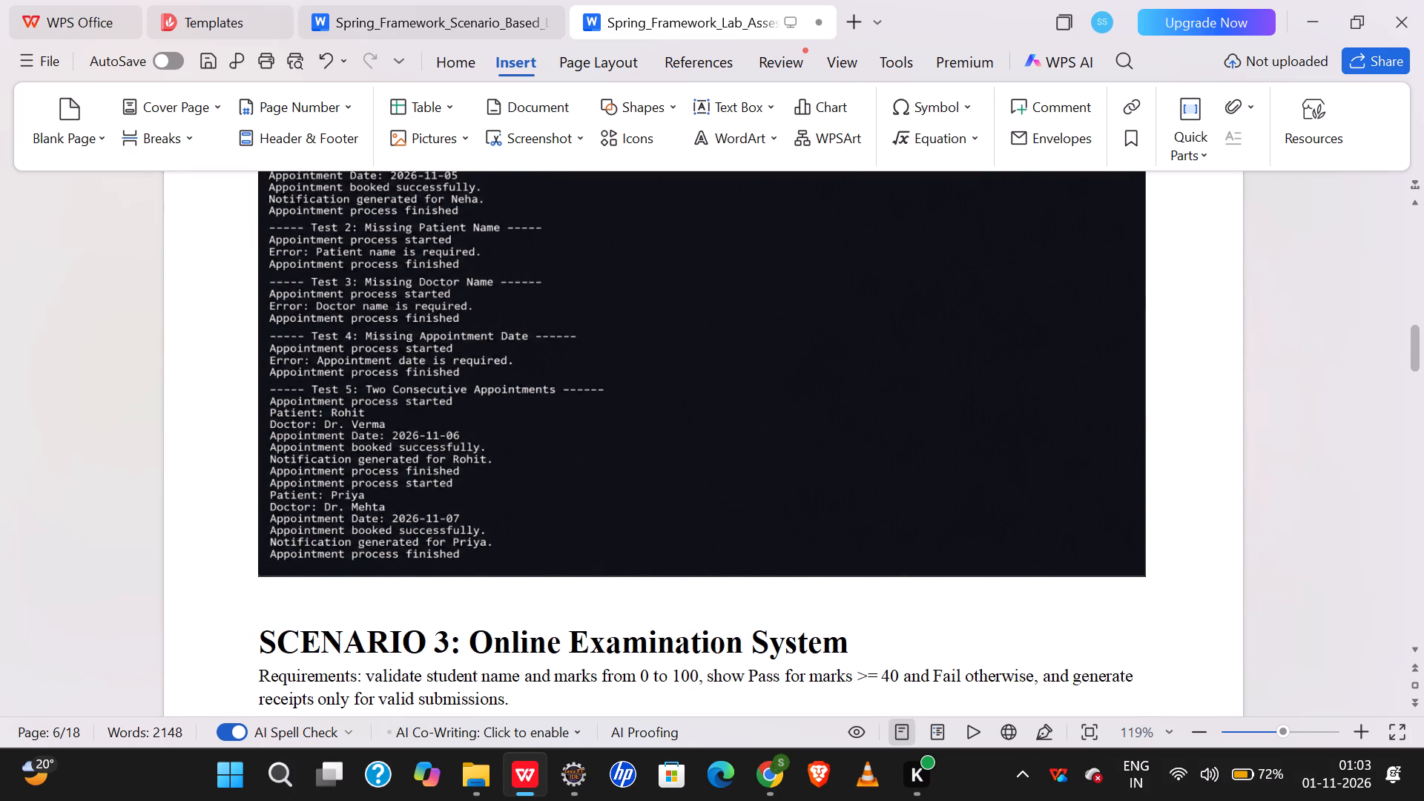
{"action": "scroll", "coordinate": [491, 448], "scroll_direction": "up", "scroll_amount": 3}
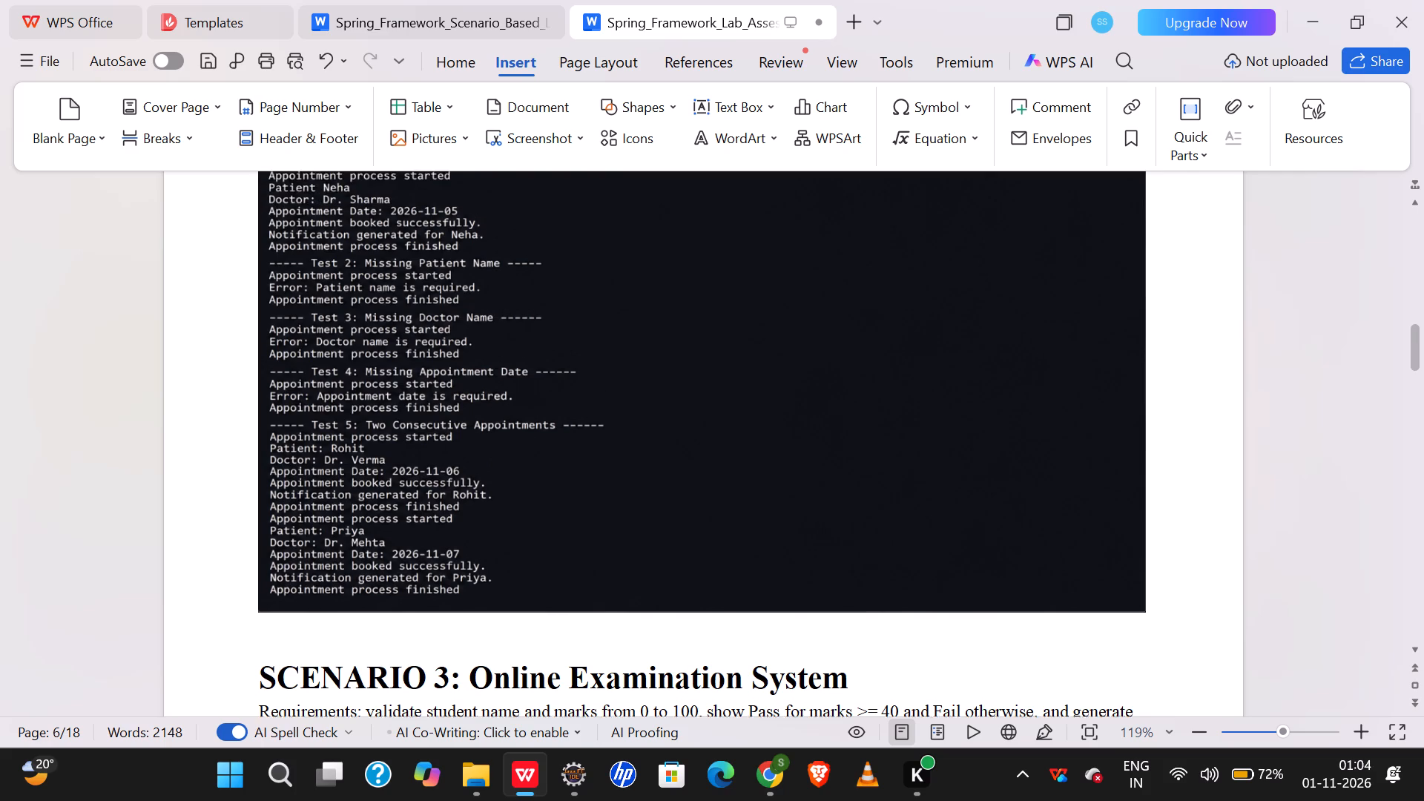
Read back through the Scenario 2 code from the output picture to NotificationService.java, checking the fields bookAppointment takes.
{"action": "scroll", "coordinate": [491, 448], "scroll_direction": "up", "scroll_amount": 1}
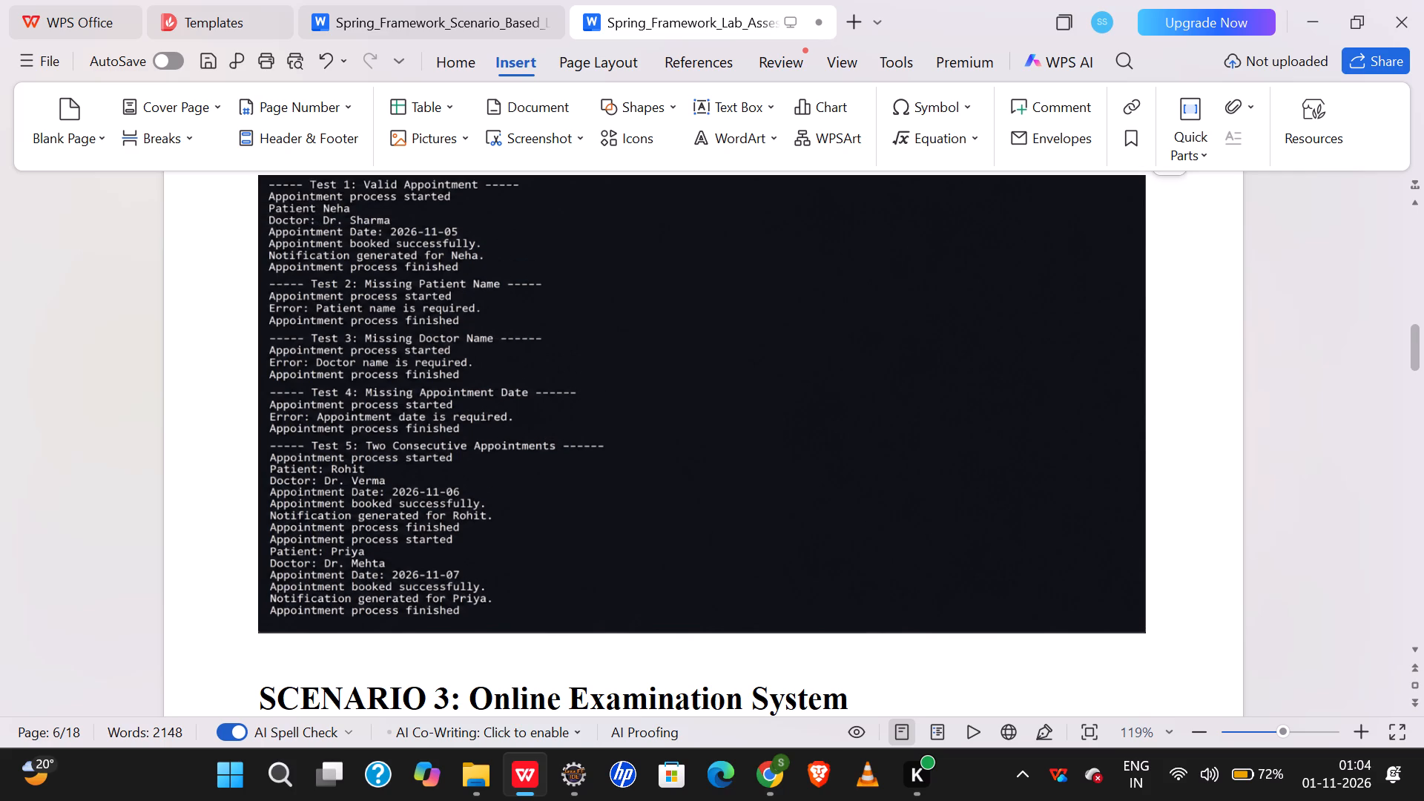
{"action": "scroll", "coordinate": [491, 448], "scroll_direction": "up", "scroll_amount": 8}
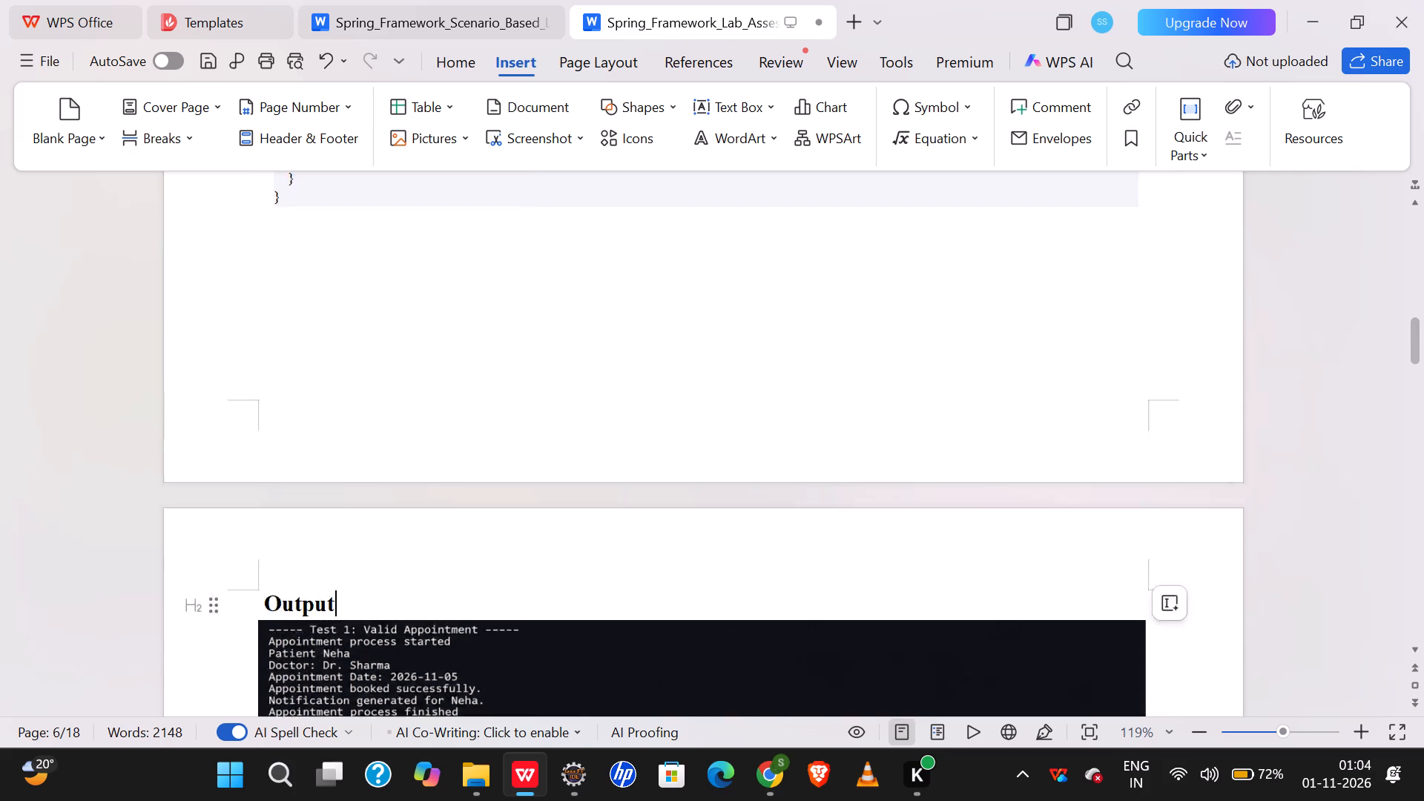
{"action": "scroll", "coordinate": [491, 448], "scroll_direction": "up", "scroll_amount": 7}
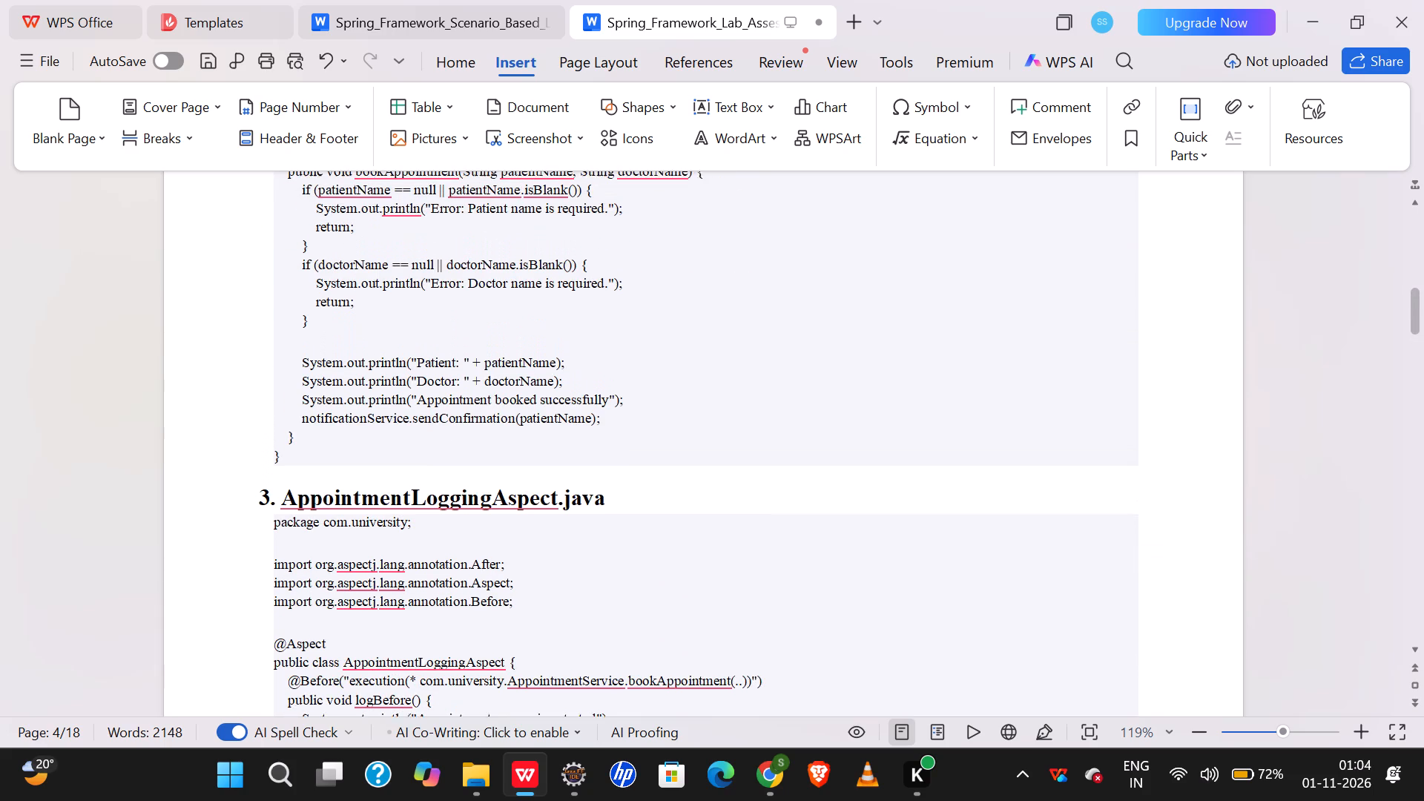
{"action": "scroll", "coordinate": [491, 448], "scroll_direction": "up", "scroll_amount": 4}
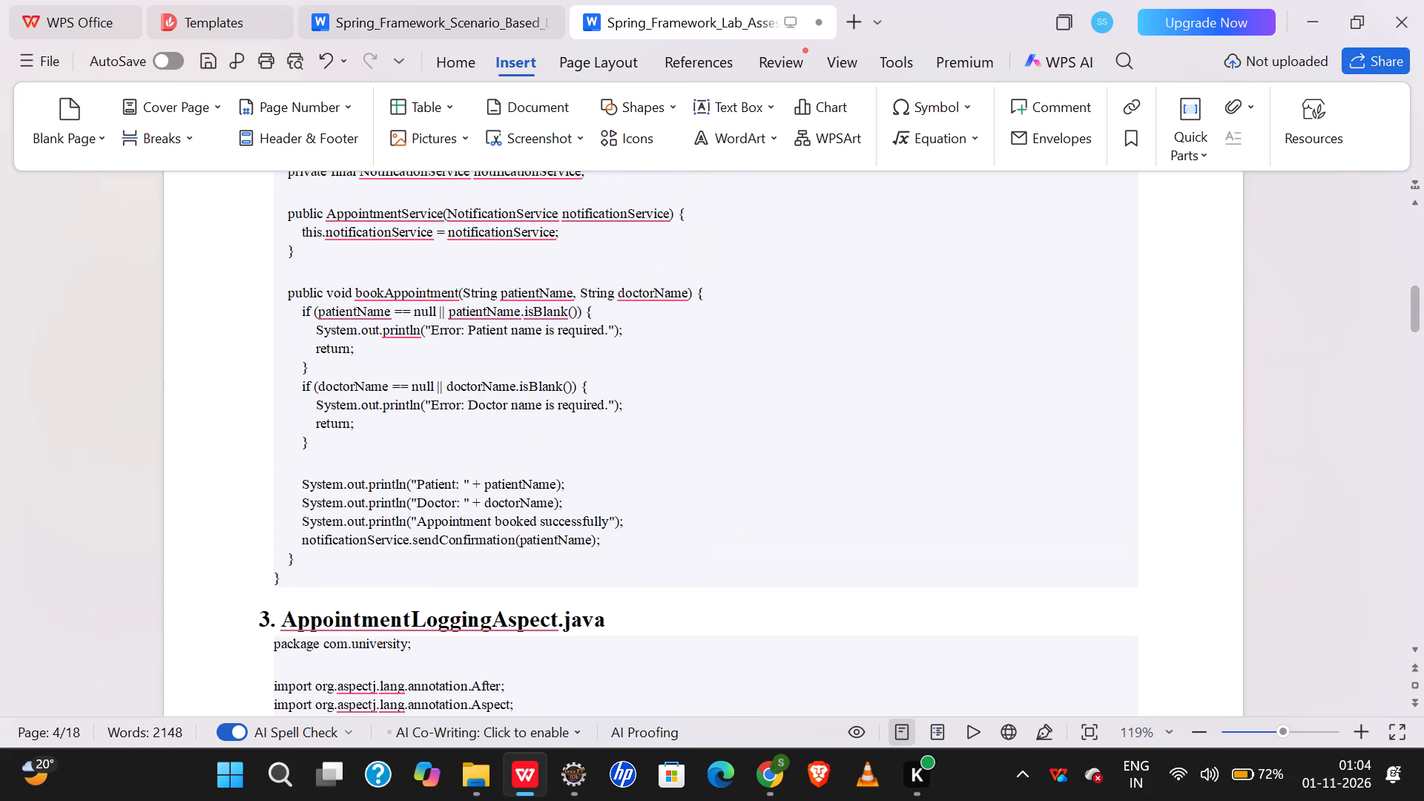
{"action": "scroll", "coordinate": [491, 448], "scroll_direction": "up", "scroll_amount": 1}
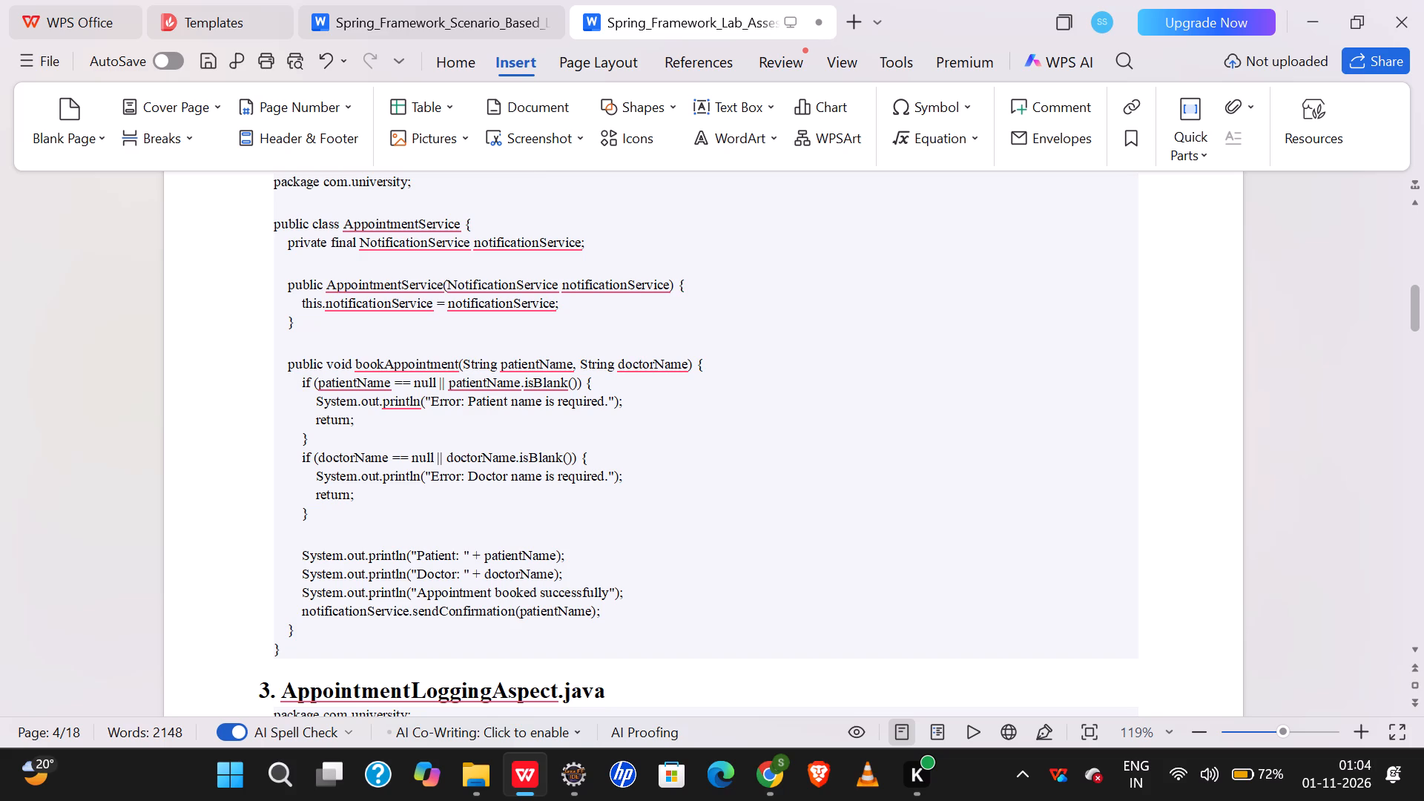
{"action": "scroll", "coordinate": [483, 591], "scroll_direction": "up", "scroll_amount": 4}
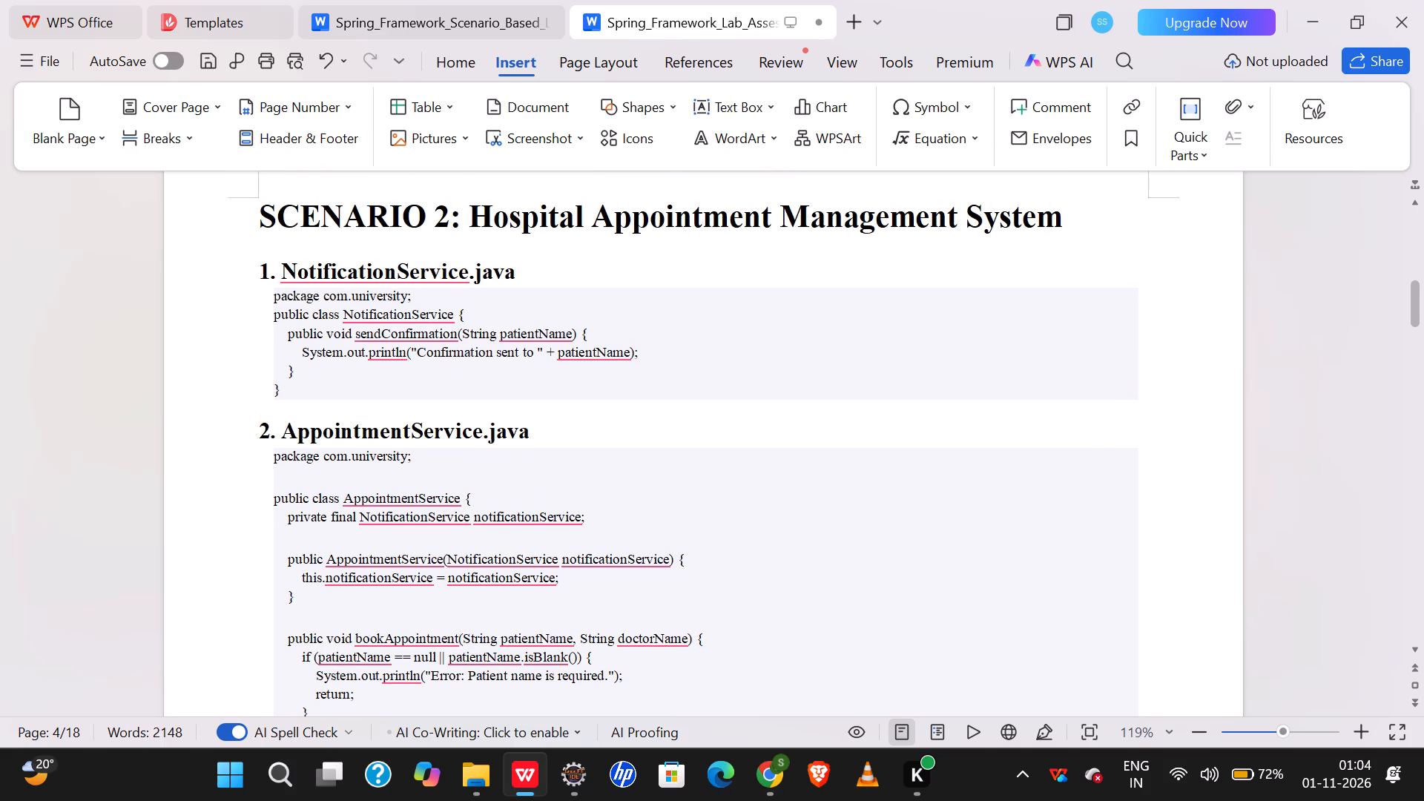
Compare the Scenario 2 logging messages and MainApp test cases with those shown in the output picture.
{"action": "scroll", "coordinate": [483, 591], "scroll_direction": "down", "scroll_amount": 7}
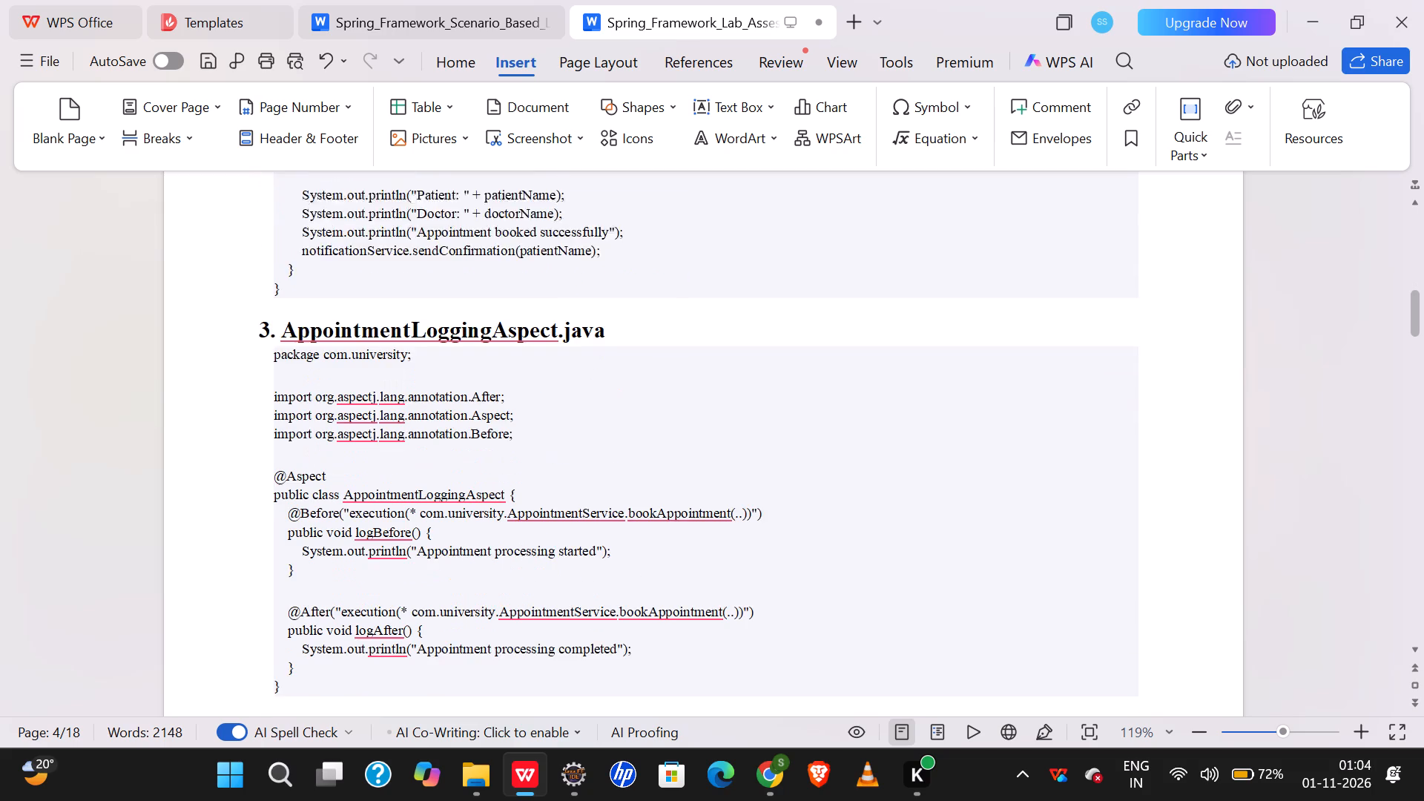
{"action": "scroll", "coordinate": [483, 591], "scroll_direction": "down", "scroll_amount": 5}
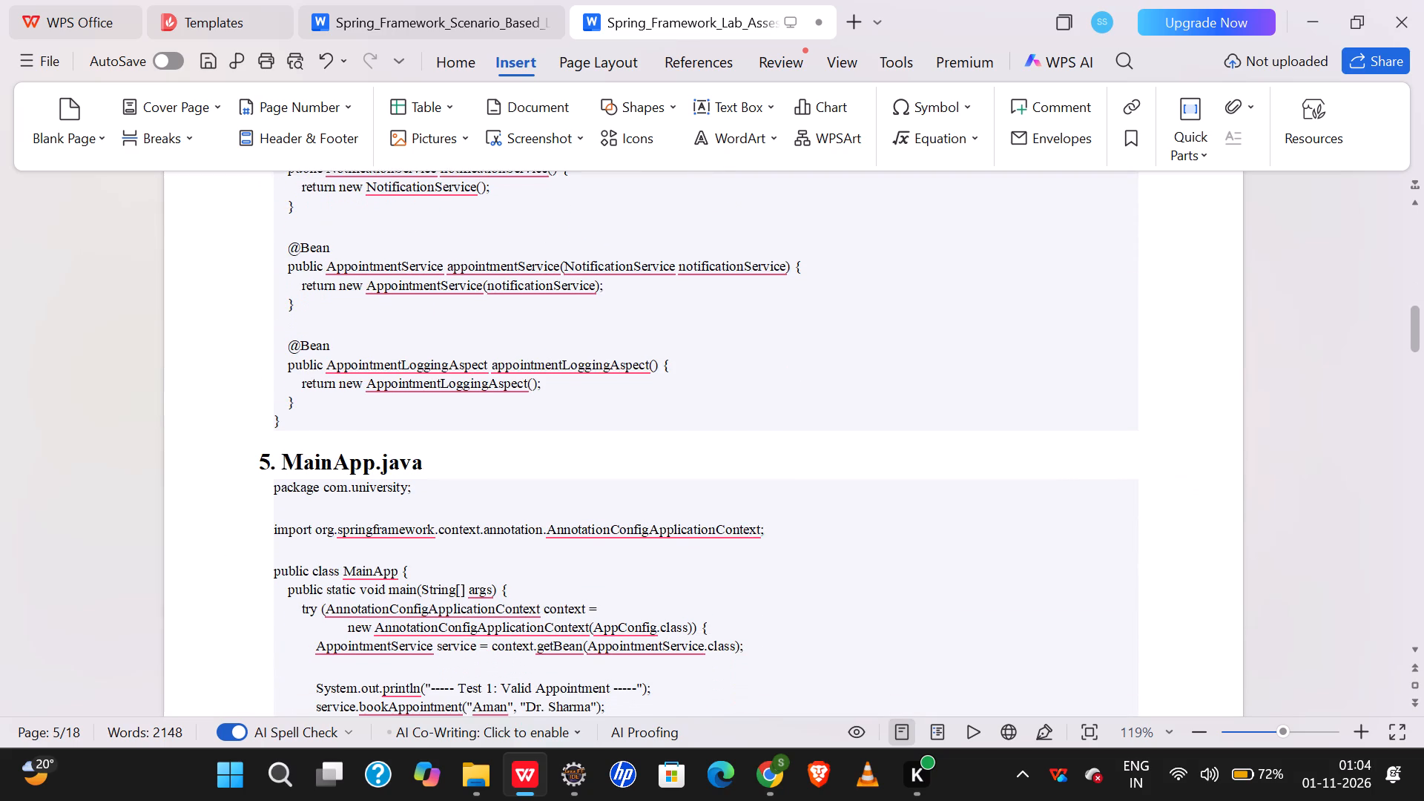
{"action": "scroll", "coordinate": [483, 591], "scroll_direction": "down", "scroll_amount": 2}
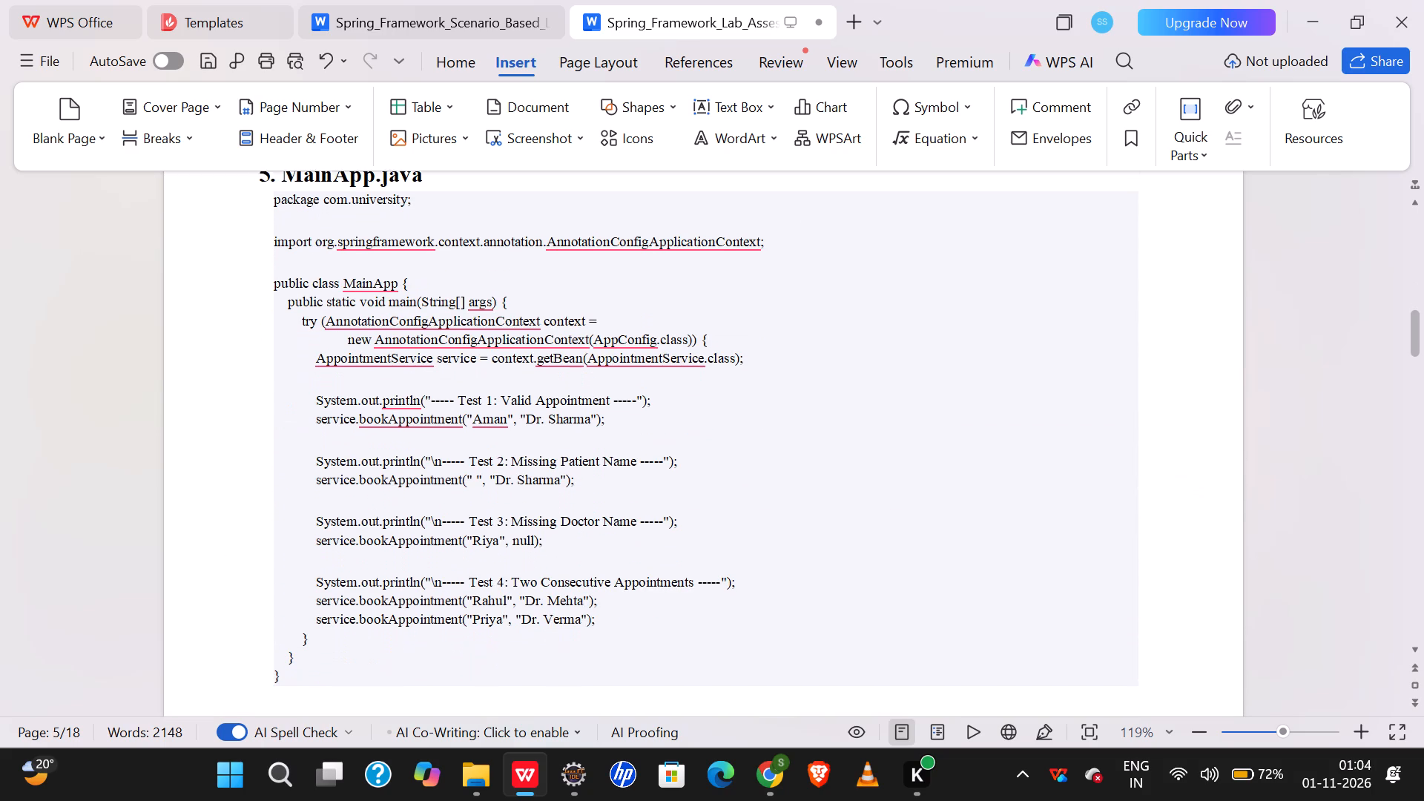
{"action": "scroll", "coordinate": [483, 591], "scroll_direction": "down", "scroll_amount": 2}
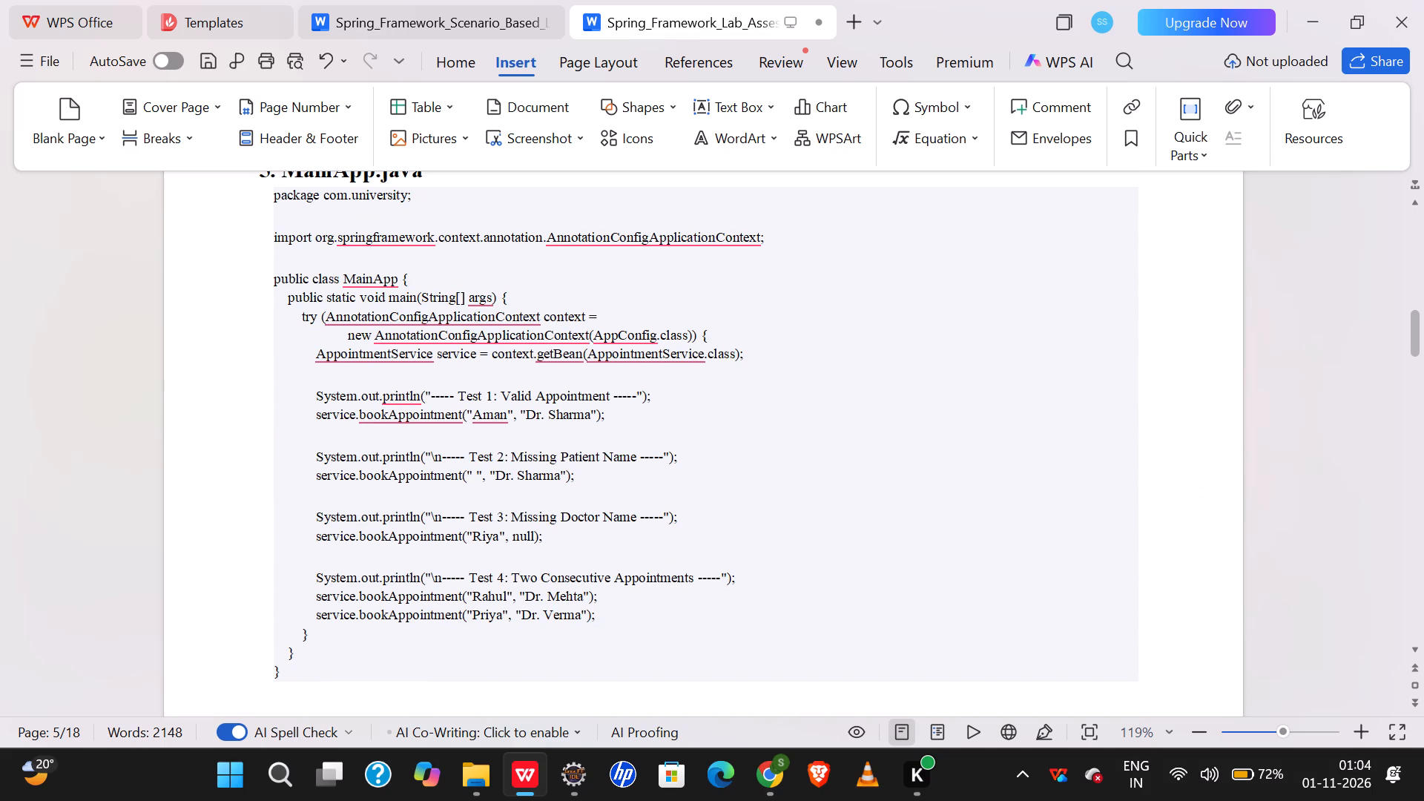
{"action": "scroll", "coordinate": [483, 591], "scroll_direction": "down", "scroll_amount": 2}
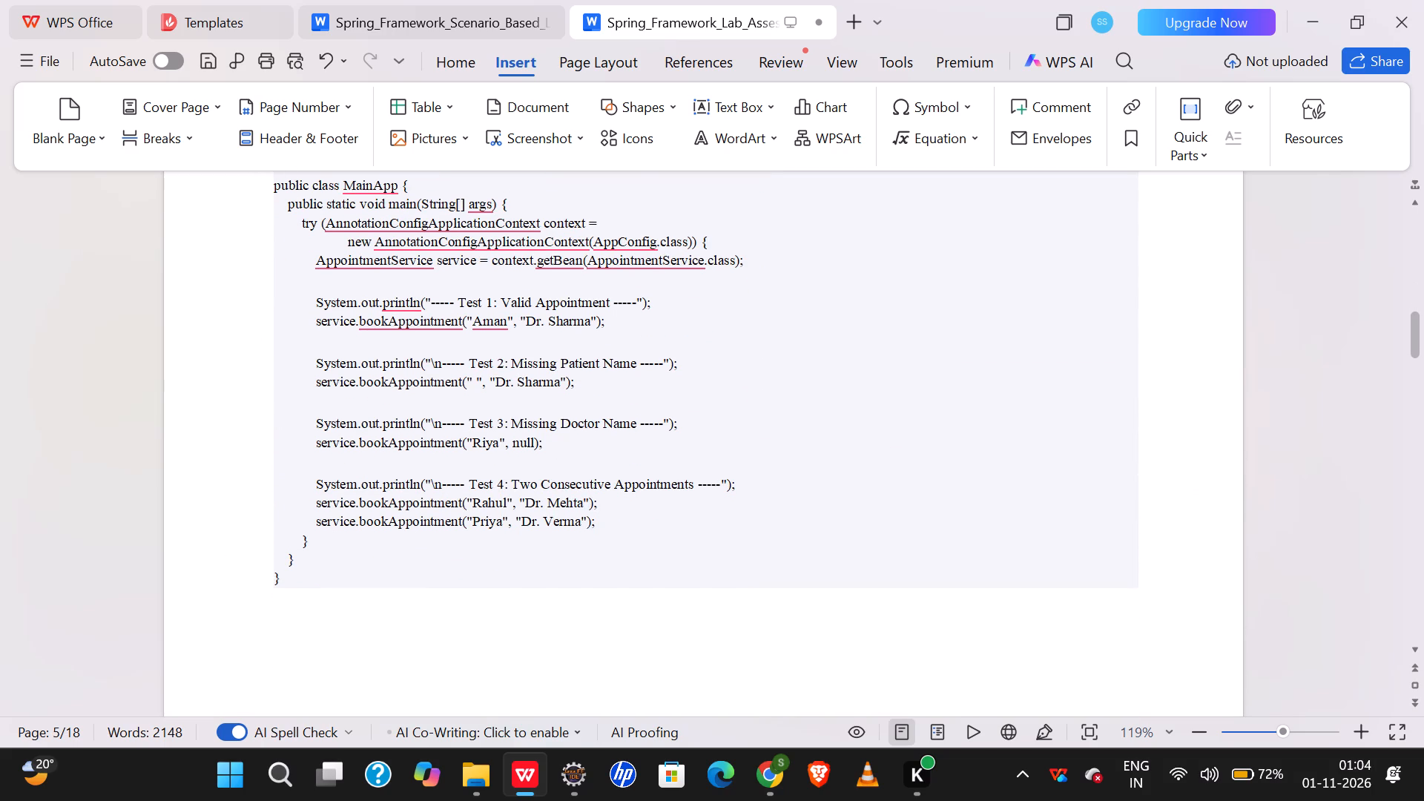
{"action": "scroll", "coordinate": [483, 591], "scroll_direction": "down", "scroll_amount": 2}
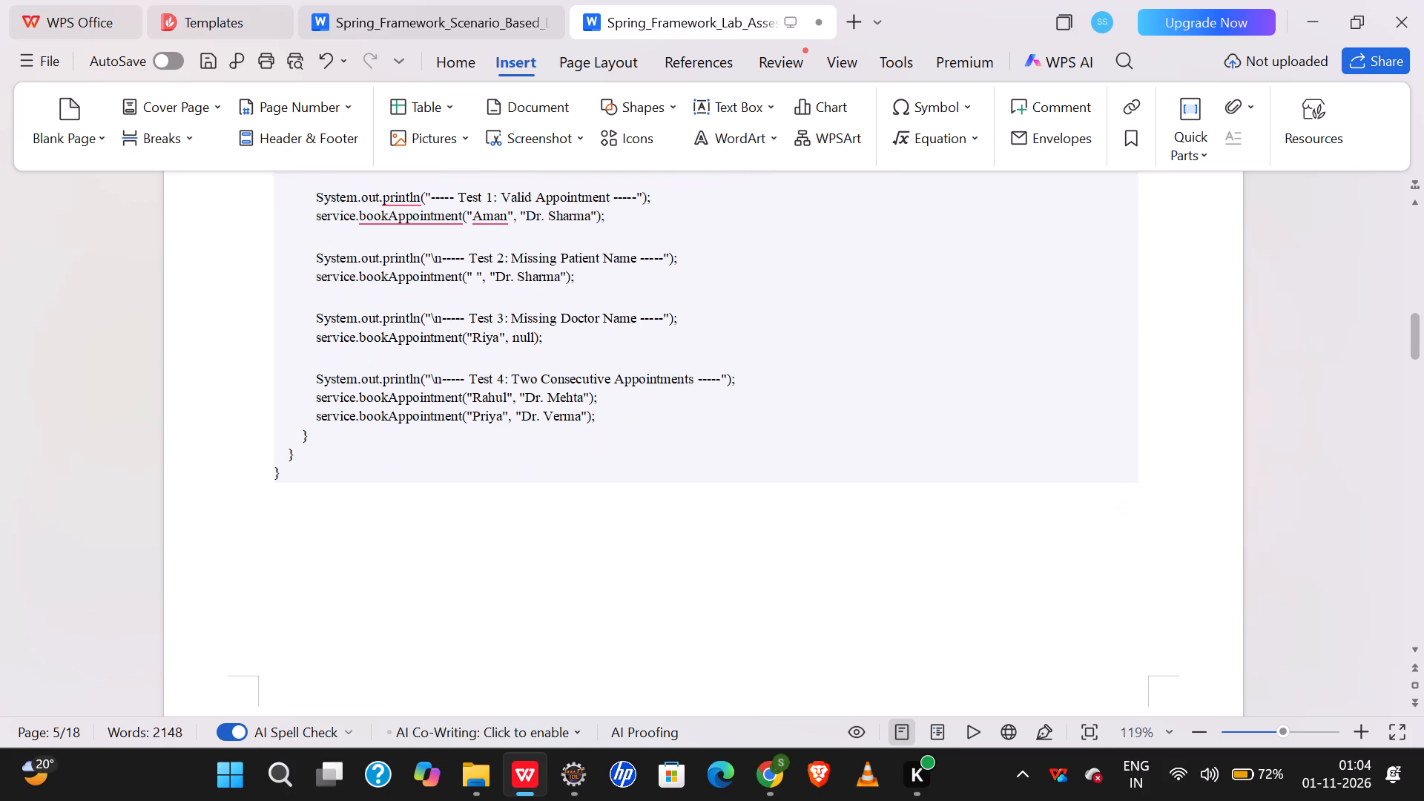
{"action": "scroll", "coordinate": [483, 591], "scroll_direction": "down", "scroll_amount": 4}
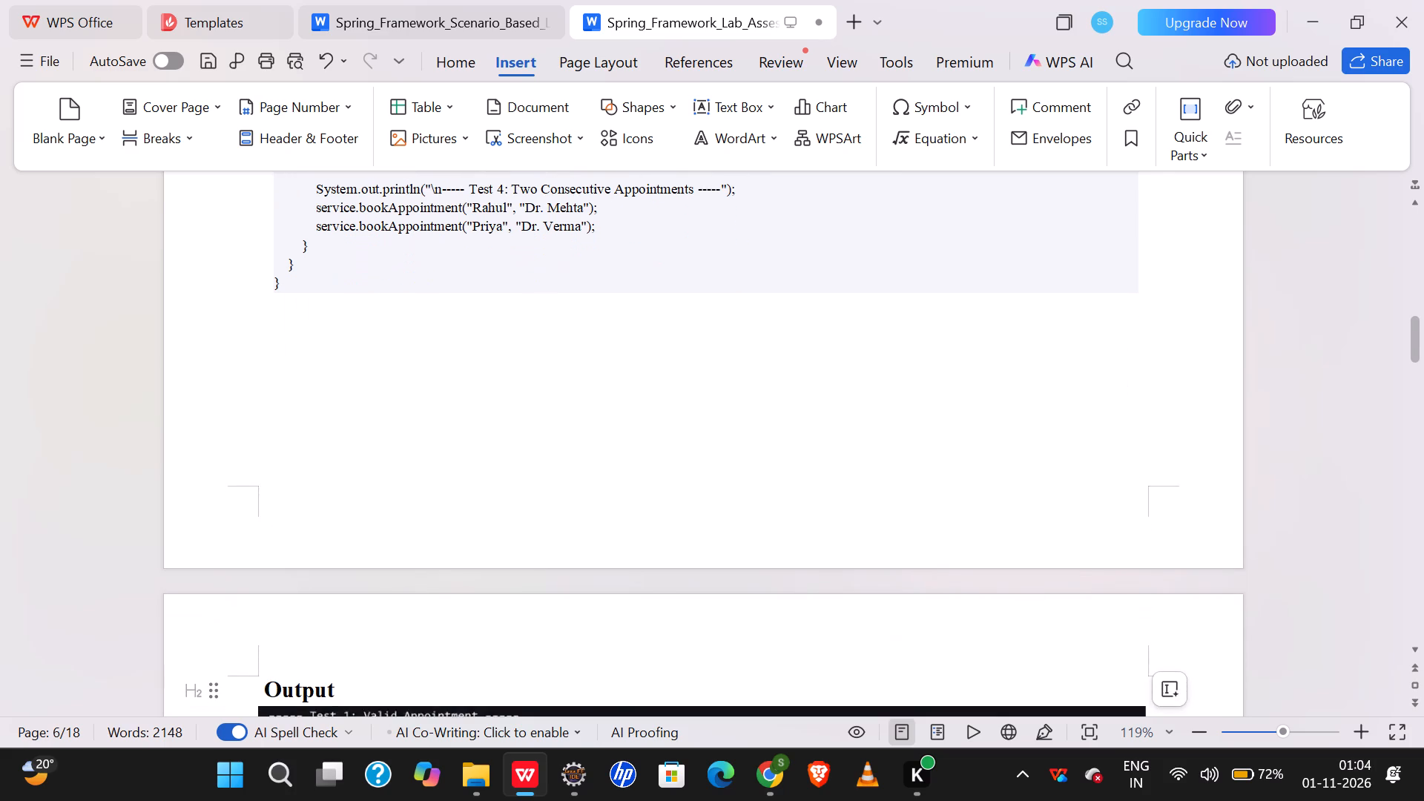
{"action": "scroll", "coordinate": [483, 591], "scroll_direction": "down", "scroll_amount": 3}
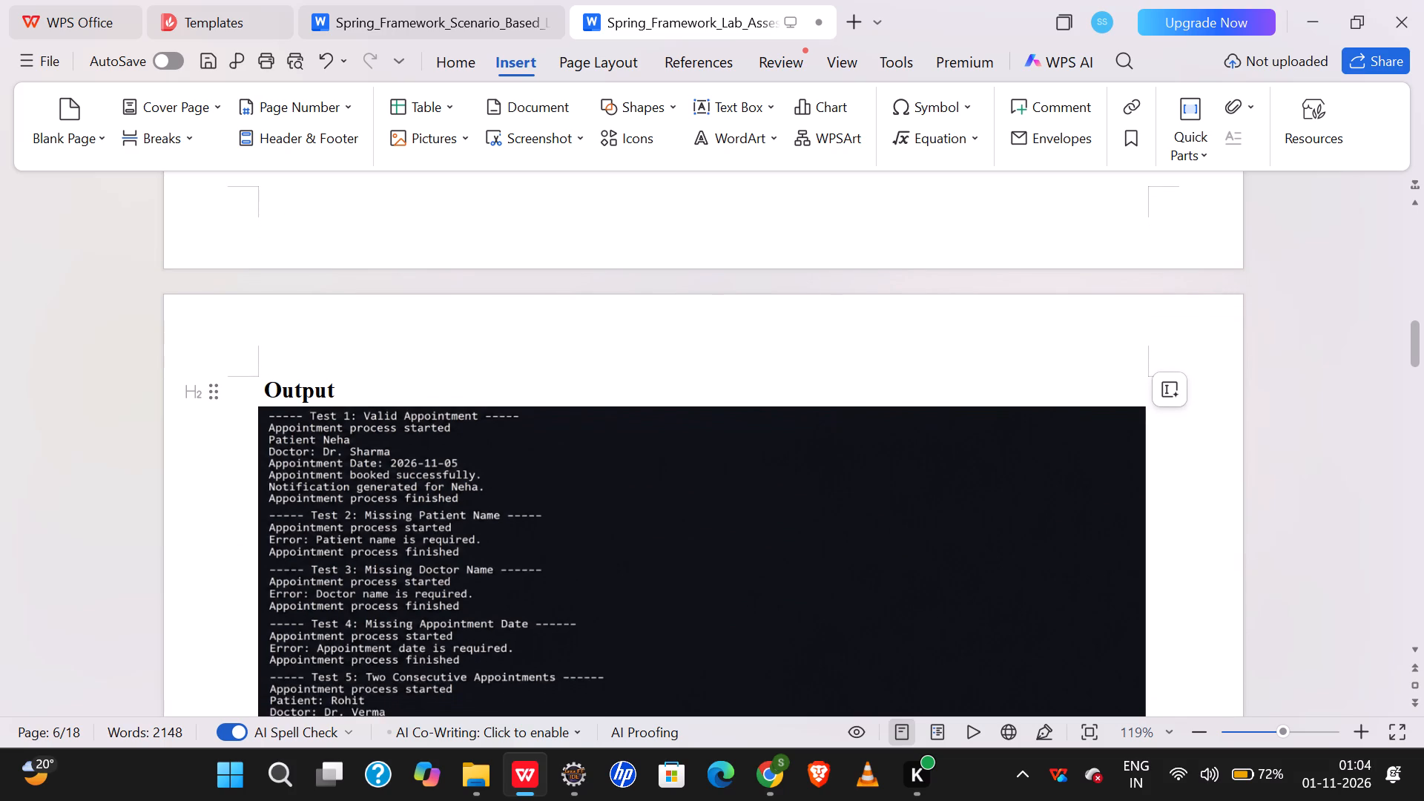
Recheck Scenario 2's MainApp, AppConfig, AppointmentLoggingAspect and AppointmentService code for any appointment date handling.
{"action": "scroll", "coordinate": [483, 591], "scroll_direction": "up", "scroll_amount": 6}
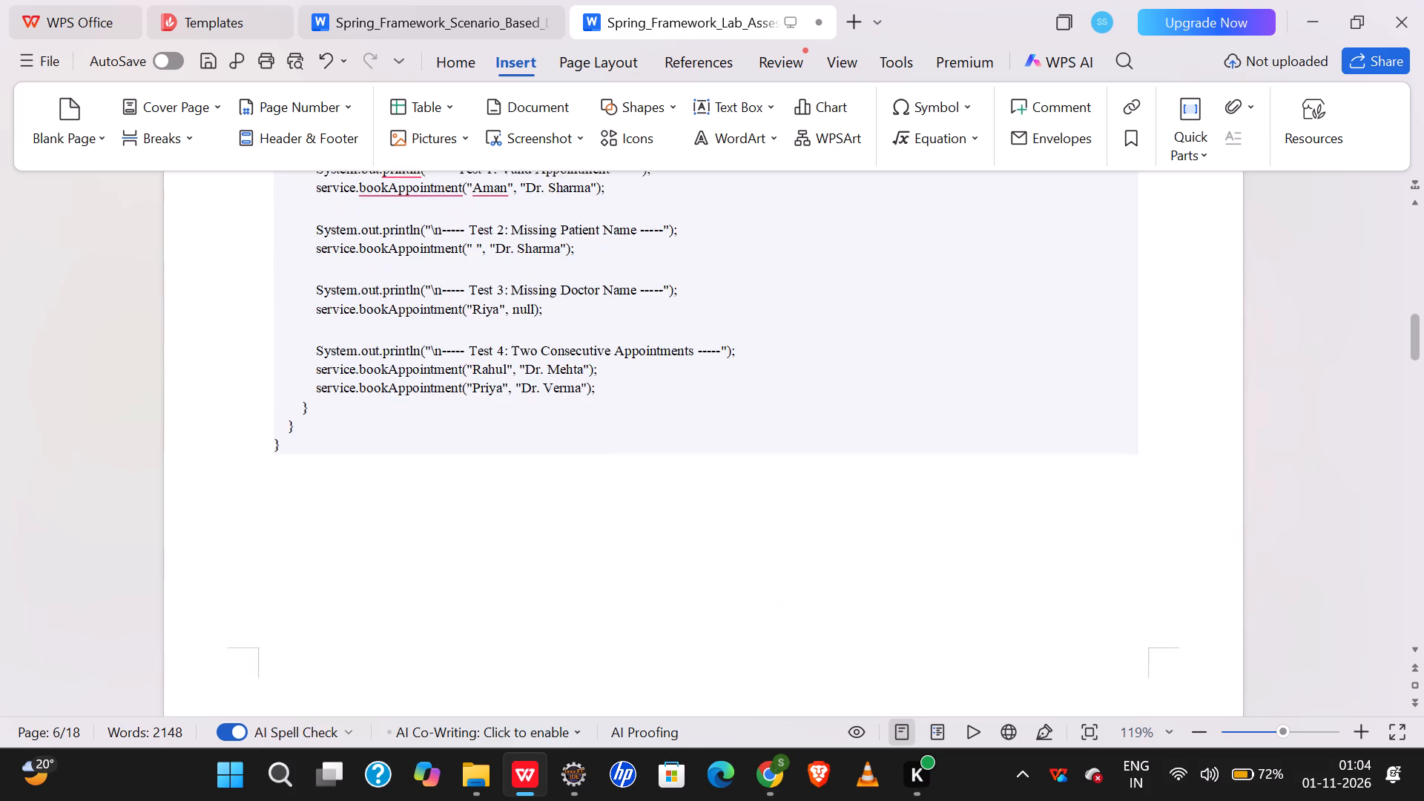
{"action": "scroll", "coordinate": [483, 591], "scroll_direction": "up", "scroll_amount": 9}
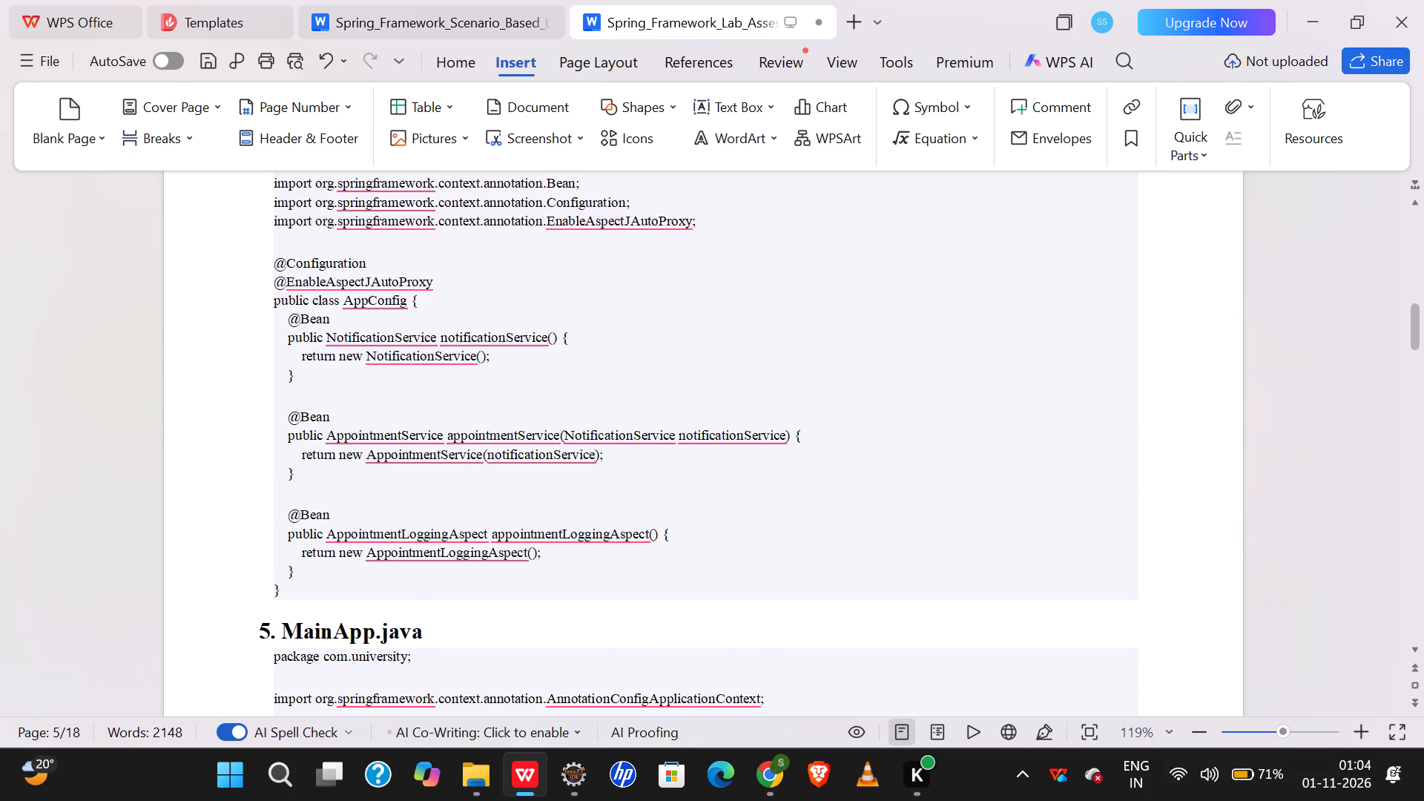
{"action": "scroll", "coordinate": [483, 591], "scroll_direction": "up", "scroll_amount": 3}
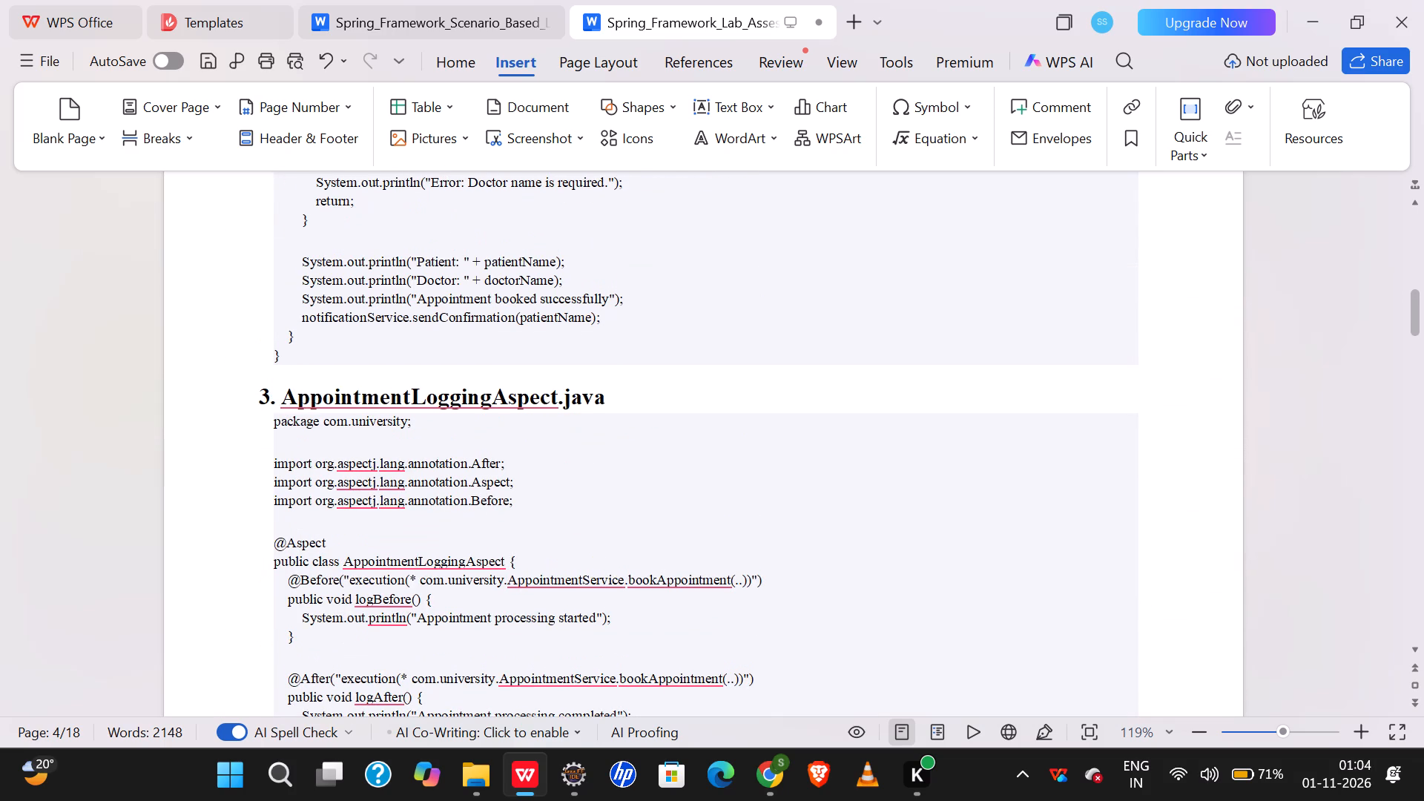
{"action": "scroll", "coordinate": [556, 555], "scroll_direction": "down", "scroll_amount": 1}
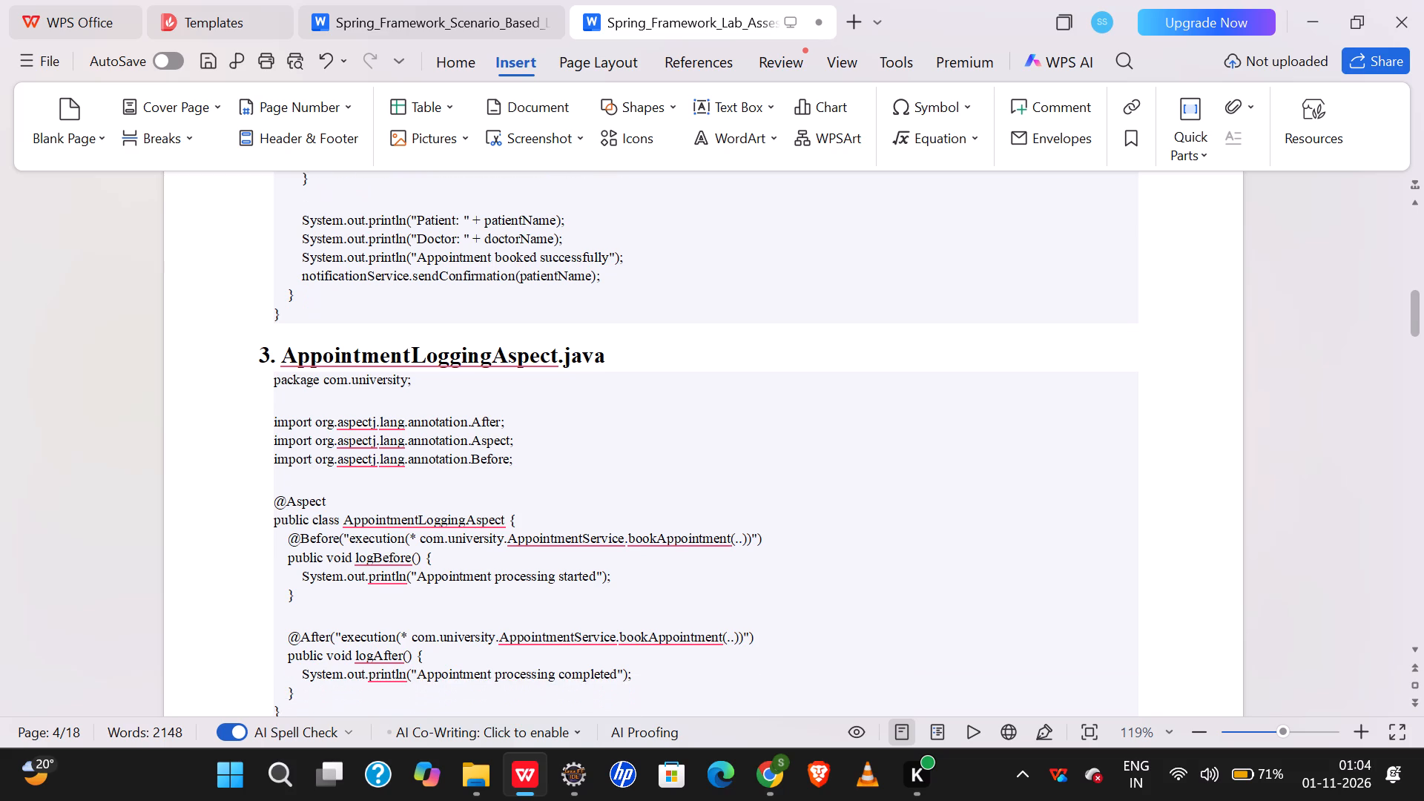
{"action": "scroll", "coordinate": [556, 555], "scroll_direction": "down", "scroll_amount": 1}
{"action": "left_click", "coordinate": [556, 555]}
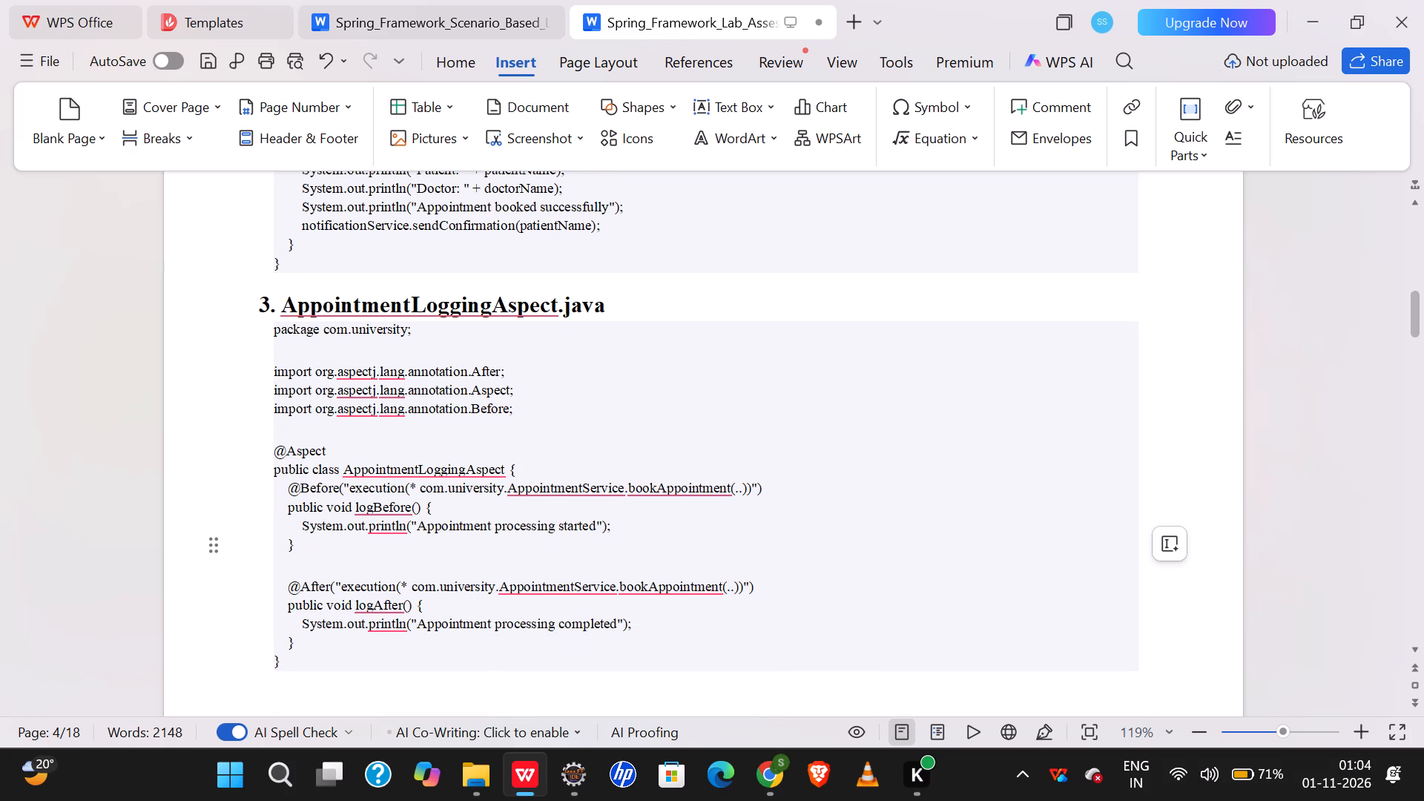
{"action": "scroll", "coordinate": [556, 555], "scroll_direction": "up", "scroll_amount": 5}
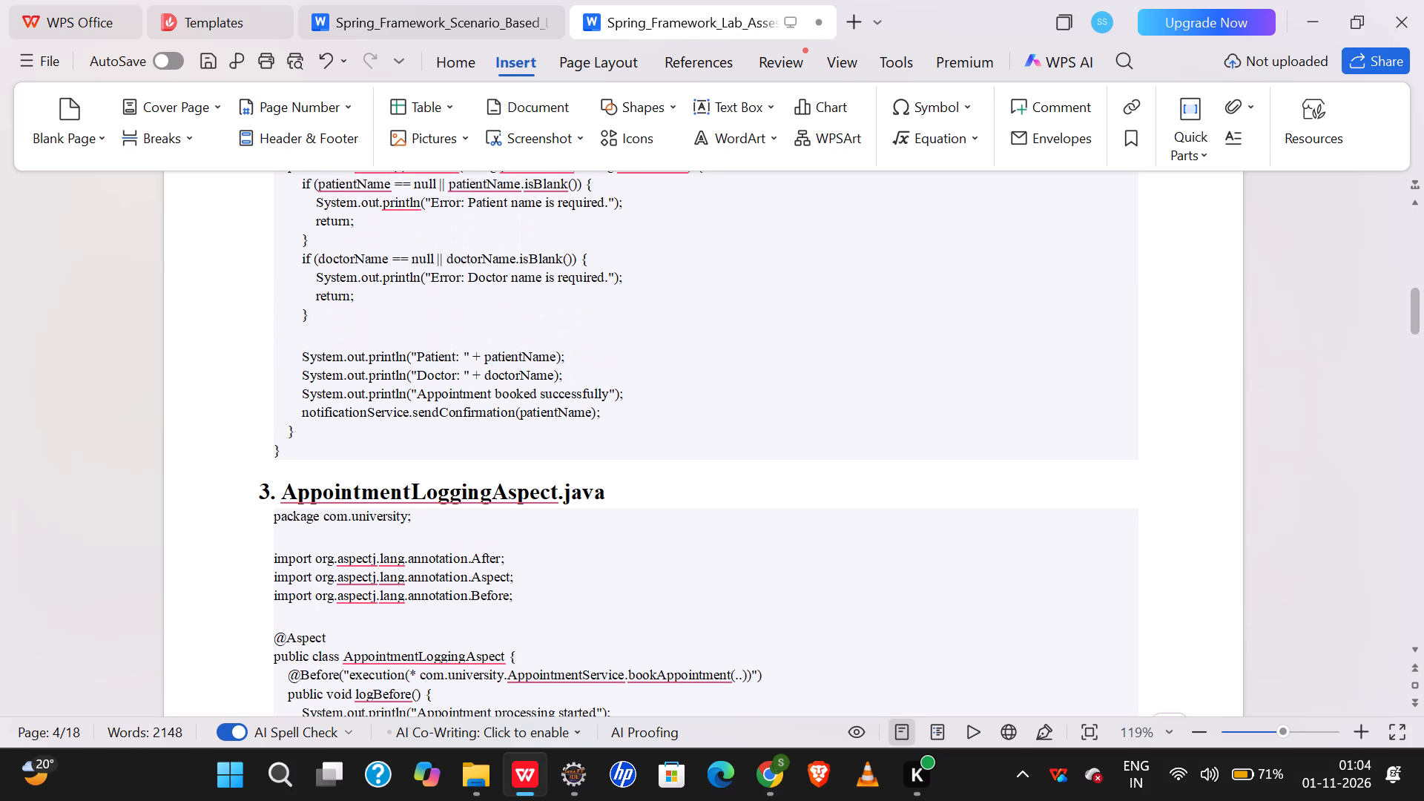
{"action": "scroll", "coordinate": [556, 555], "scroll_direction": "up", "scroll_amount": 3}
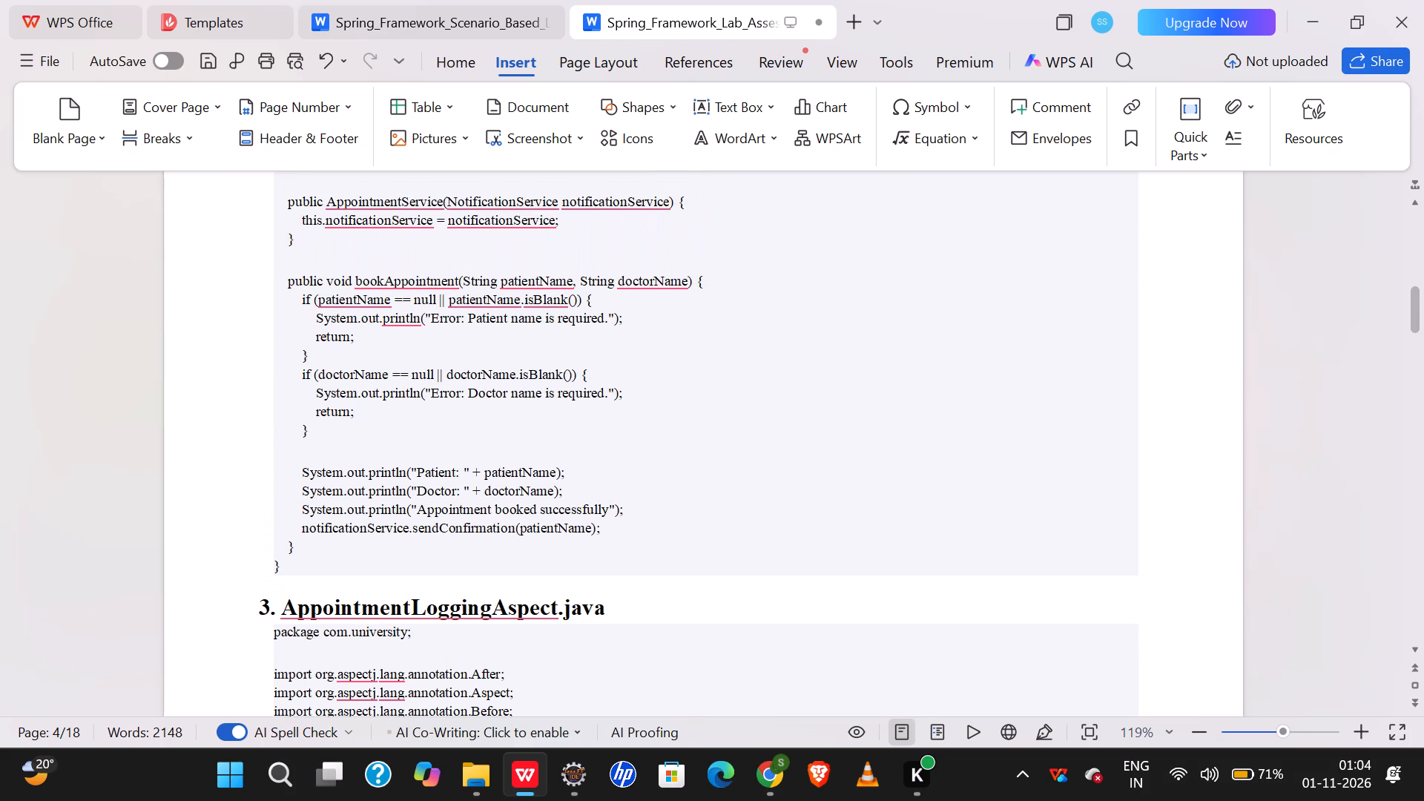
{"action": "scroll", "coordinate": [556, 555], "scroll_direction": "up", "scroll_amount": 2}
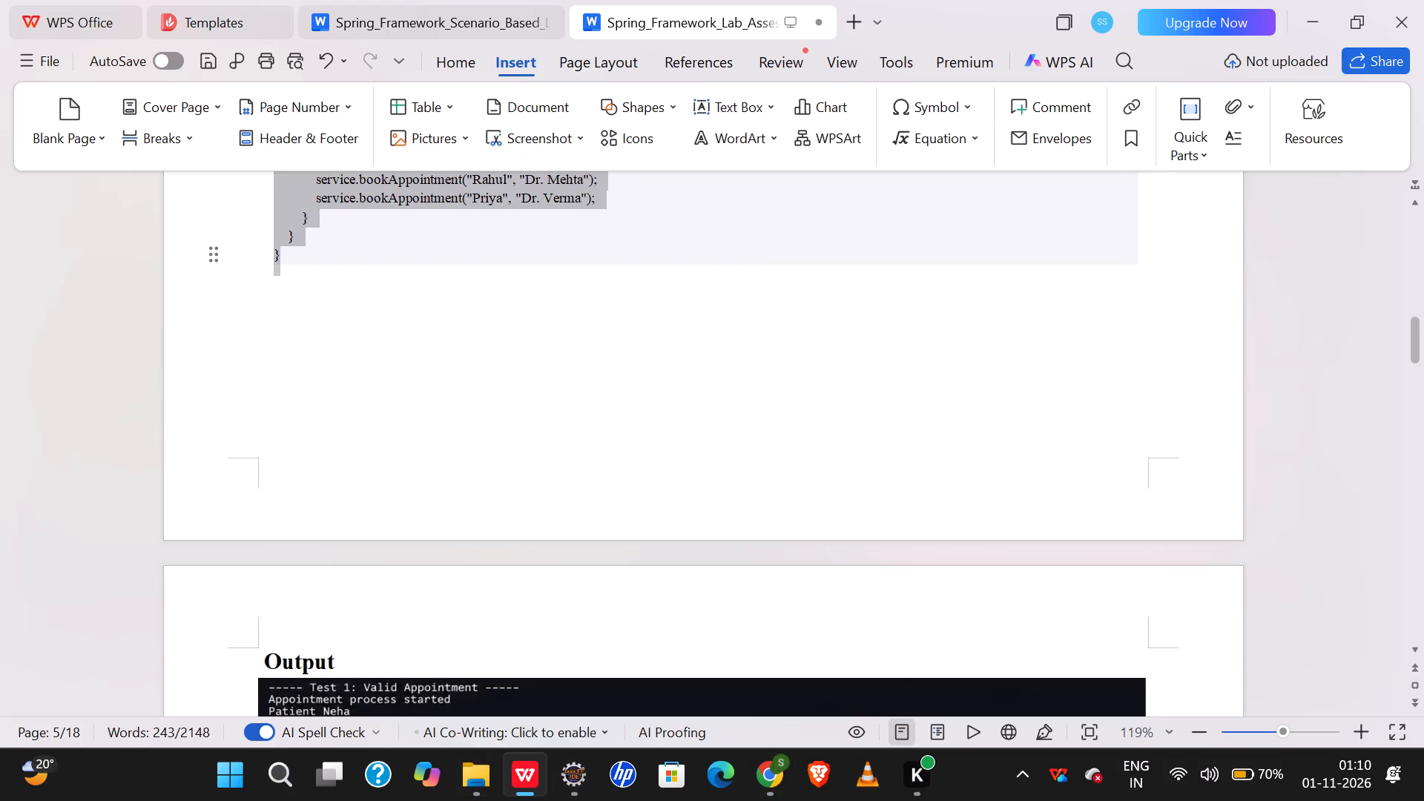
{"action": "scroll", "coordinate": [503, 558], "scroll_direction": "down", "scroll_amount": 5}
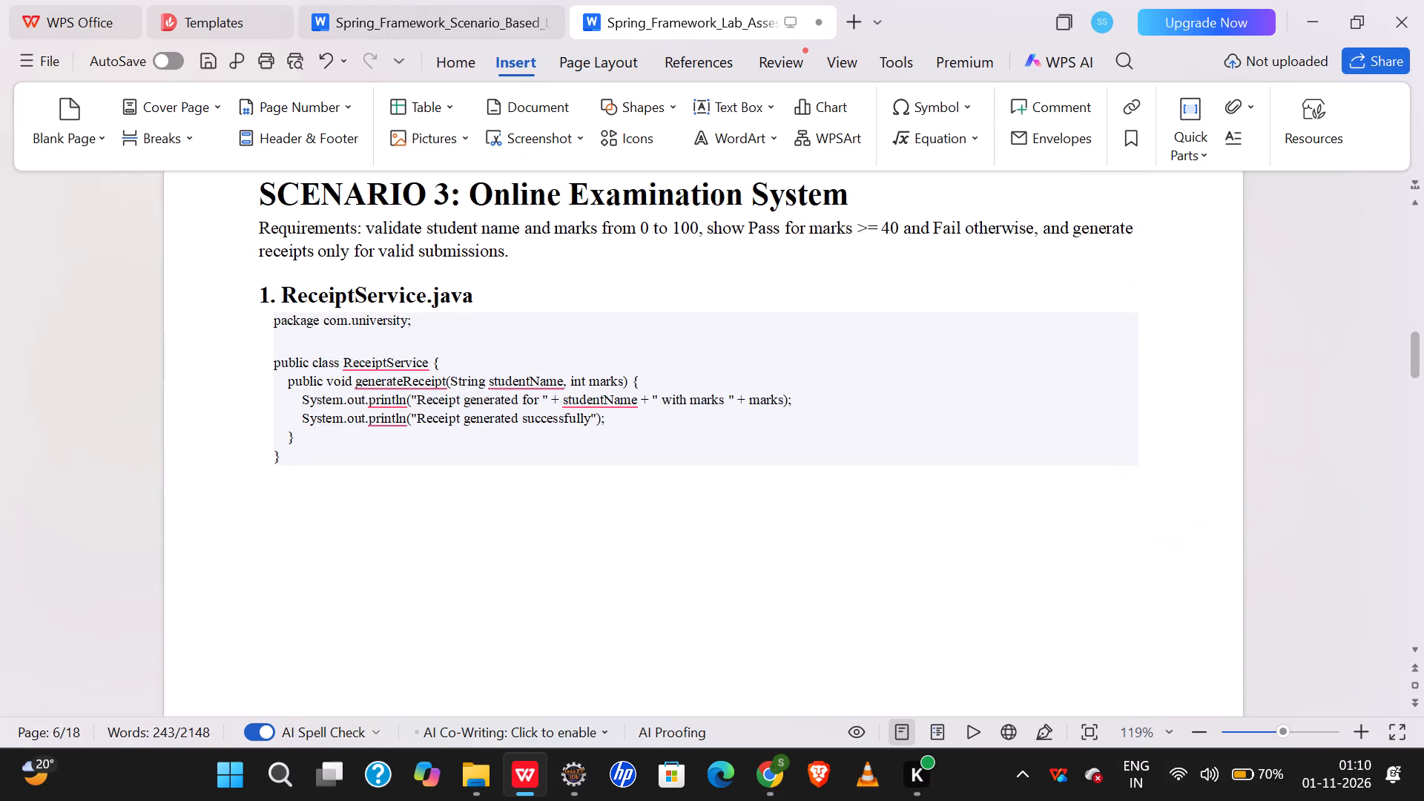
{"action": "scroll", "coordinate": [503, 558], "scroll_direction": "down", "scroll_amount": 1}
{"action": "scroll", "coordinate": [503, 558], "scroll_direction": "up", "scroll_amount": 5}
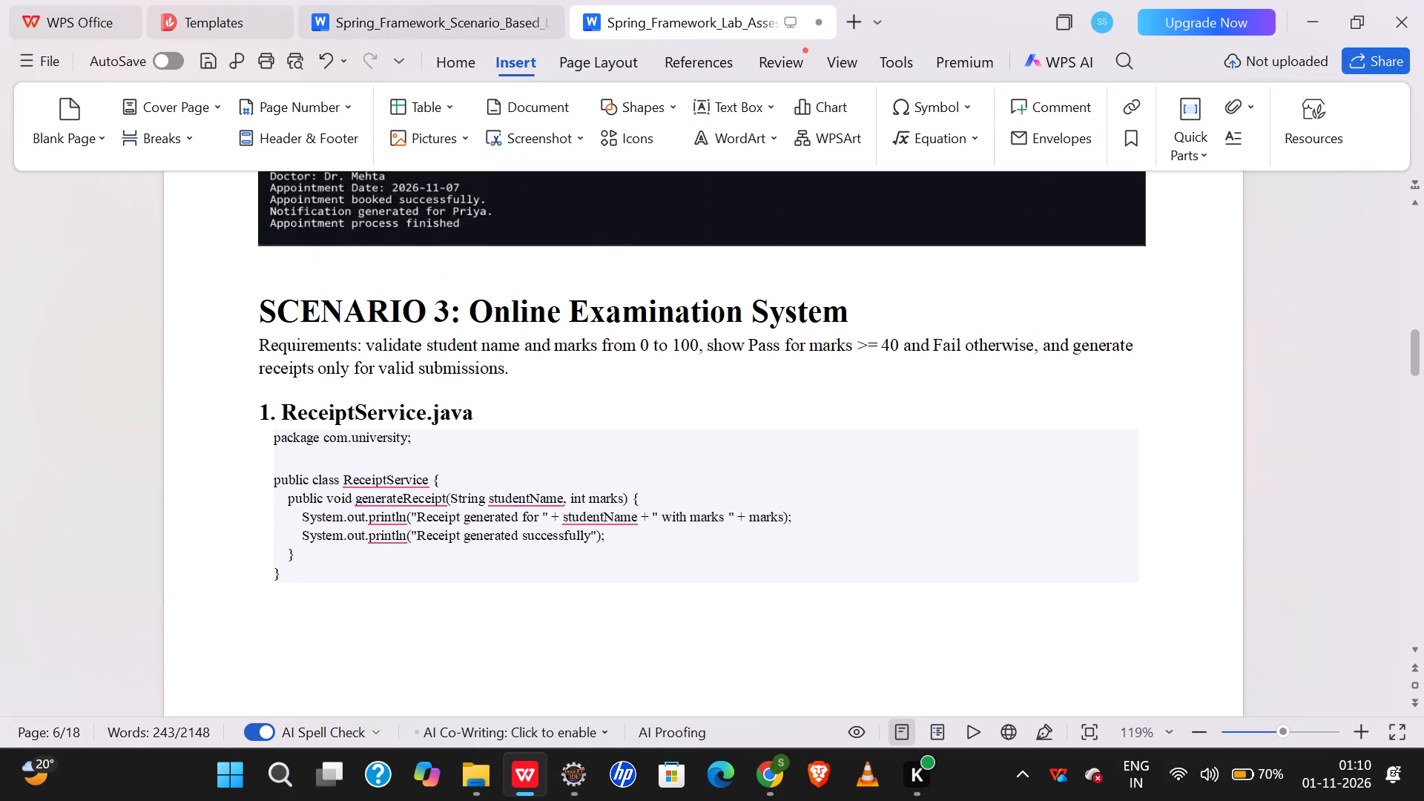
{"action": "scroll", "coordinate": [503, 558], "scroll_direction": "up", "scroll_amount": 3}
{"action": "left_click", "coordinate": [504, 438]}
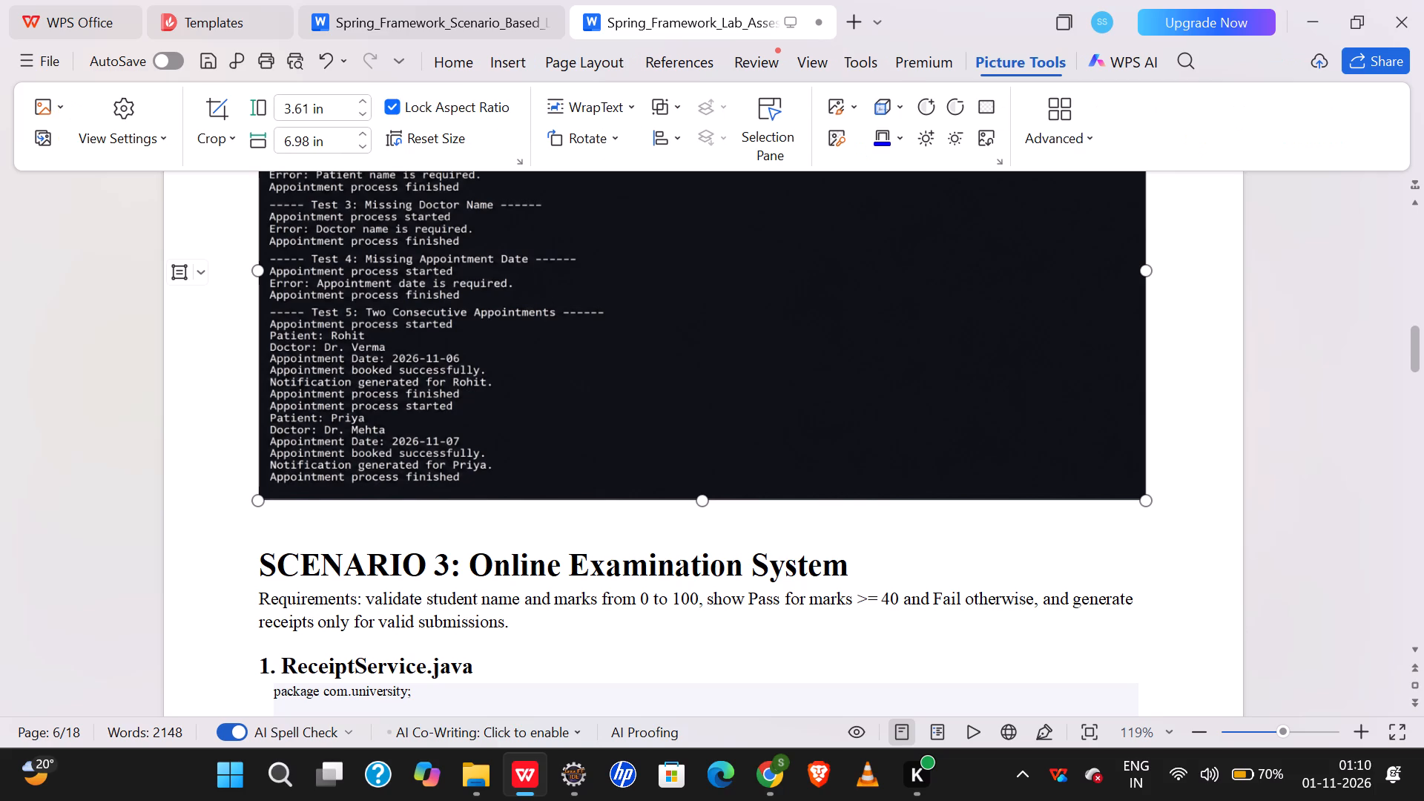
{"action": "key", "text": "Delete"}
Insert the Java Appointment System Console Output picture from Downloads under Scenario 2's Output heading.
{"action": "scroll", "coordinate": [504, 438], "scroll_direction": "up", "scroll_amount": 1}
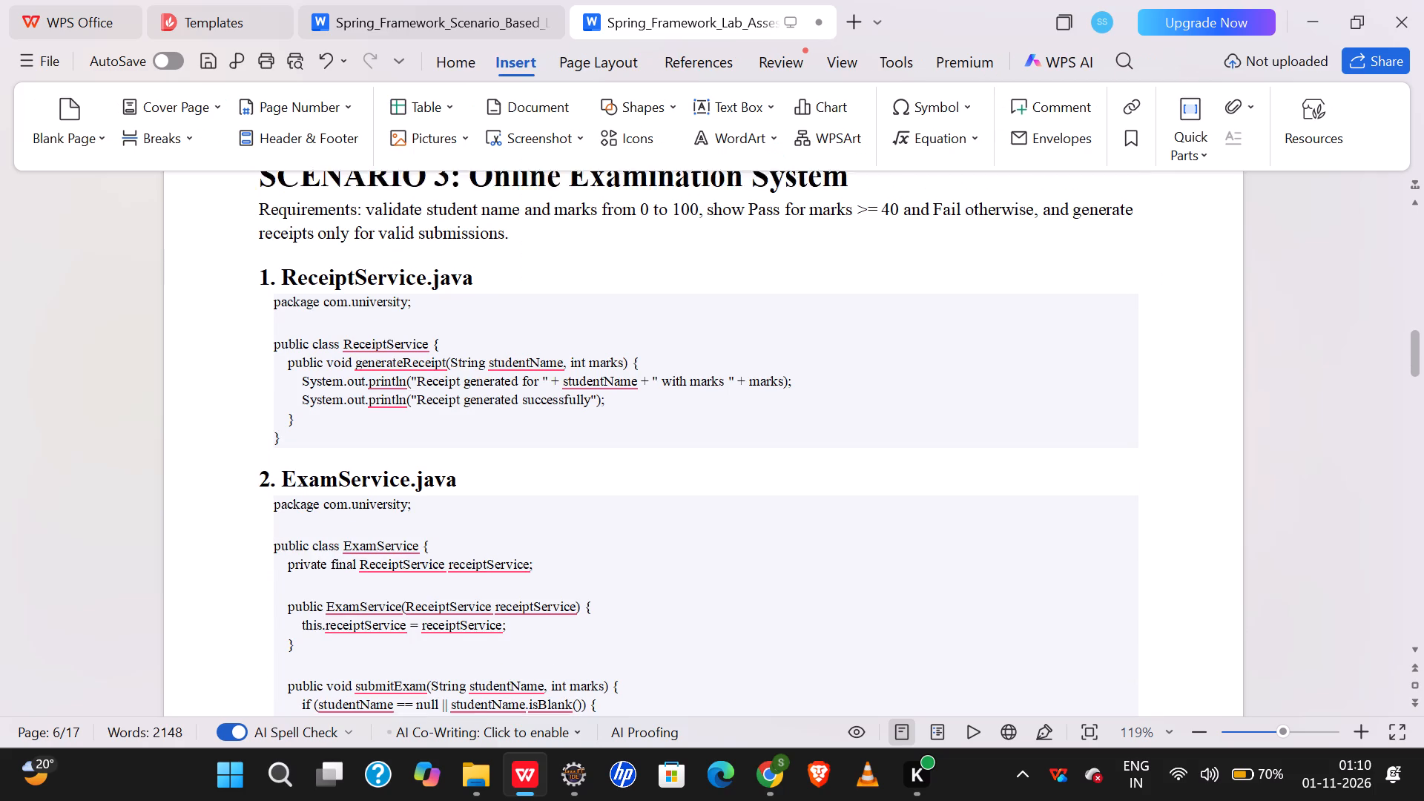
{"action": "scroll", "coordinate": [504, 438], "scroll_direction": "up", "scroll_amount": 5}
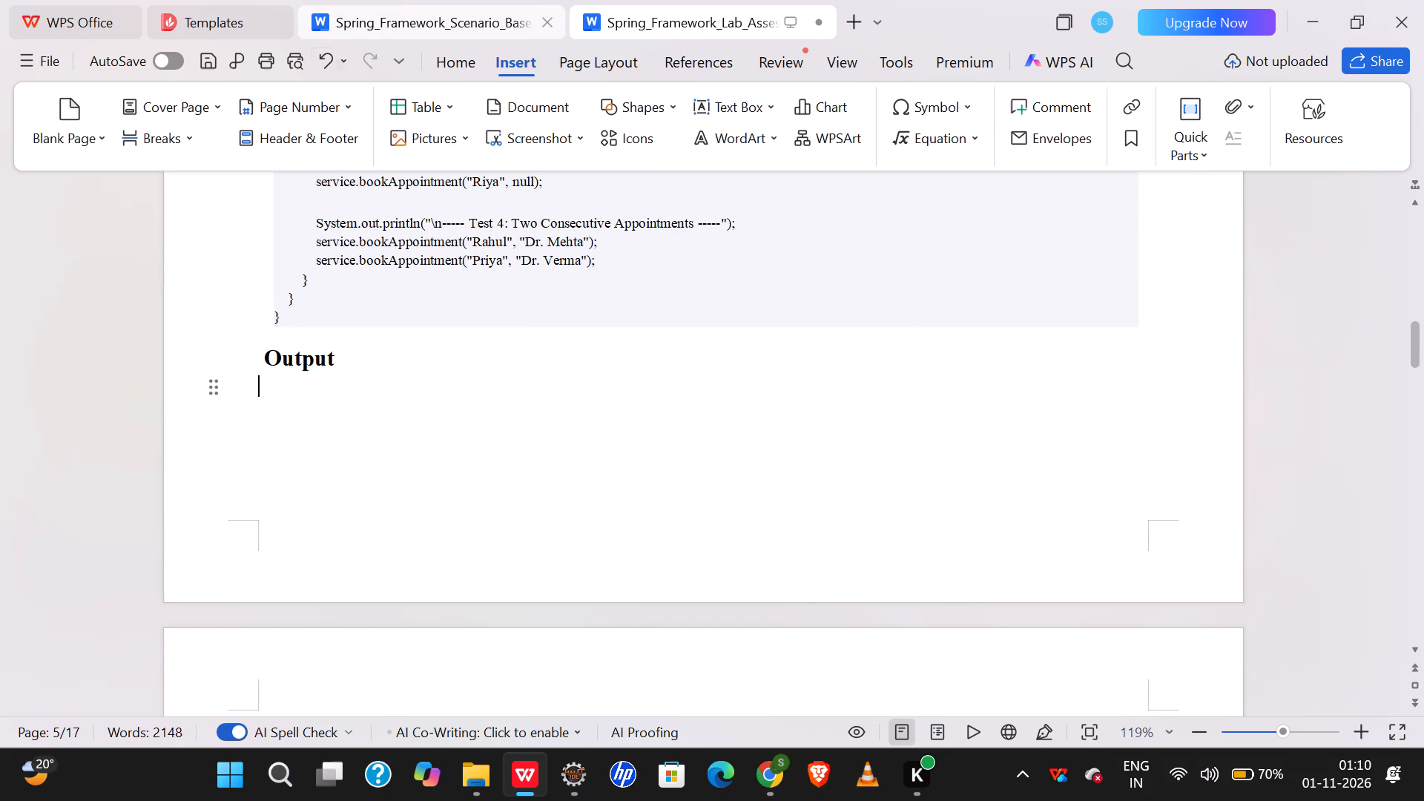
{"action": "left_click", "coordinate": [426, 144]}
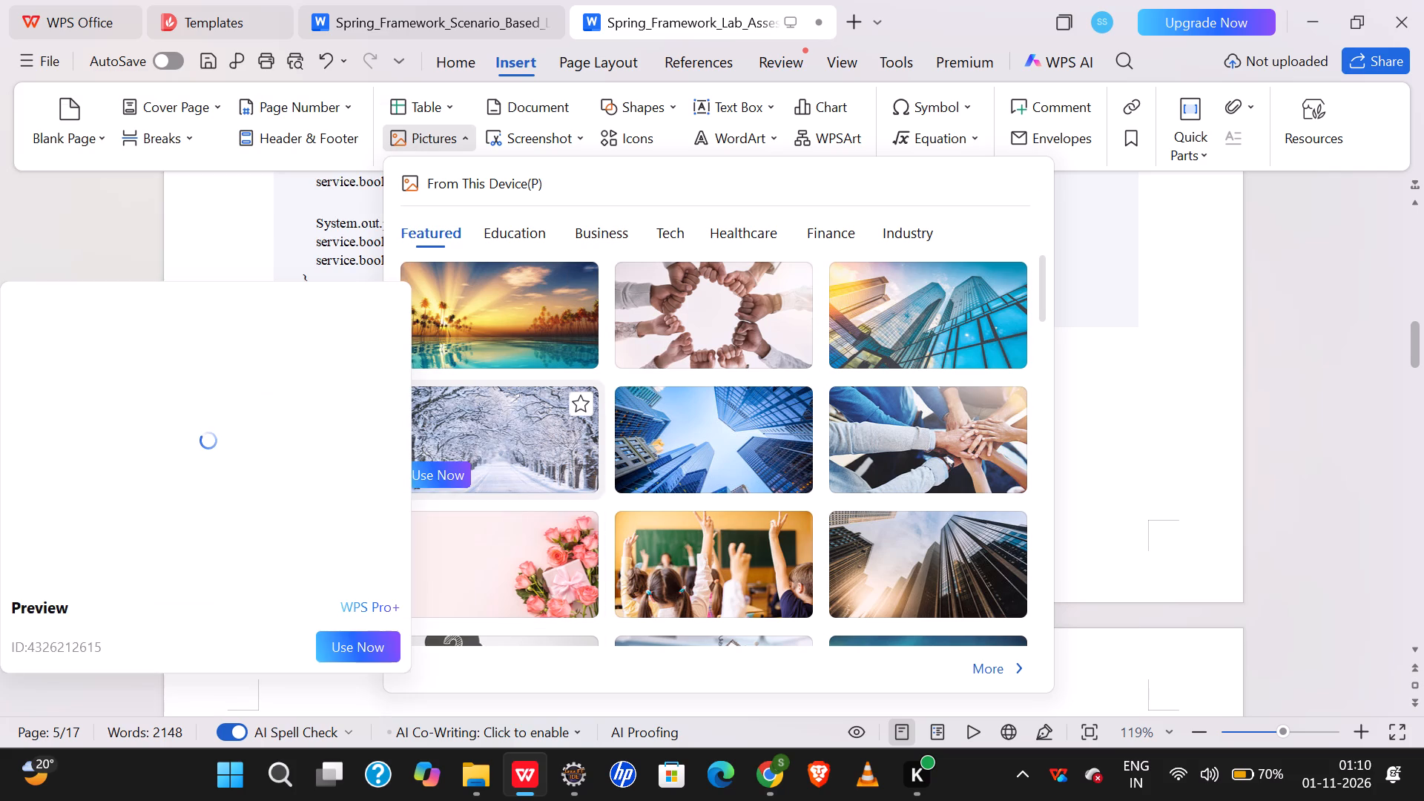
{"action": "left_click", "coordinate": [492, 182]}
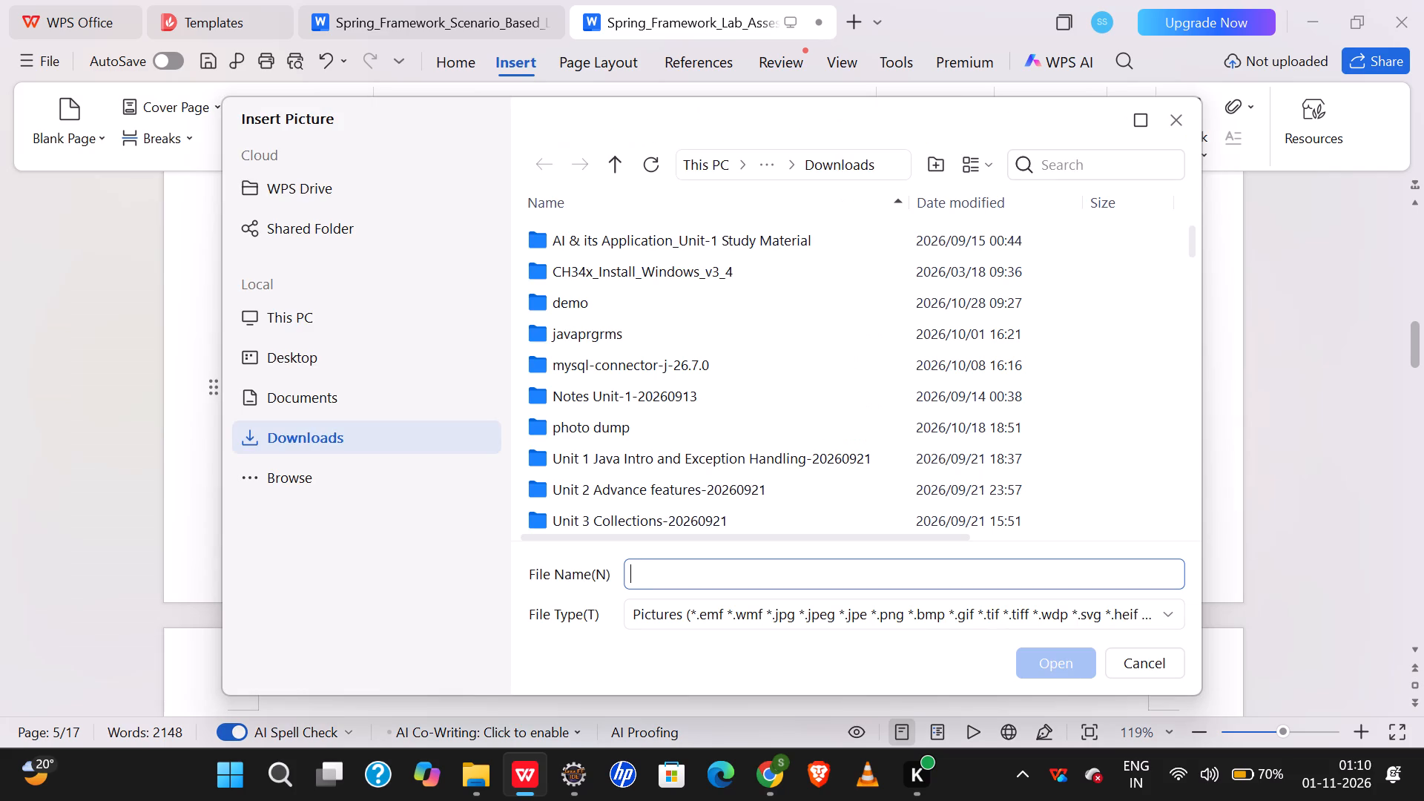
{"action": "left_click", "coordinate": [367, 473]}
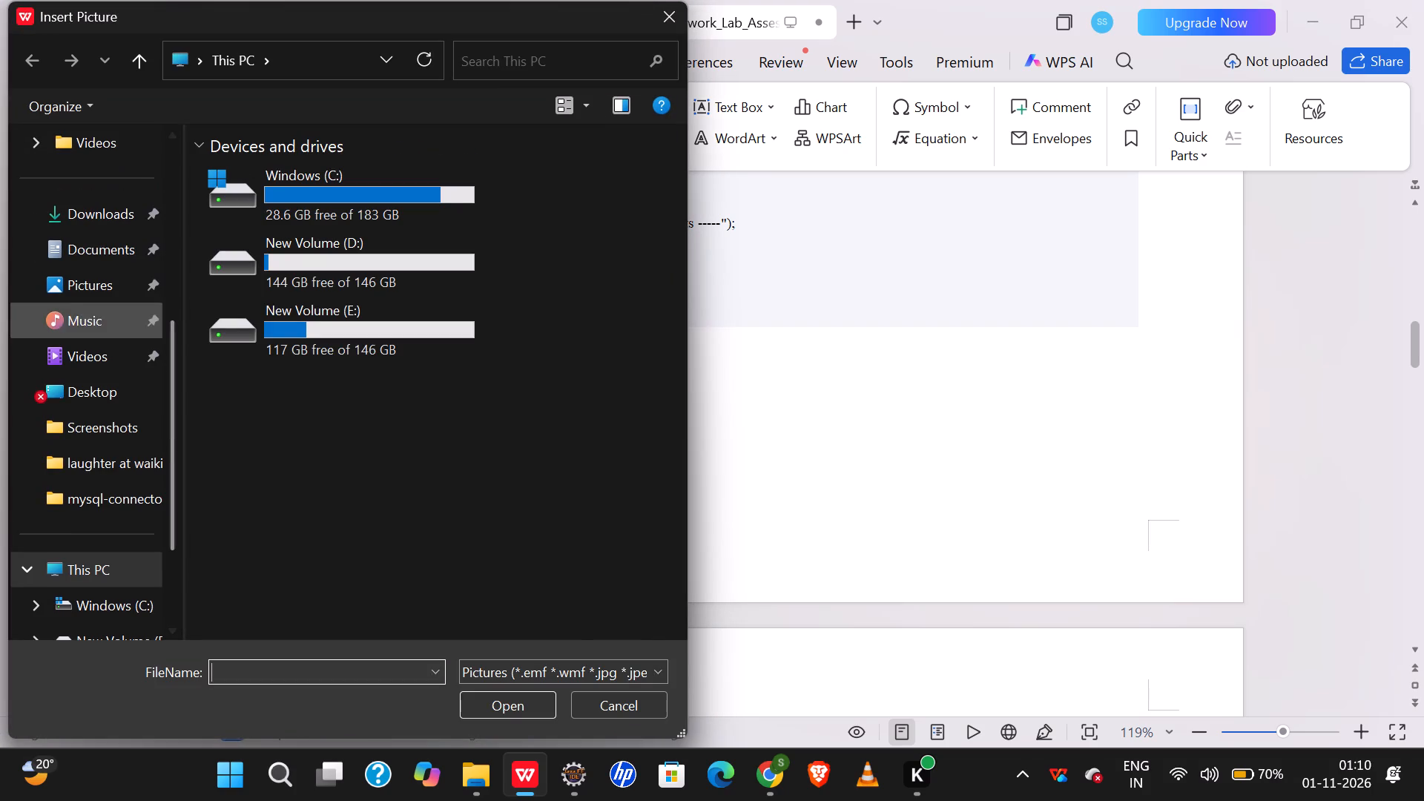
{"action": "left_click", "coordinate": [108, 221]}
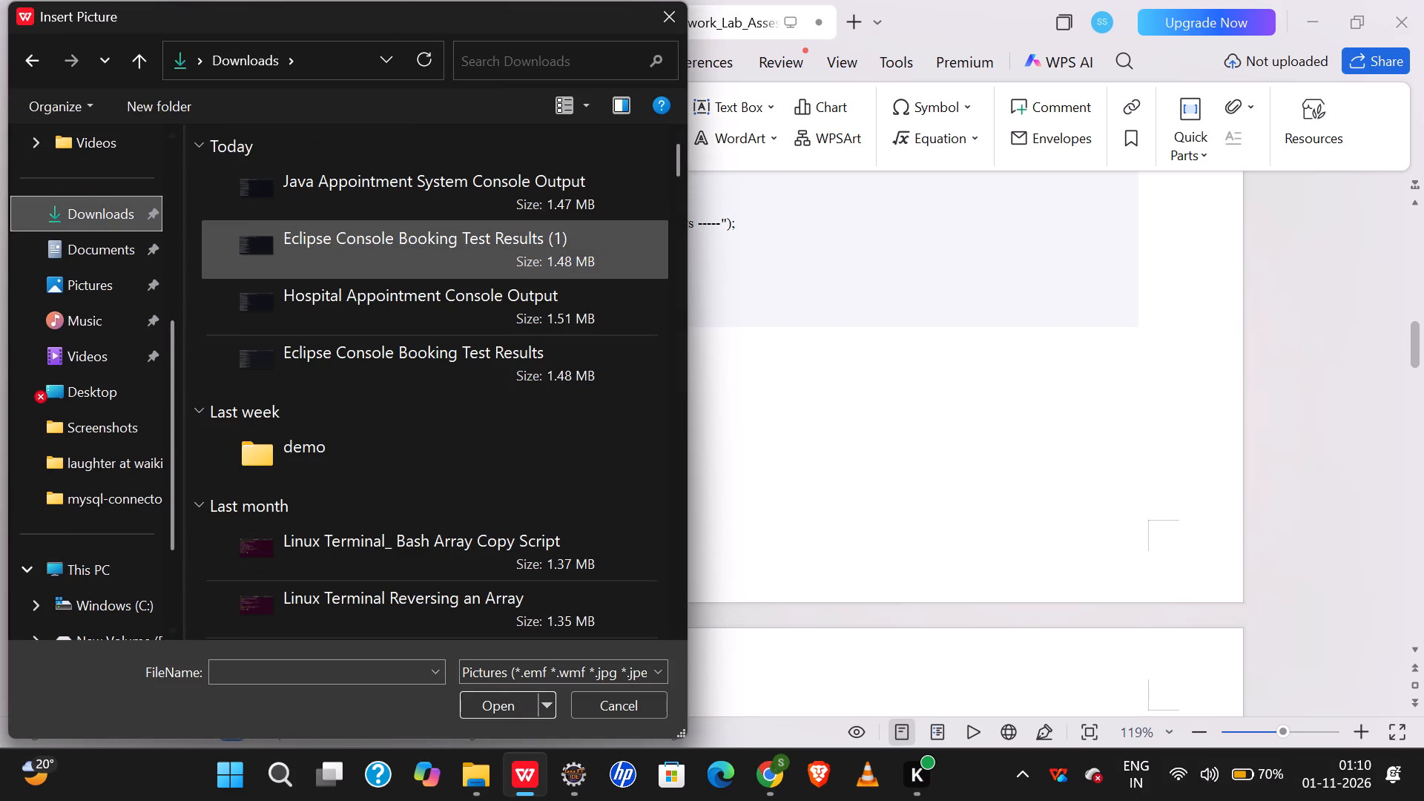
{"action": "left_click", "coordinate": [388, 170]}
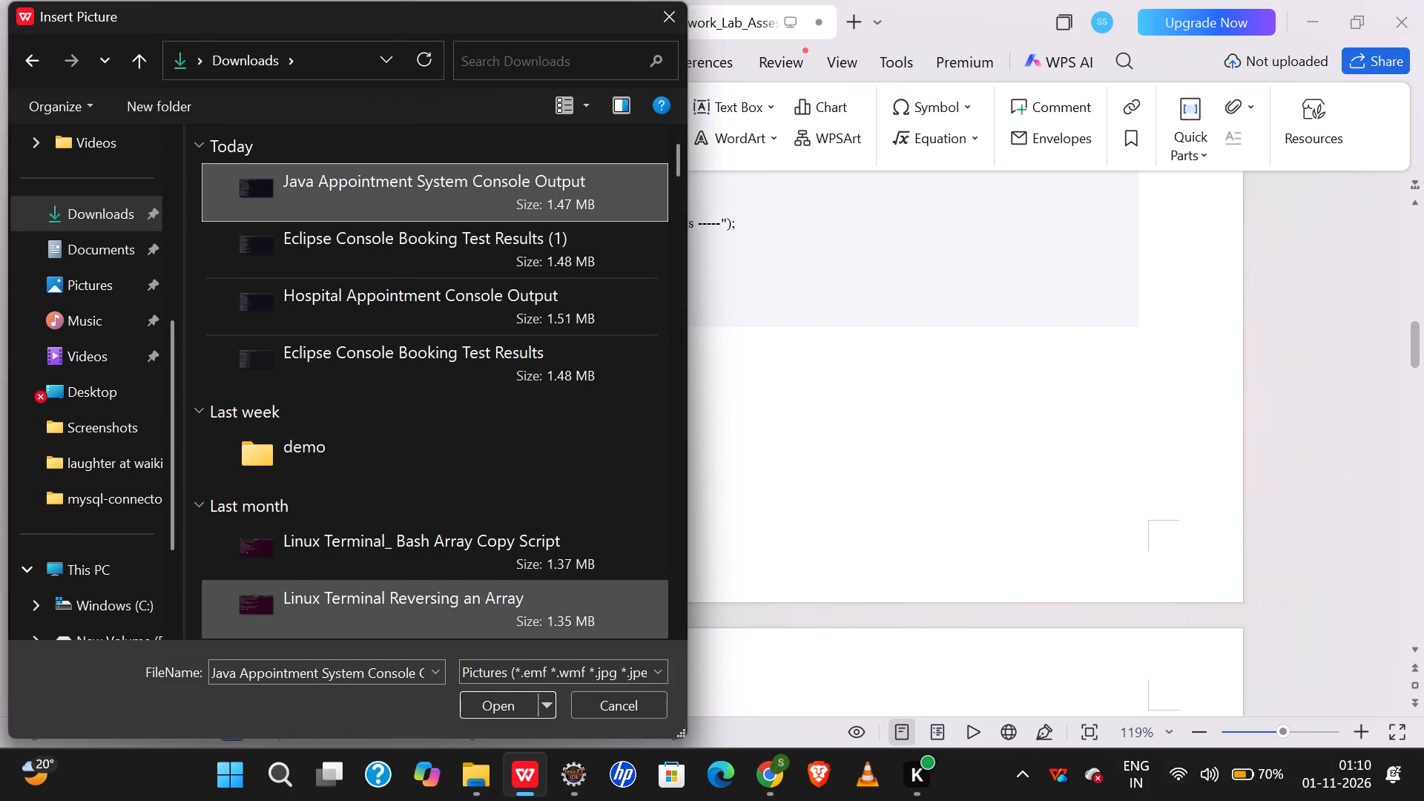
{"action": "left_click", "coordinate": [499, 713]}
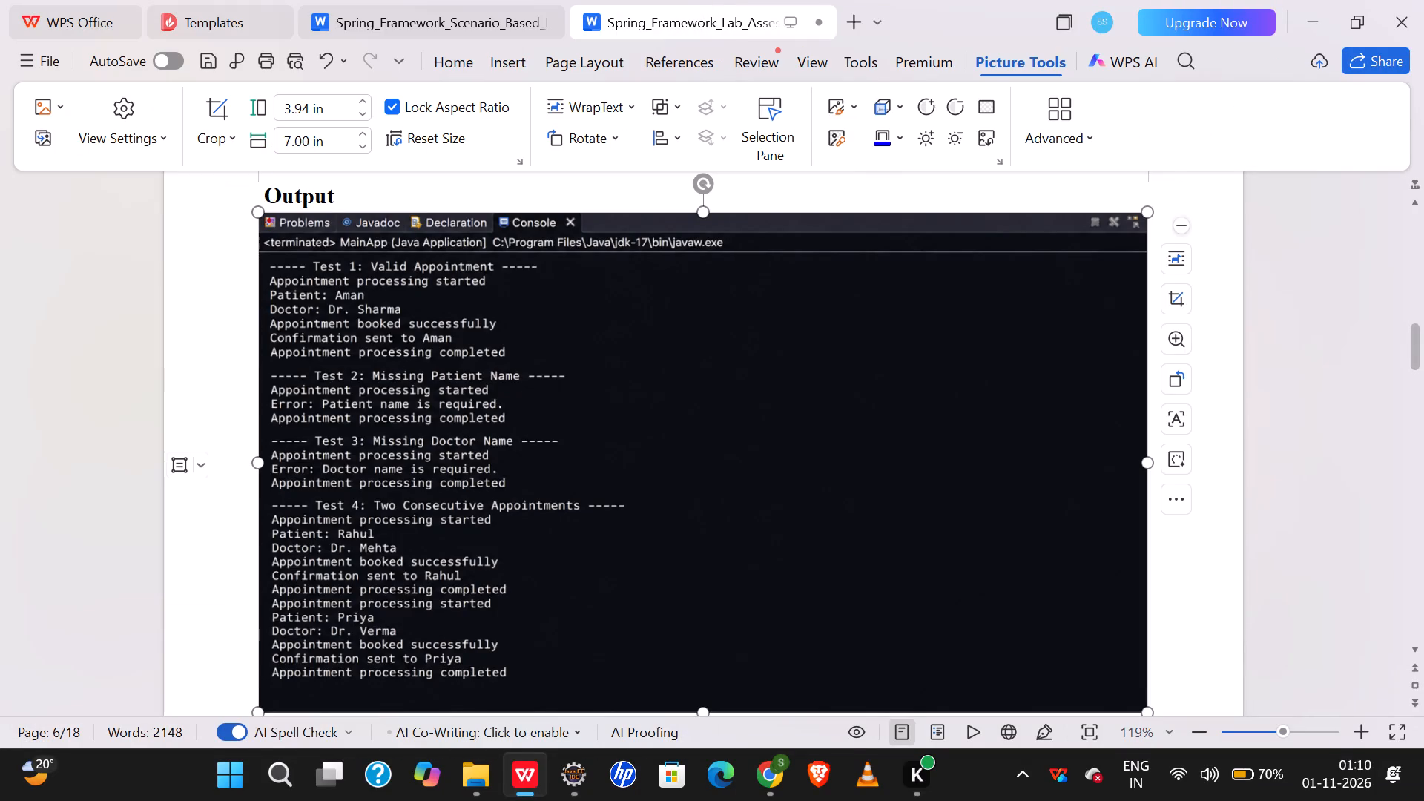
Crop the Console header rows off the top of the new Scenario 2 picture, leaving it about 3.64 in high.
{"action": "left_click", "coordinate": [201, 98]}
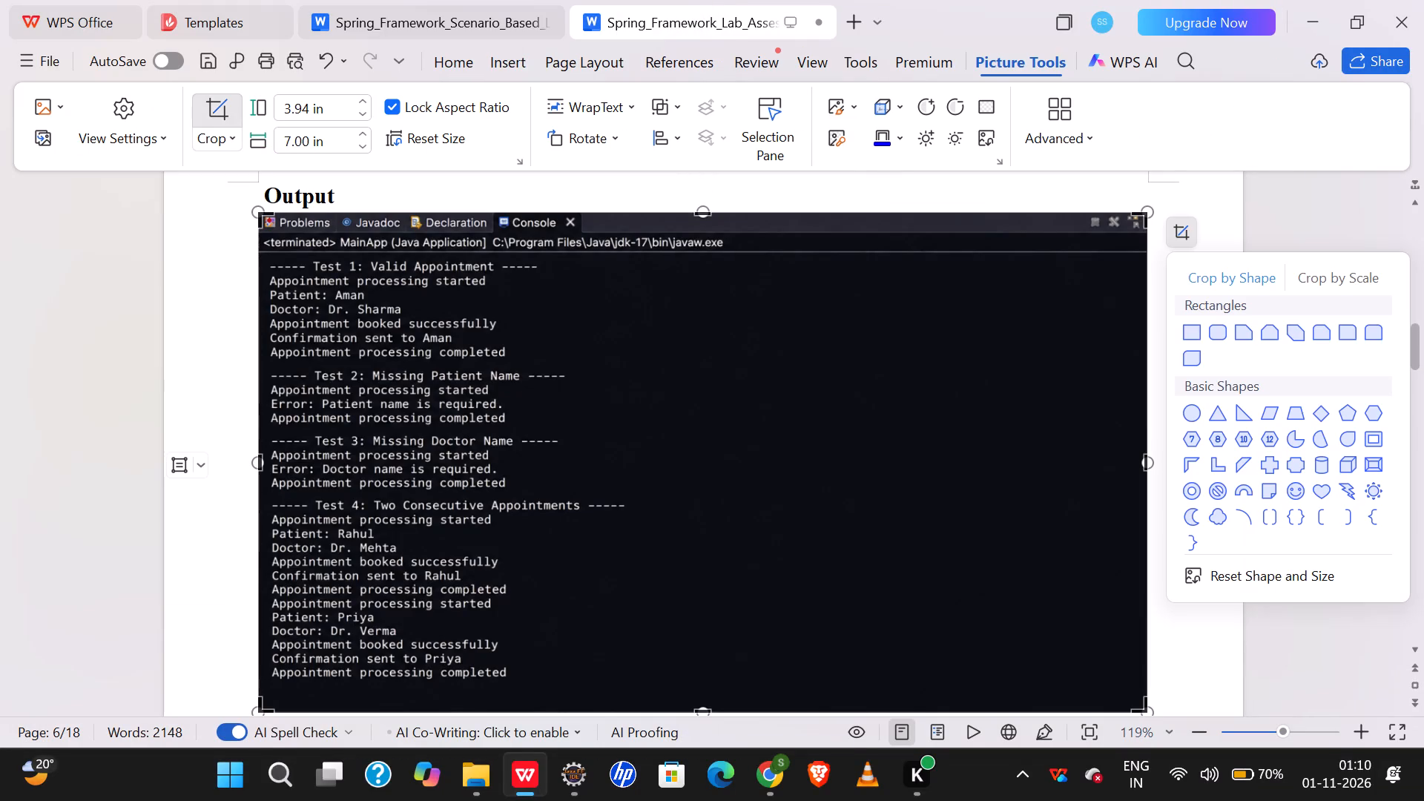
{"action": "left_click_drag", "start_coordinate": [700, 215], "coordinate": [700, 251]}
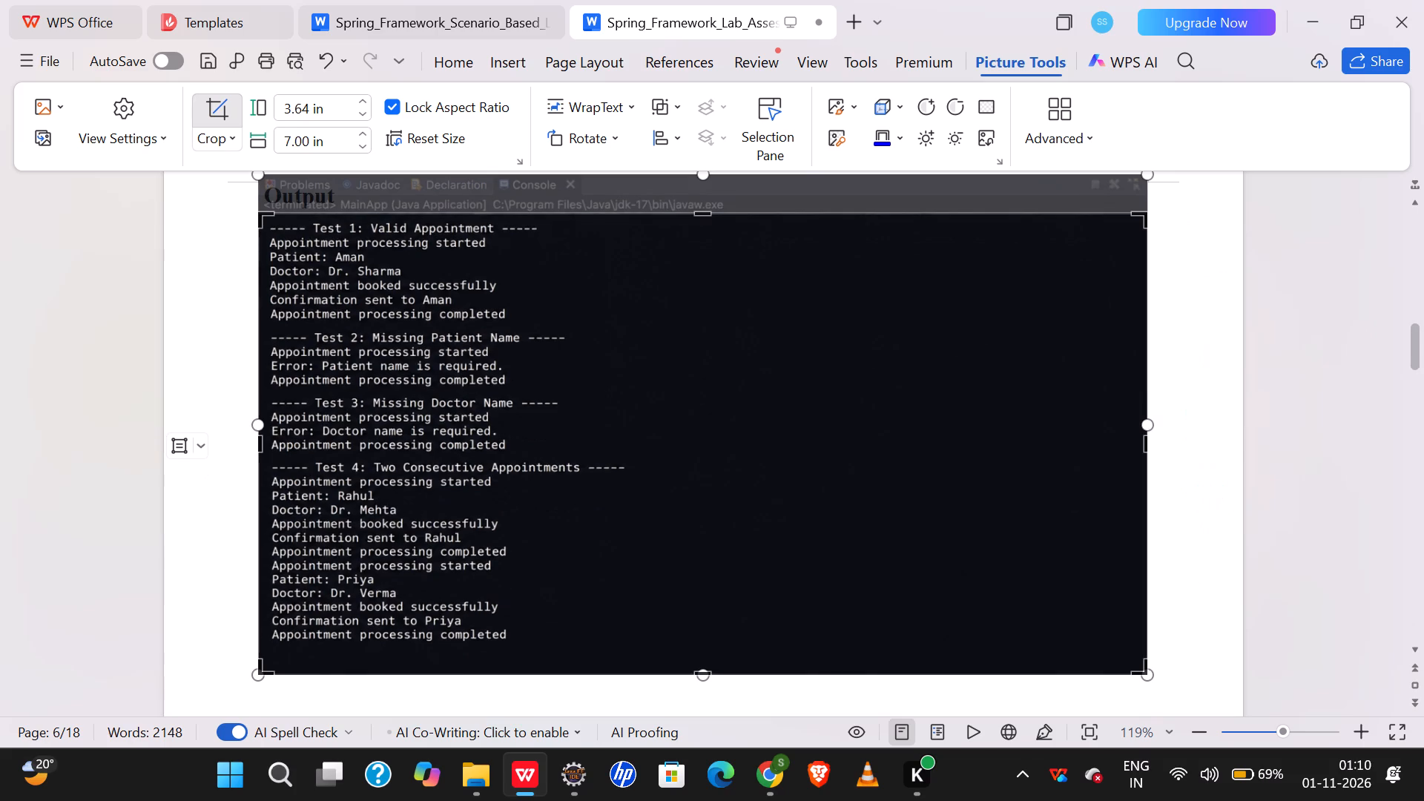
{"action": "left_click", "coordinate": [184, 359]}
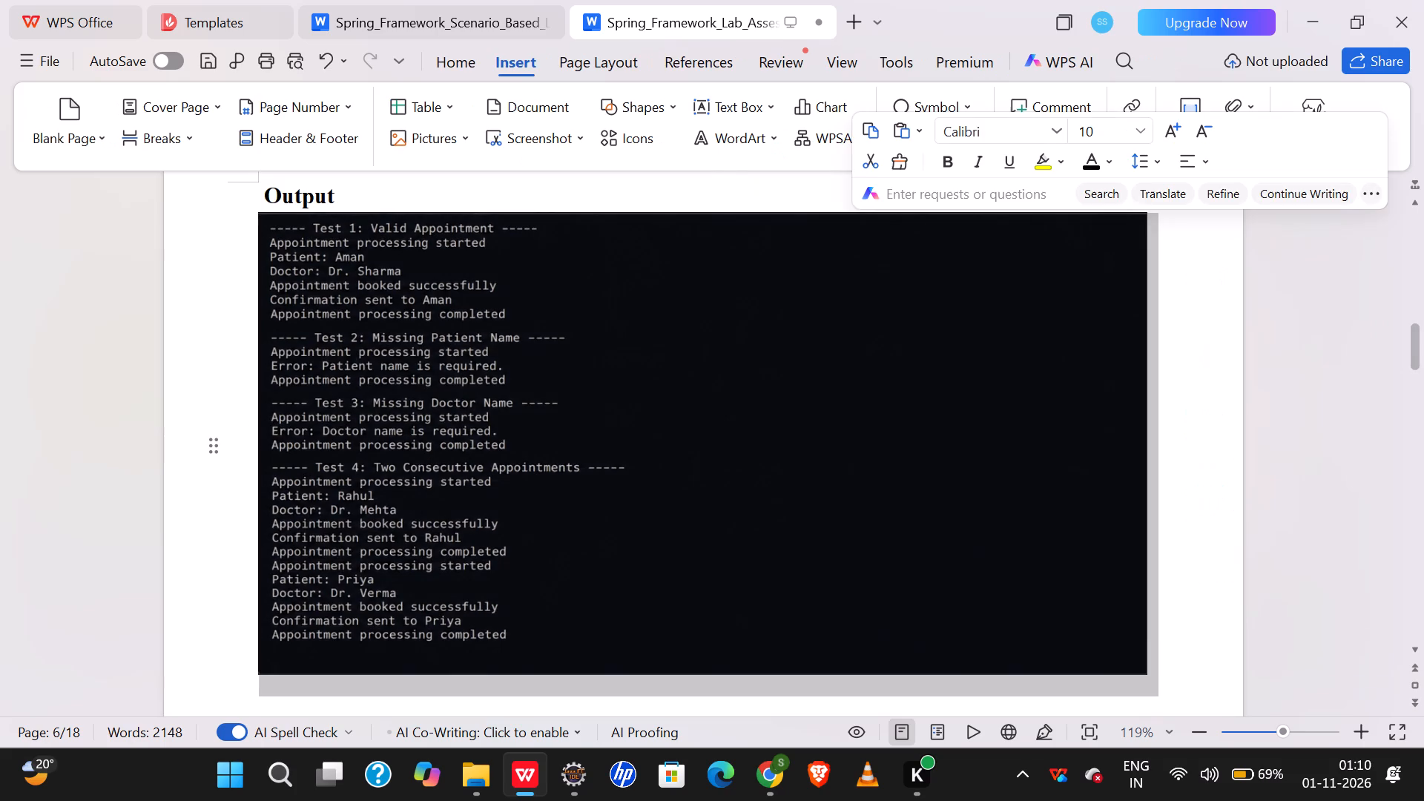
Shrink the Scenario 2 output picture to about 4.99 in wide and 2.71 in high.
{"action": "left_click", "coordinate": [378, 355]}
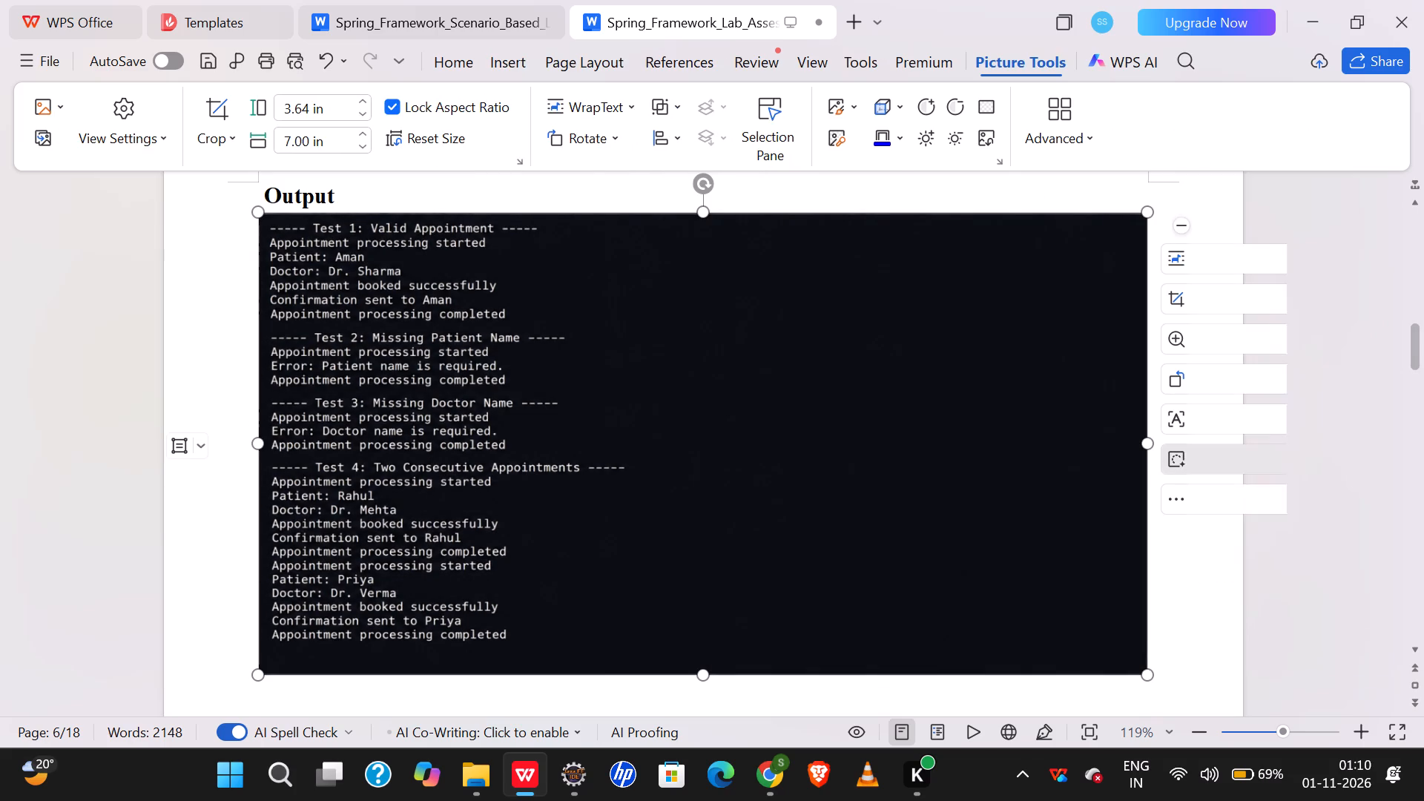
{"action": "left_click_drag", "start_coordinate": [1149, 439], "coordinate": [900, 425]}
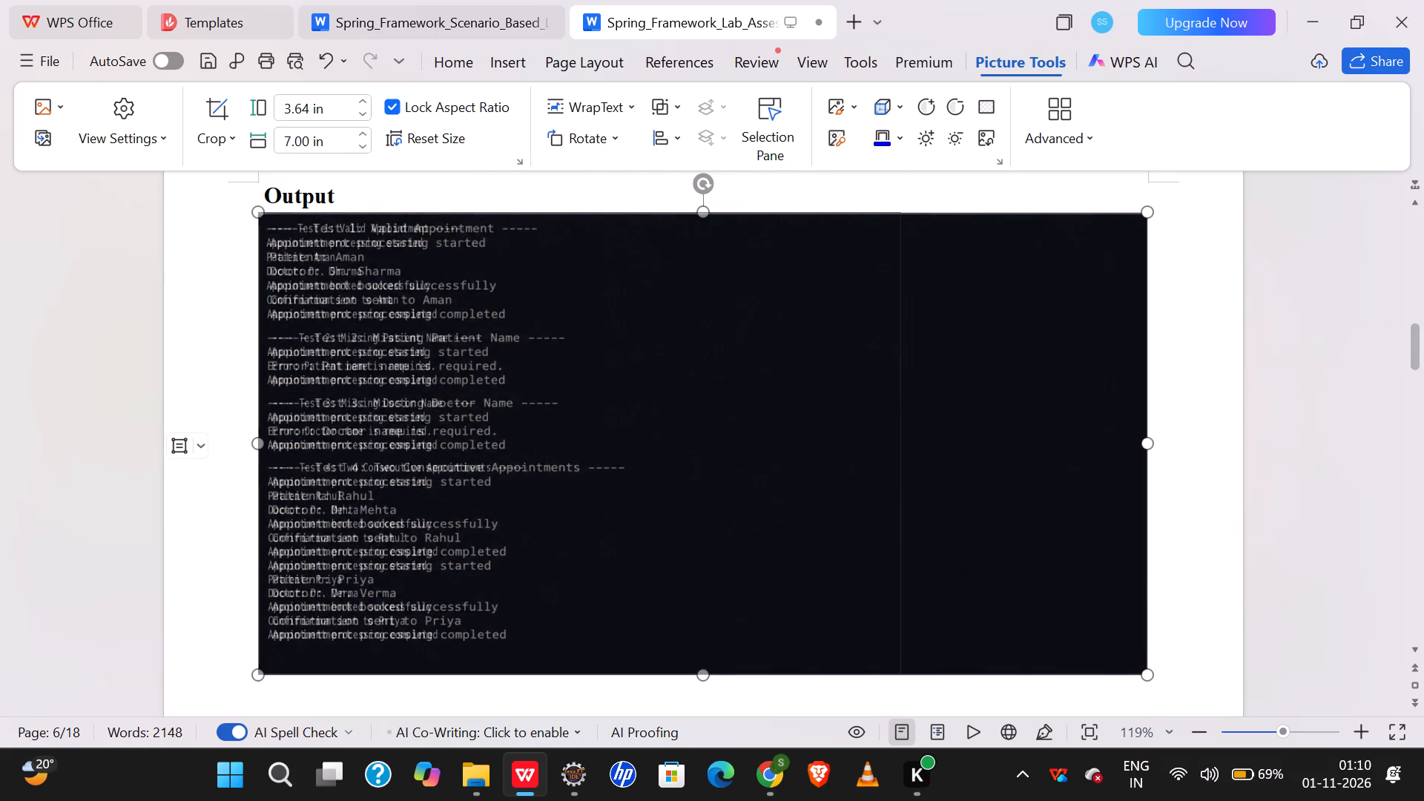
{"action": "left_click_drag", "start_coordinate": [900, 425], "coordinate": [894, 424]}
{"action": "left_click_drag", "start_coordinate": [576, 674], "coordinate": [585, 556]}
{"action": "left_click", "coordinate": [1003, 360]}
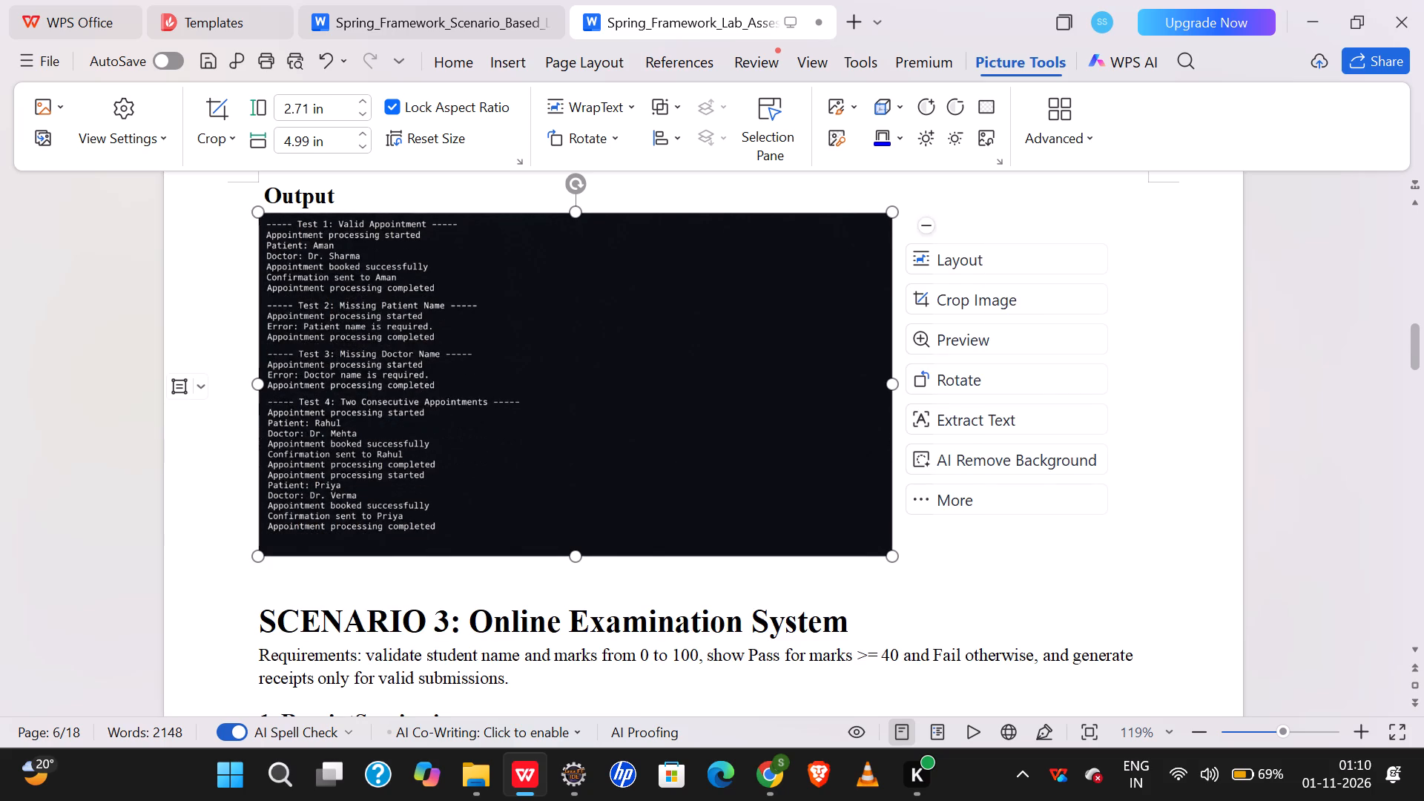
{"action": "left_click", "coordinate": [1143, 345]}
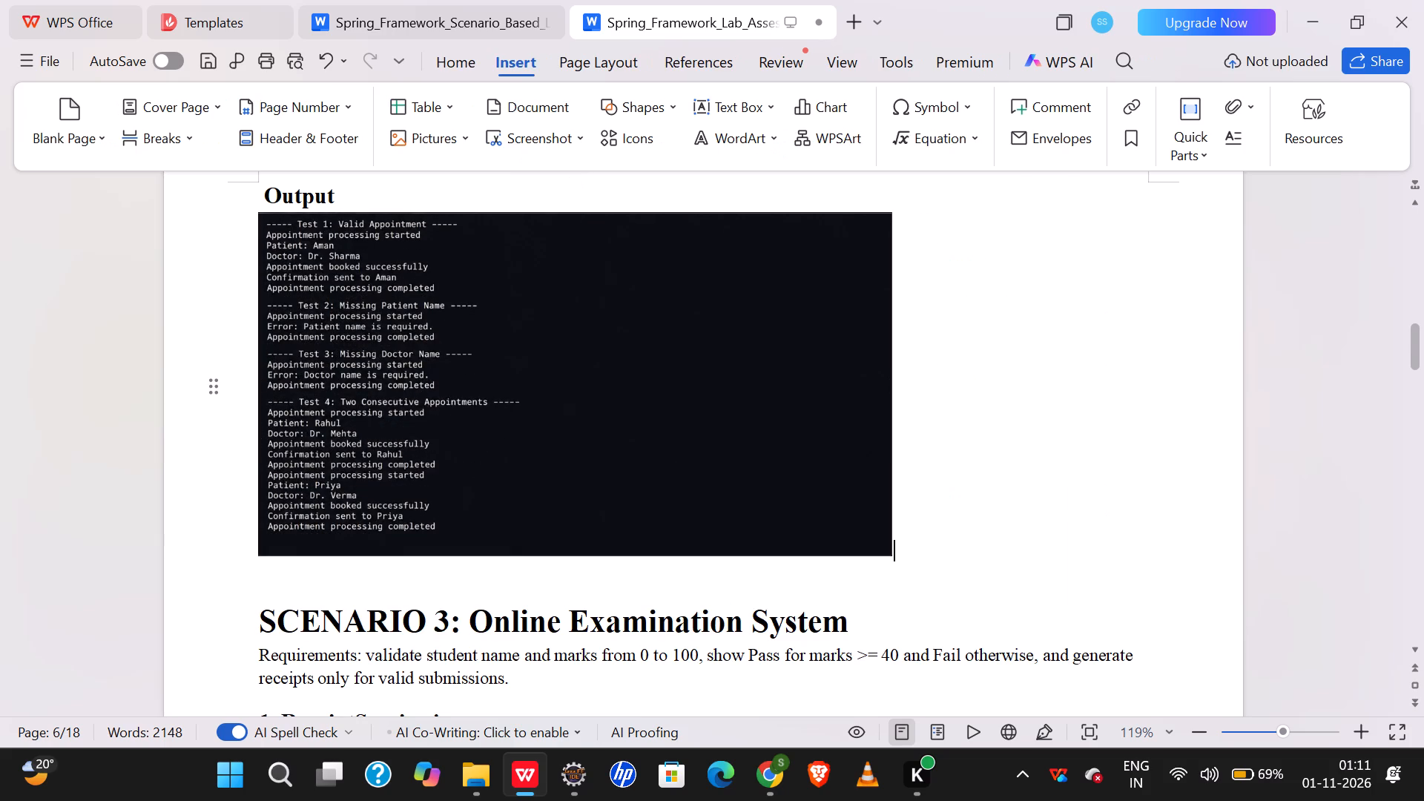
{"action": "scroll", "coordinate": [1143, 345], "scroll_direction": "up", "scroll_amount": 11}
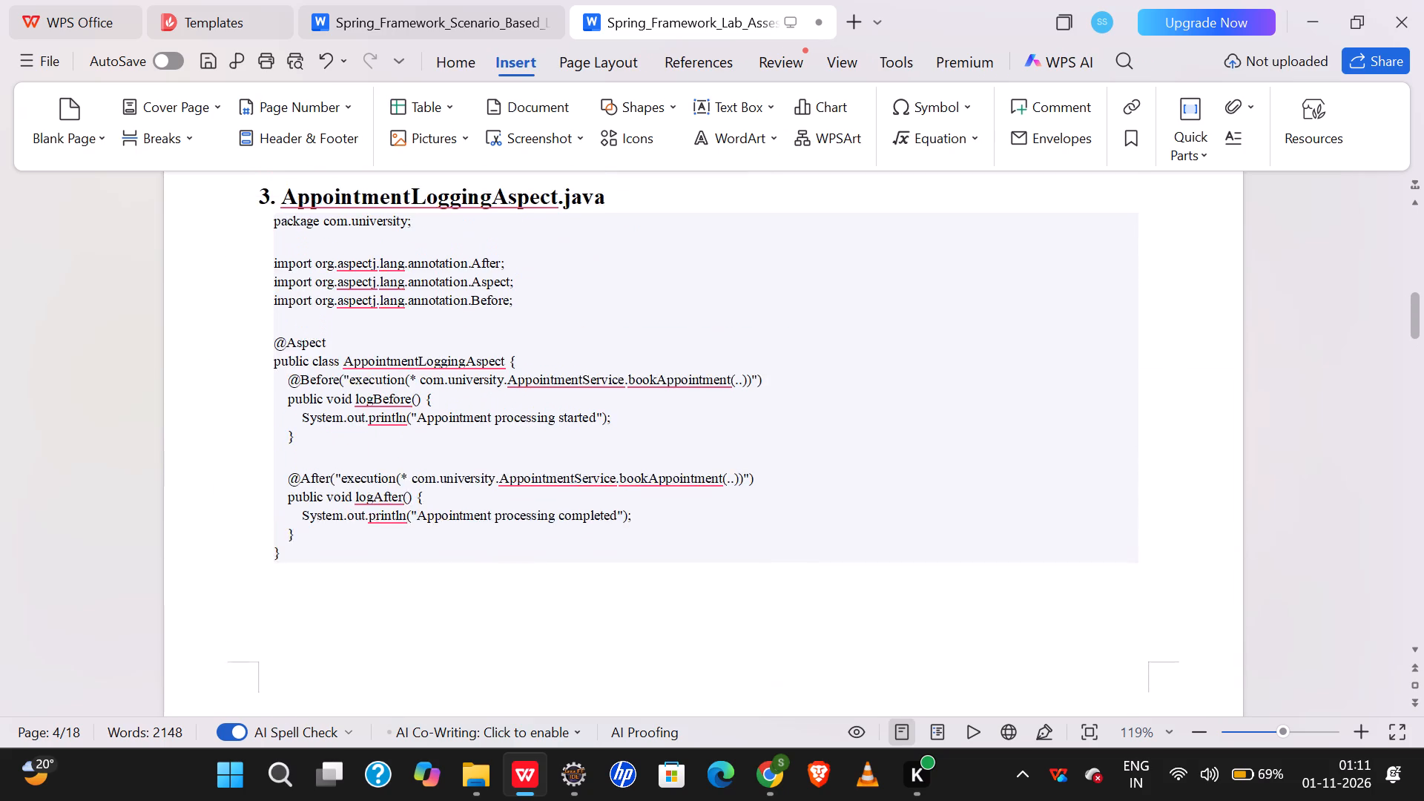
Delete the Requirements paragraph under the SCENARIO 3: Online Examination System heading, along with the blank space it leaves.
{"action": "scroll", "coordinate": [1143, 345], "scroll_direction": "down", "scroll_amount": 4}
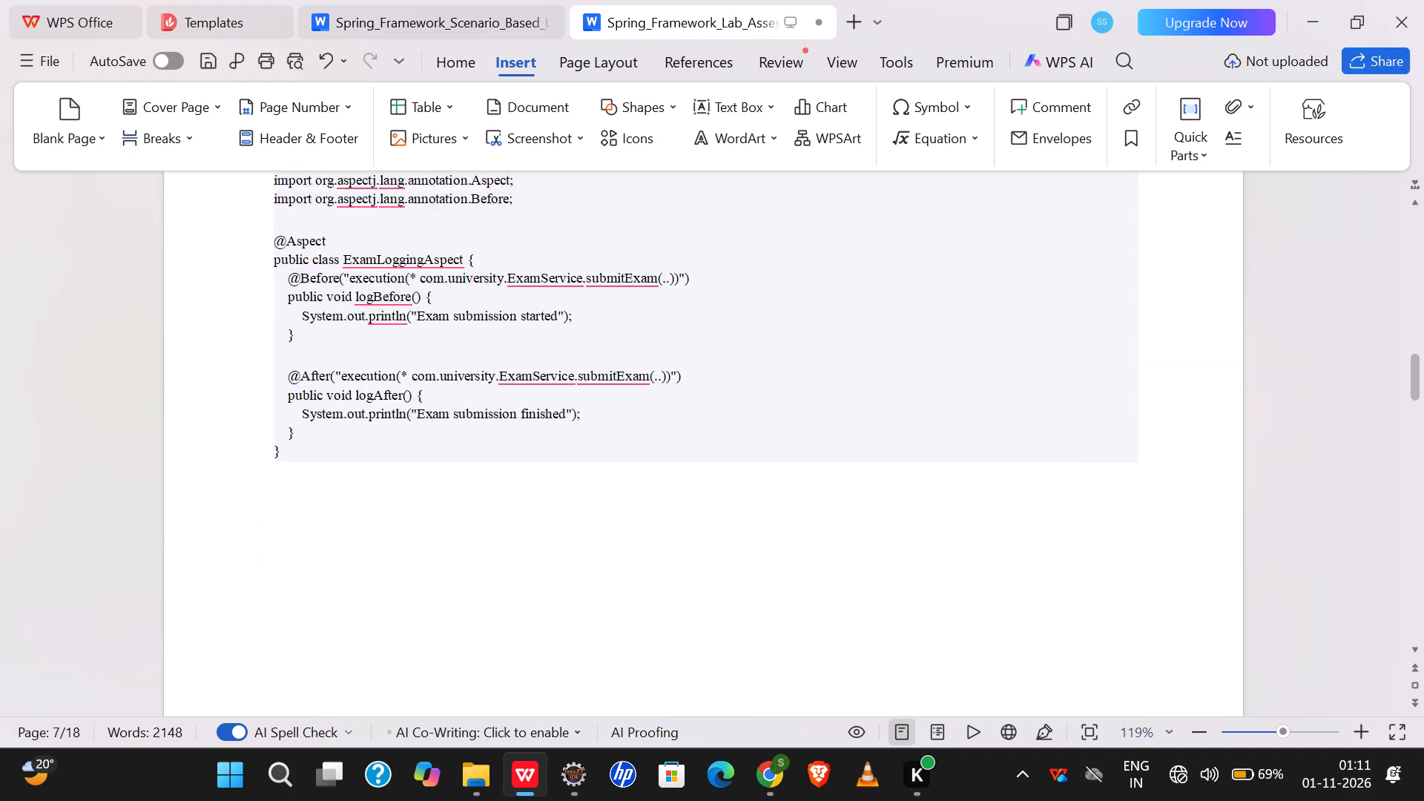
{"action": "scroll", "coordinate": [1143, 345], "scroll_direction": "down", "scroll_amount": 6}
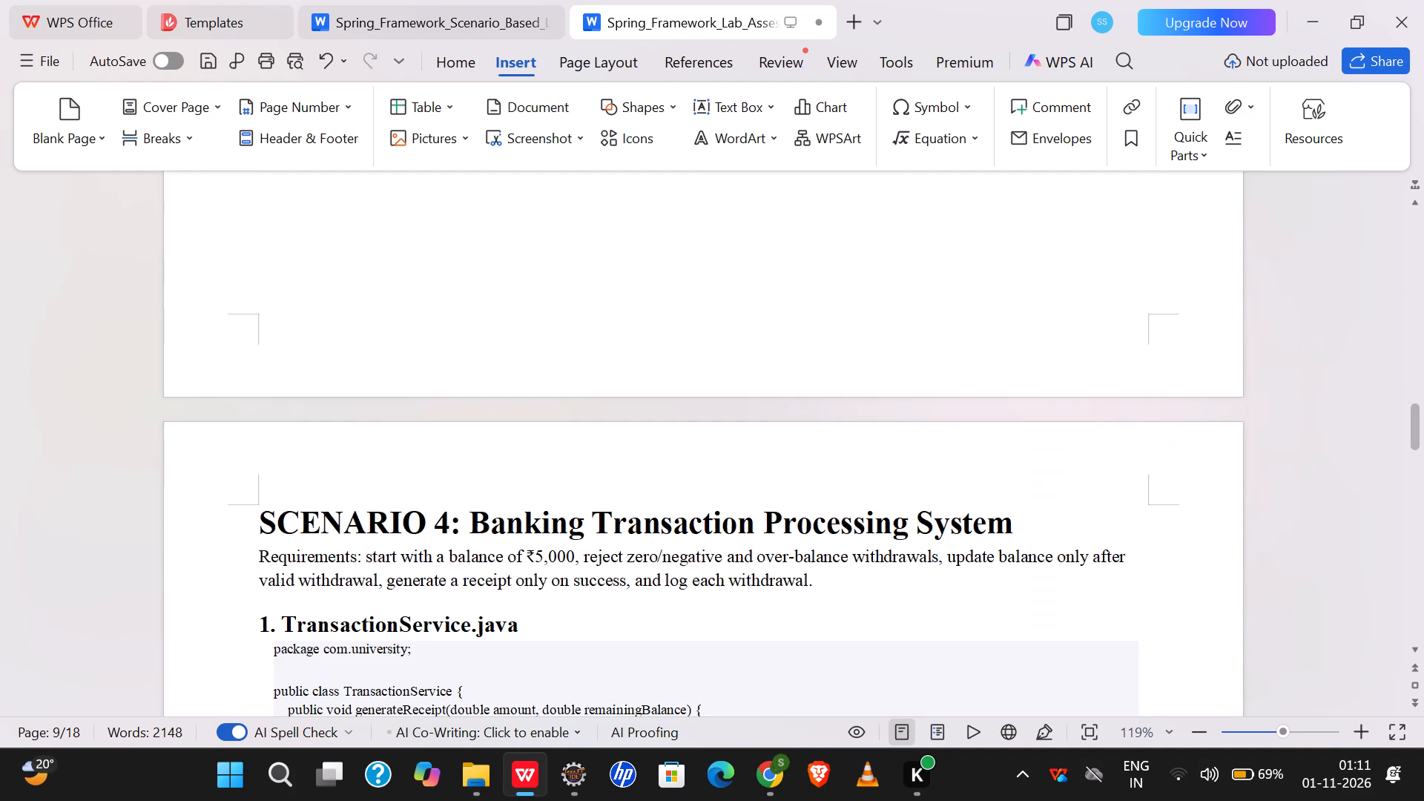
{"action": "scroll", "coordinate": [1143, 345], "scroll_direction": "up", "scroll_amount": 11}
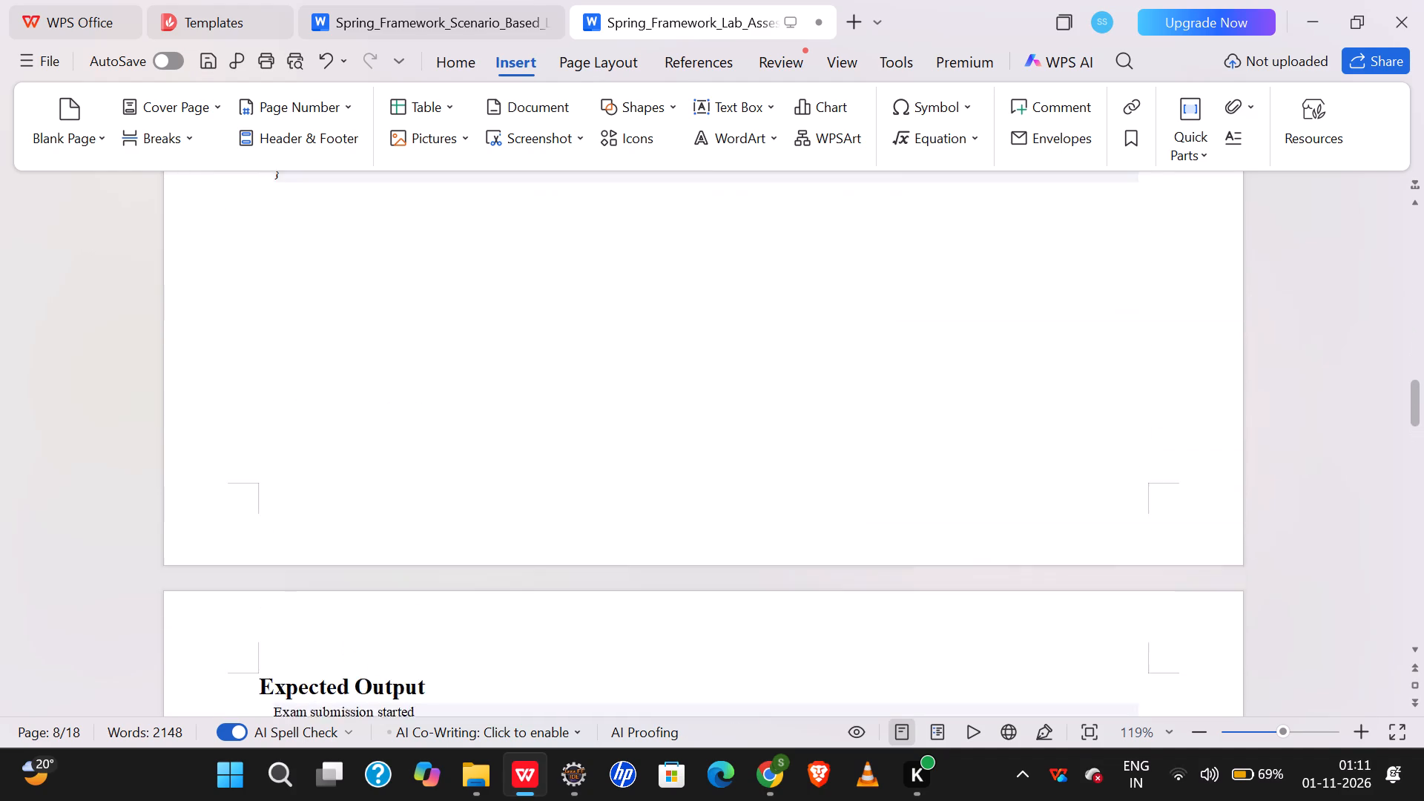
{"action": "scroll", "coordinate": [1143, 345], "scroll_direction": "up", "scroll_amount": 7}
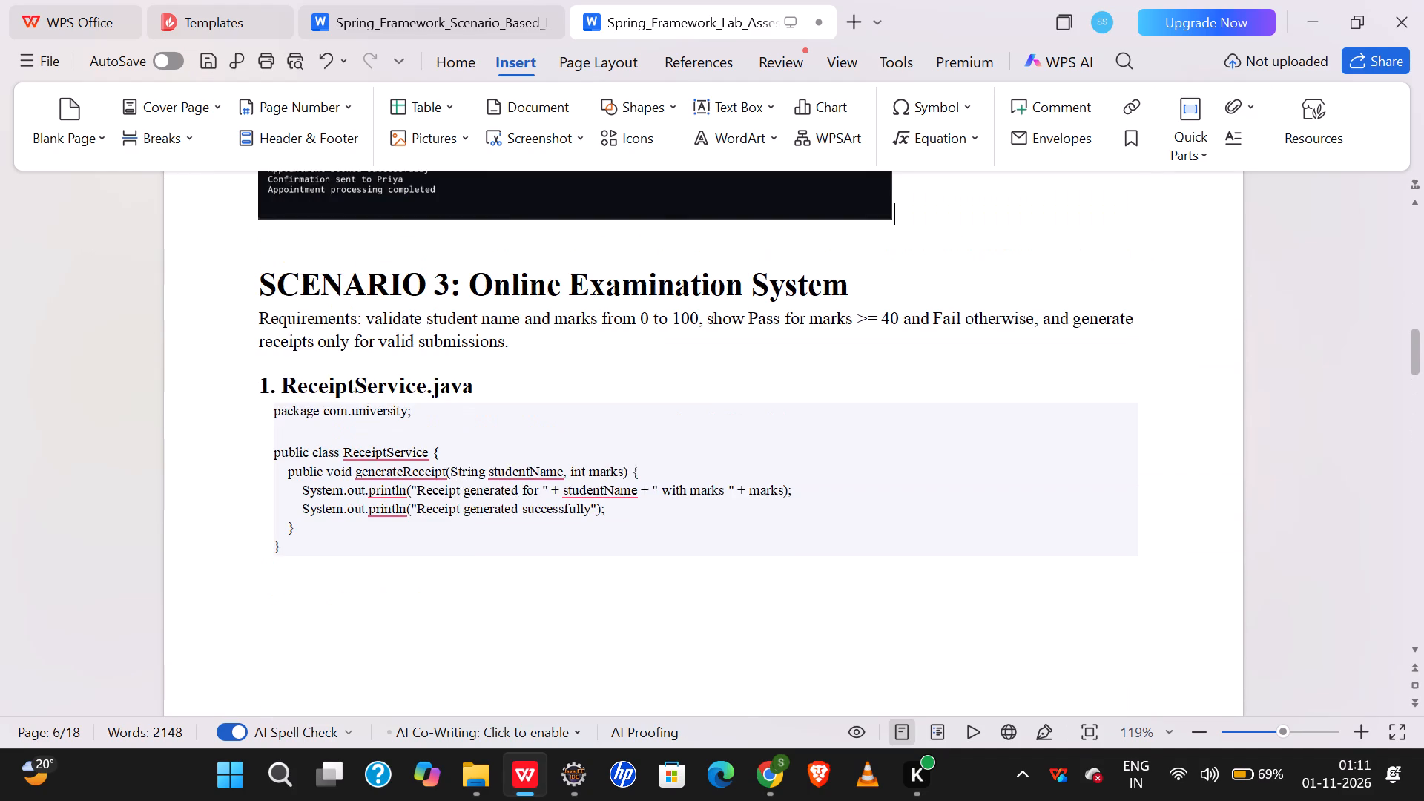
{"action": "left_click_drag", "start_coordinate": [252, 323], "coordinate": [511, 355]}
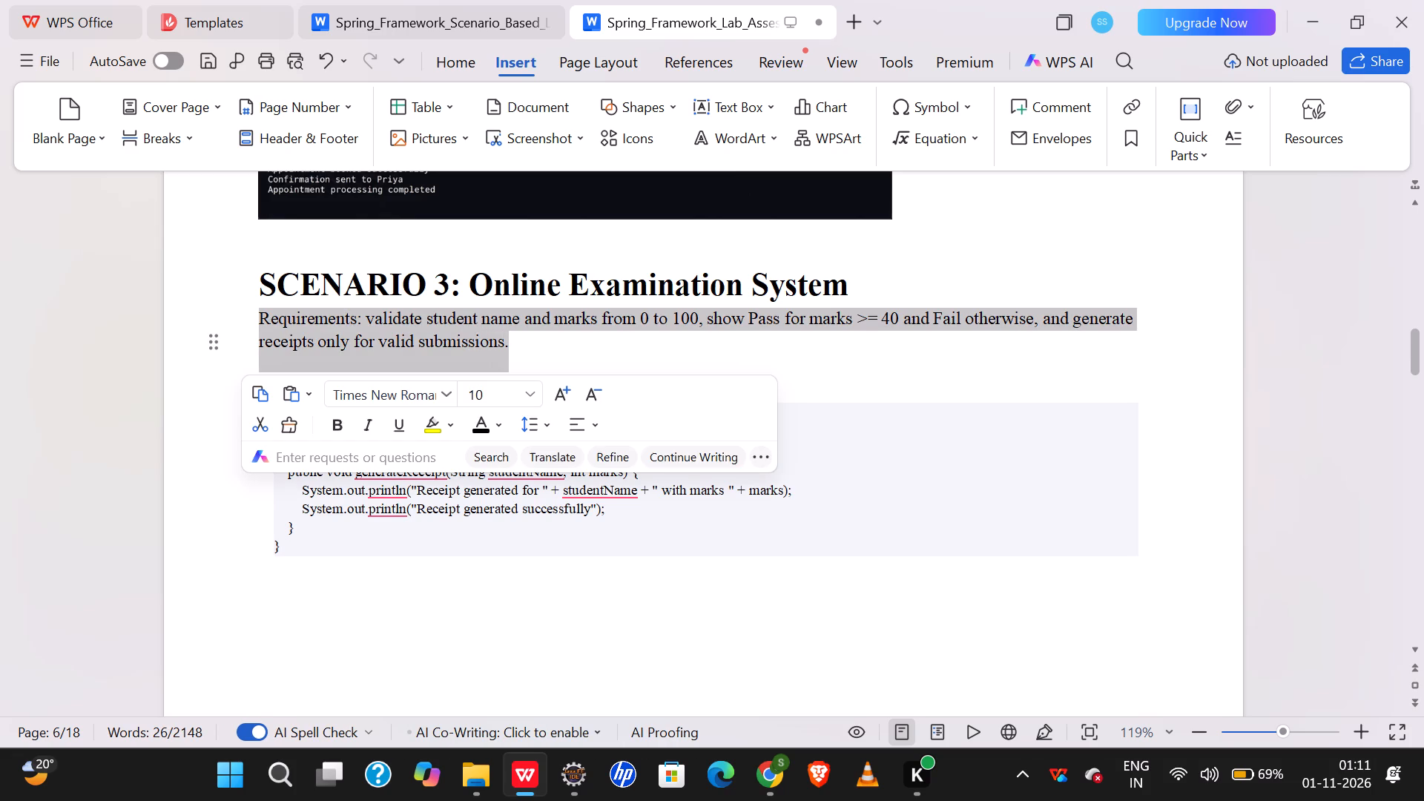
{"action": "key", "text": "Delete"}
{"action": "key", "text": "Delete"}
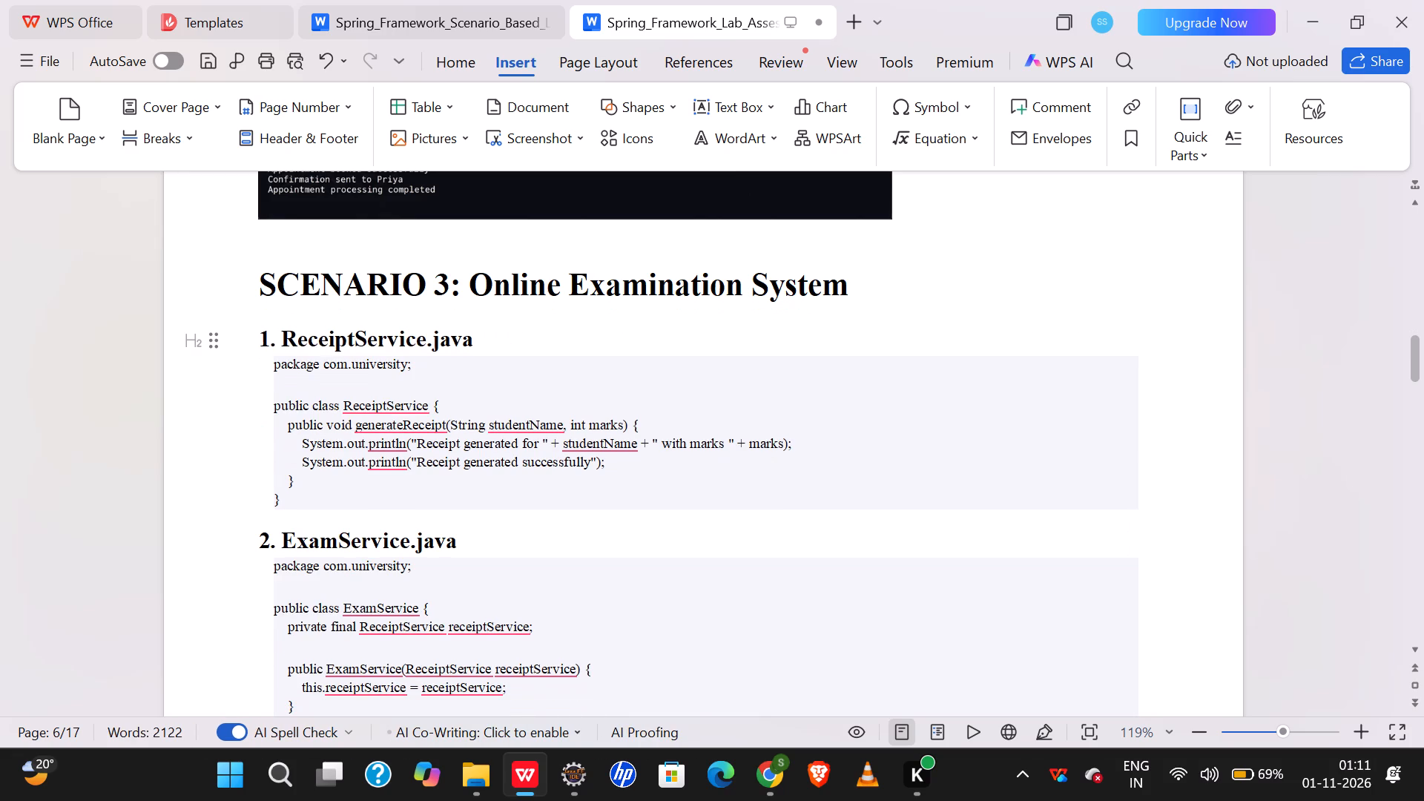
Copy all of Scenario 3's Java code, from the ReceiptService.java heading to the closing brace before Expected Output.
{"action": "left_click_drag", "start_coordinate": [257, 336], "coordinate": [499, 782]}
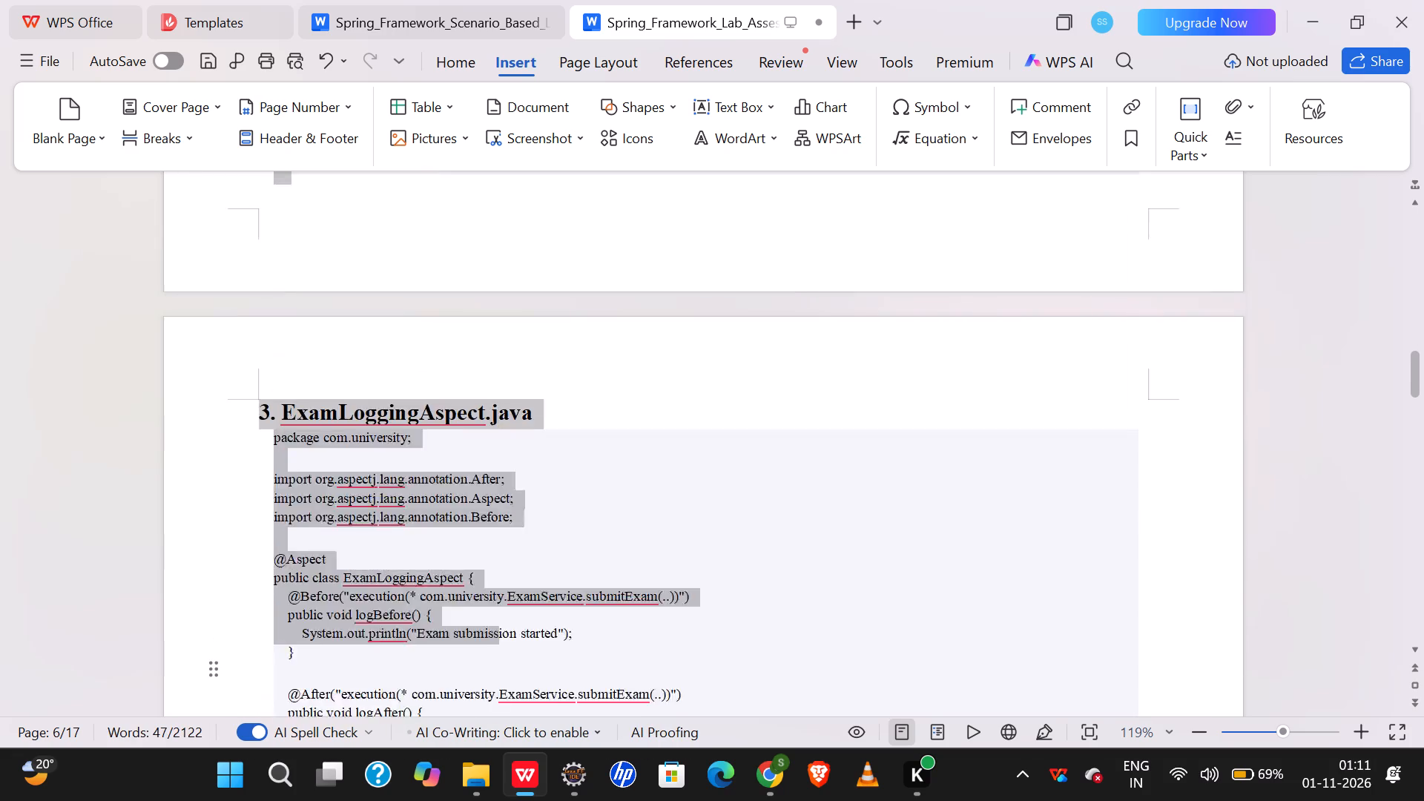
{"action": "left_click_drag", "start_coordinate": [499, 782], "coordinate": [455, 377]}
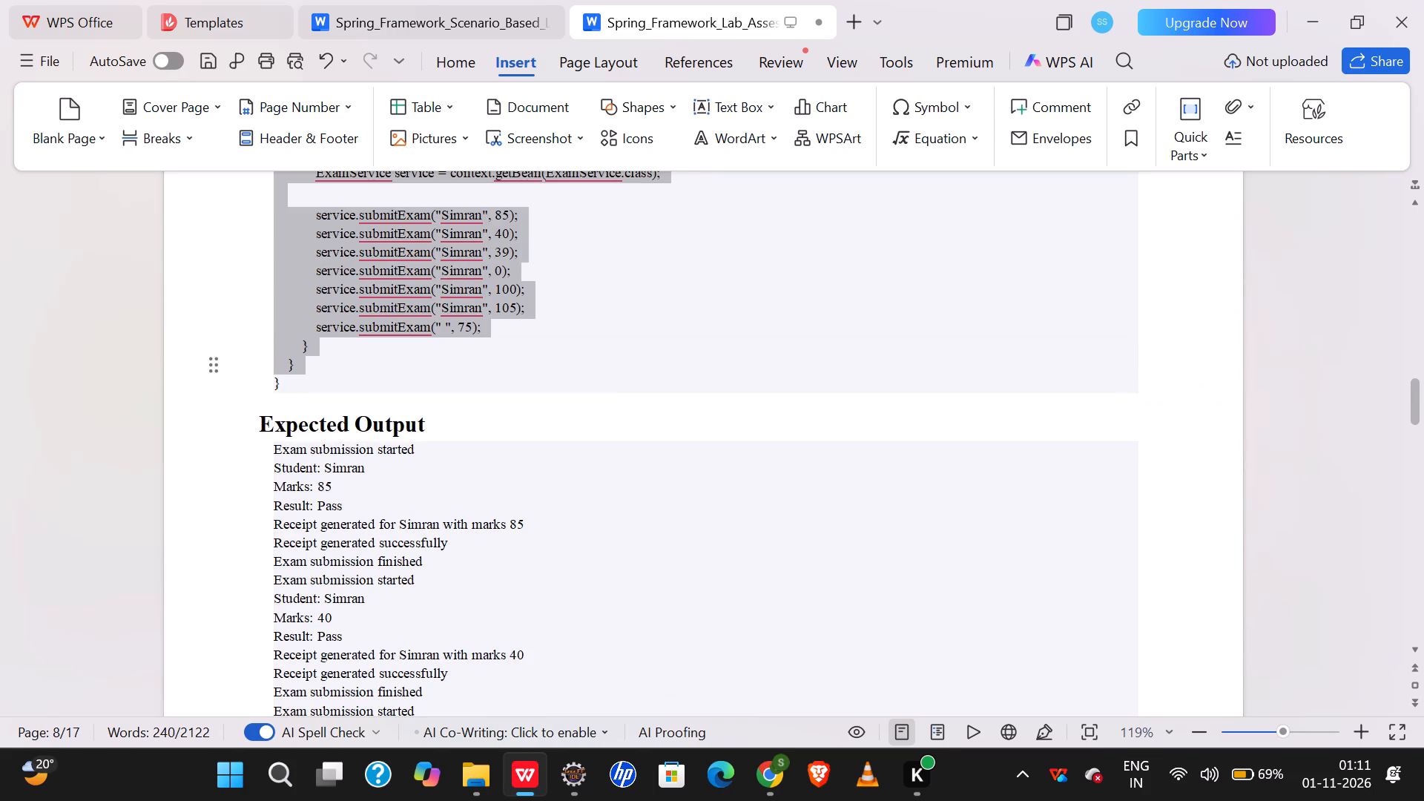
{"action": "left_click_drag", "start_coordinate": [455, 377], "coordinate": [449, 388]}
{"action": "key", "text": "ctrl+c"}
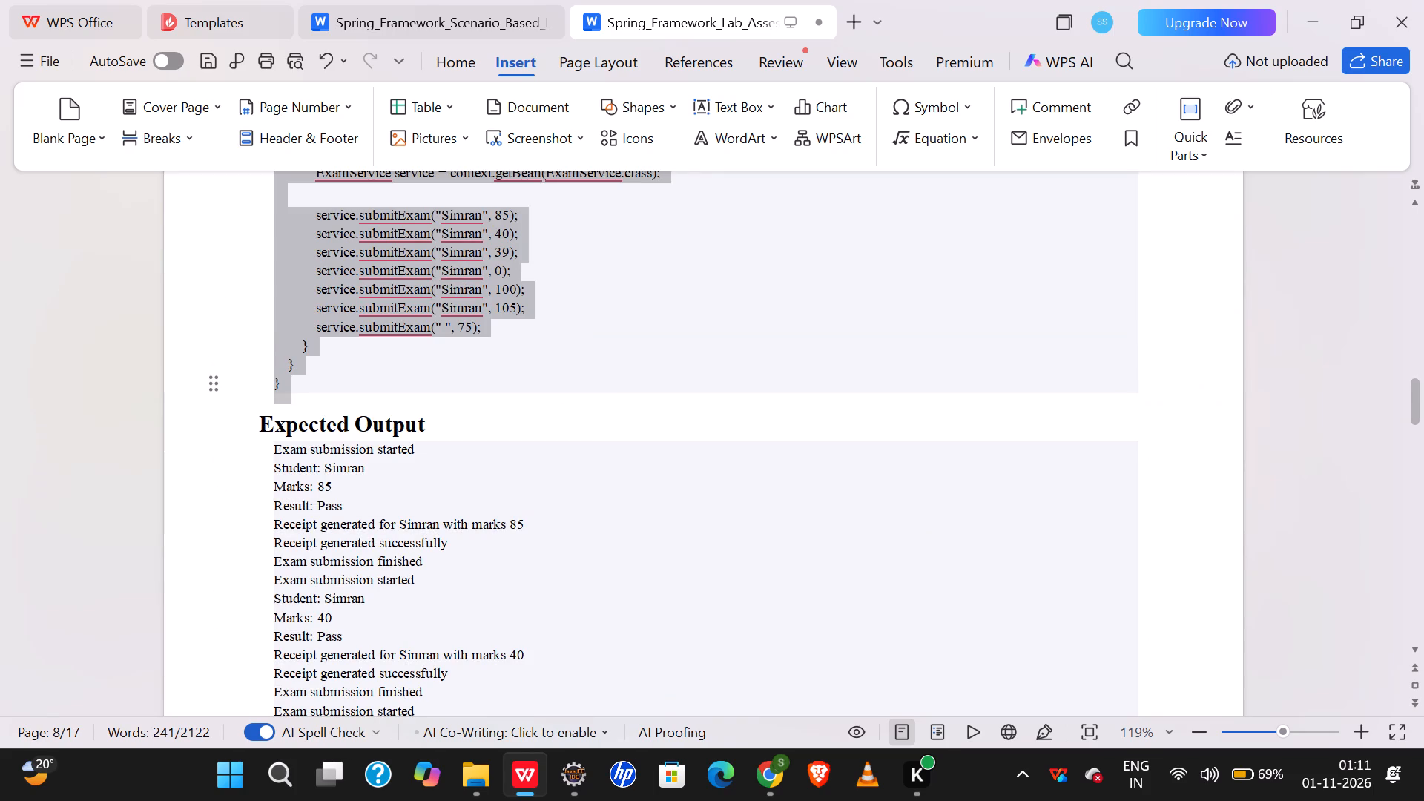
{"action": "left_click", "coordinate": [758, 772]}
{"action": "left_click", "coordinate": [564, 690]}
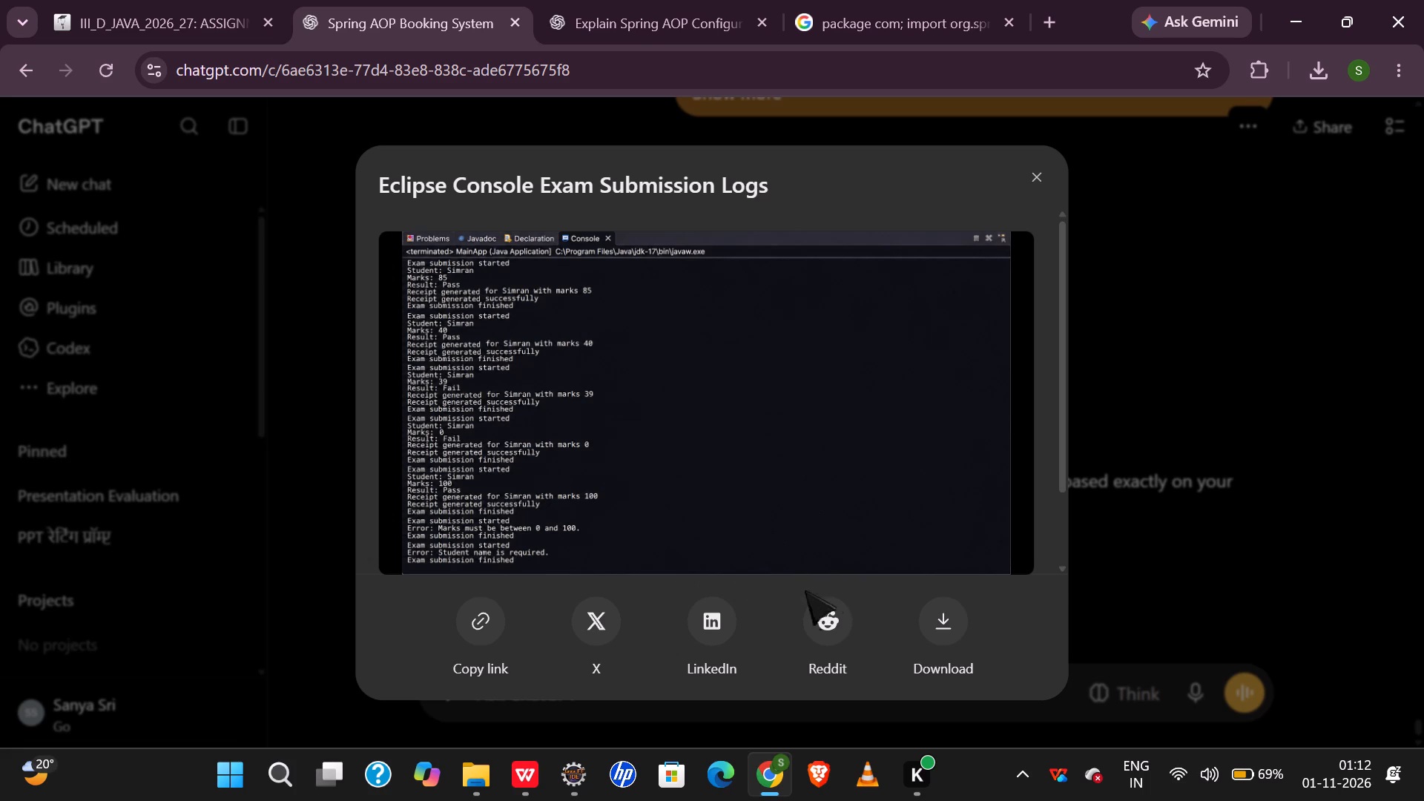
{"action": "left_click", "coordinate": [938, 610]}
{"action": "left_click", "coordinate": [1023, 166]}
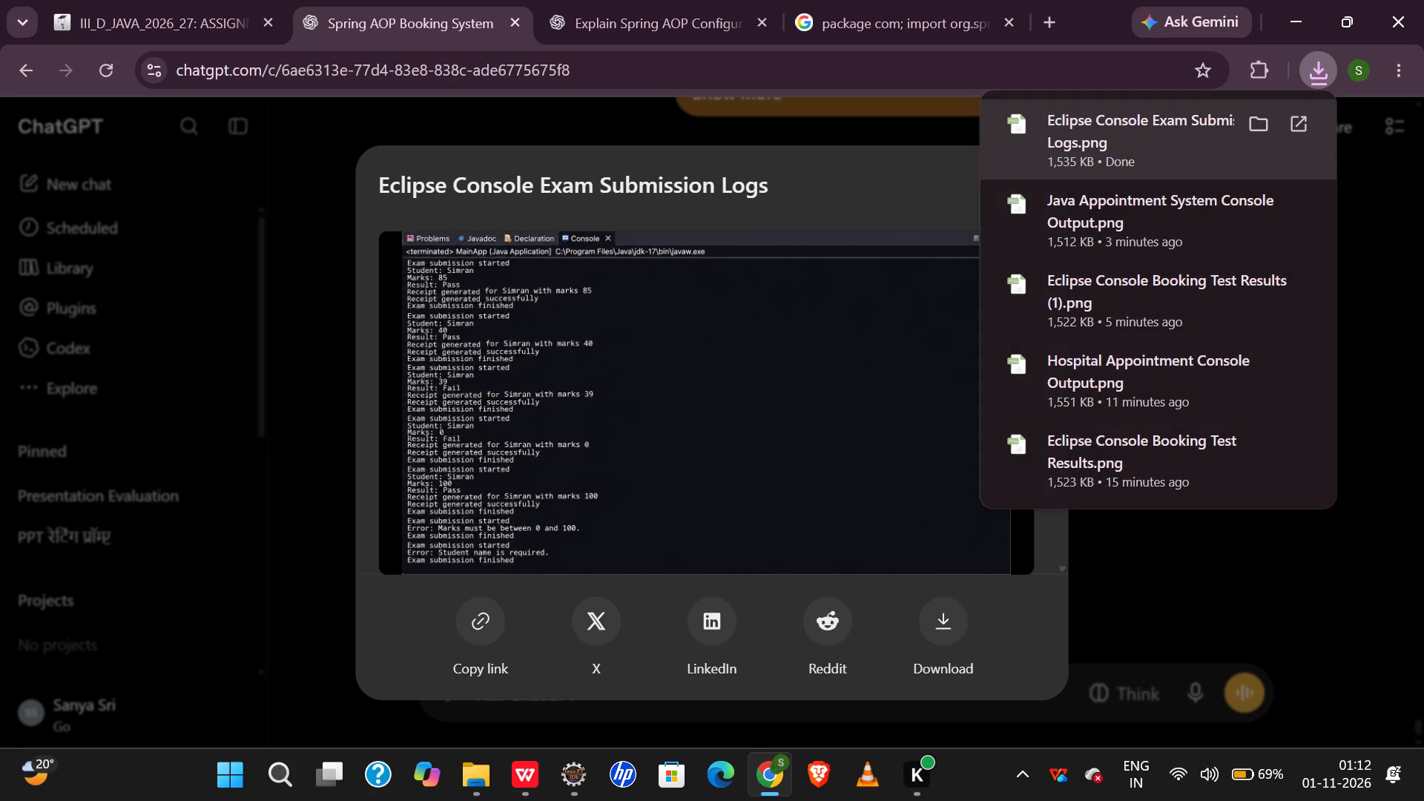
{"action": "left_click", "coordinate": [877, 105]}
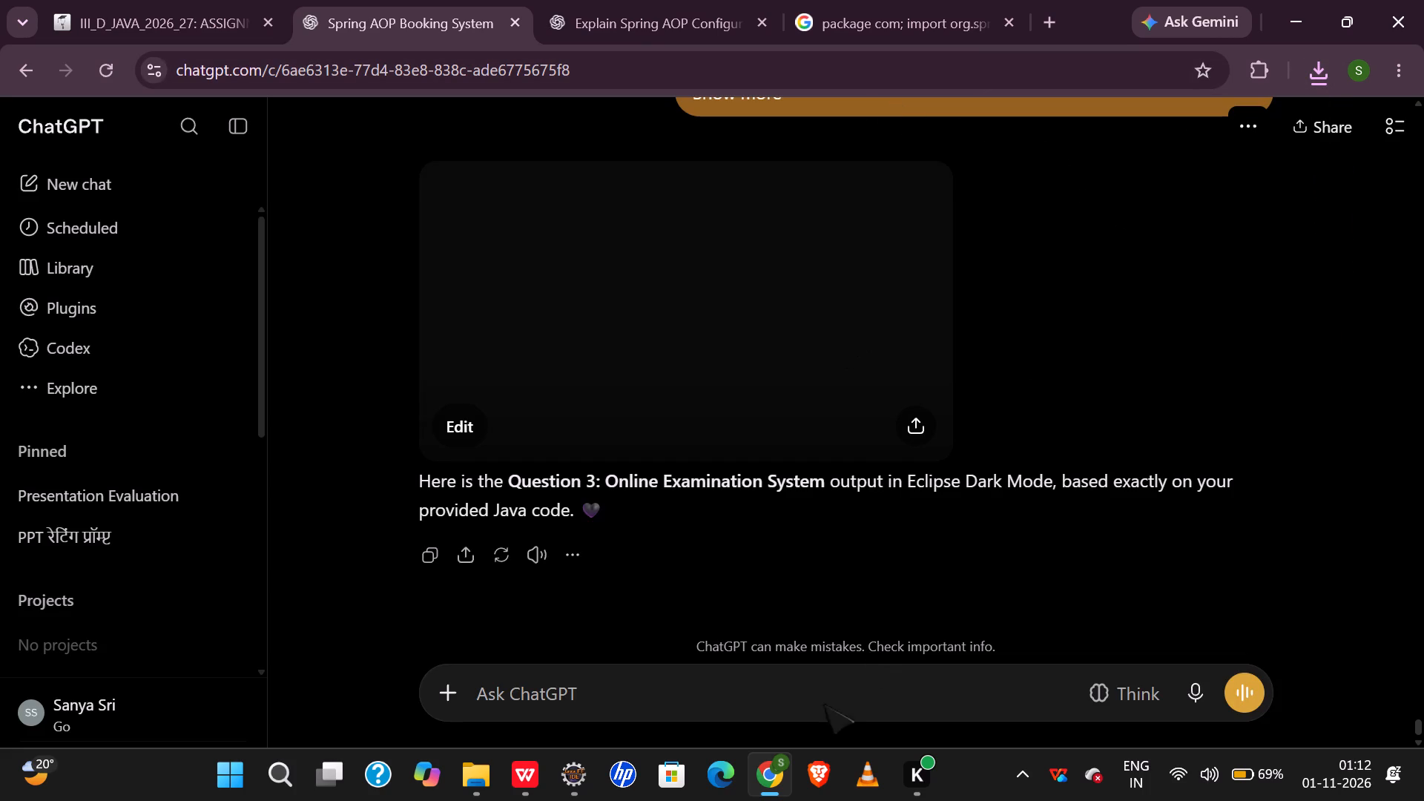
Back in WPS Office, delete all the console text under Scenario 3's Expected Output heading, stopping before Scenario 4.
{"action": "left_click", "coordinate": [533, 800]}
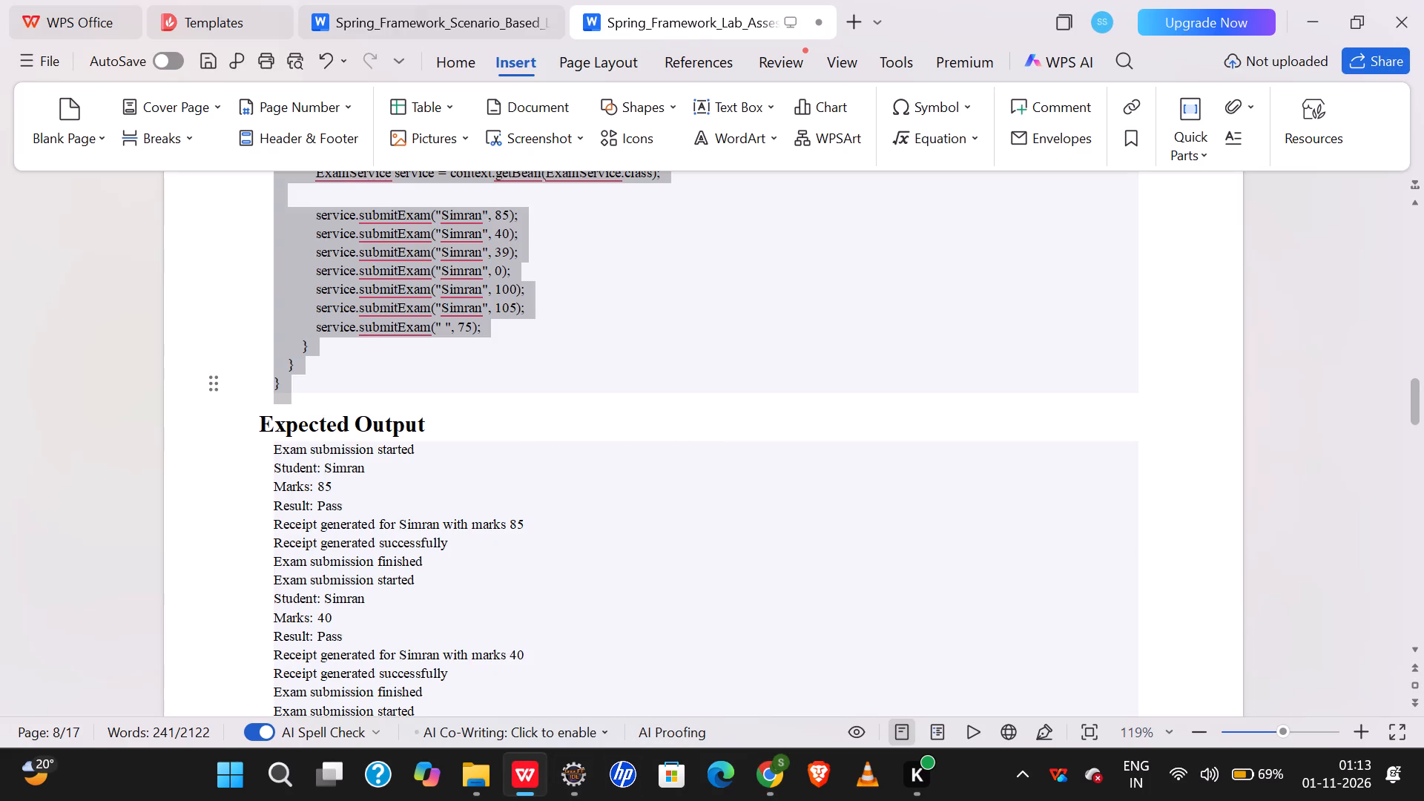
{"action": "left_click_drag", "start_coordinate": [272, 455], "coordinate": [358, 622]}
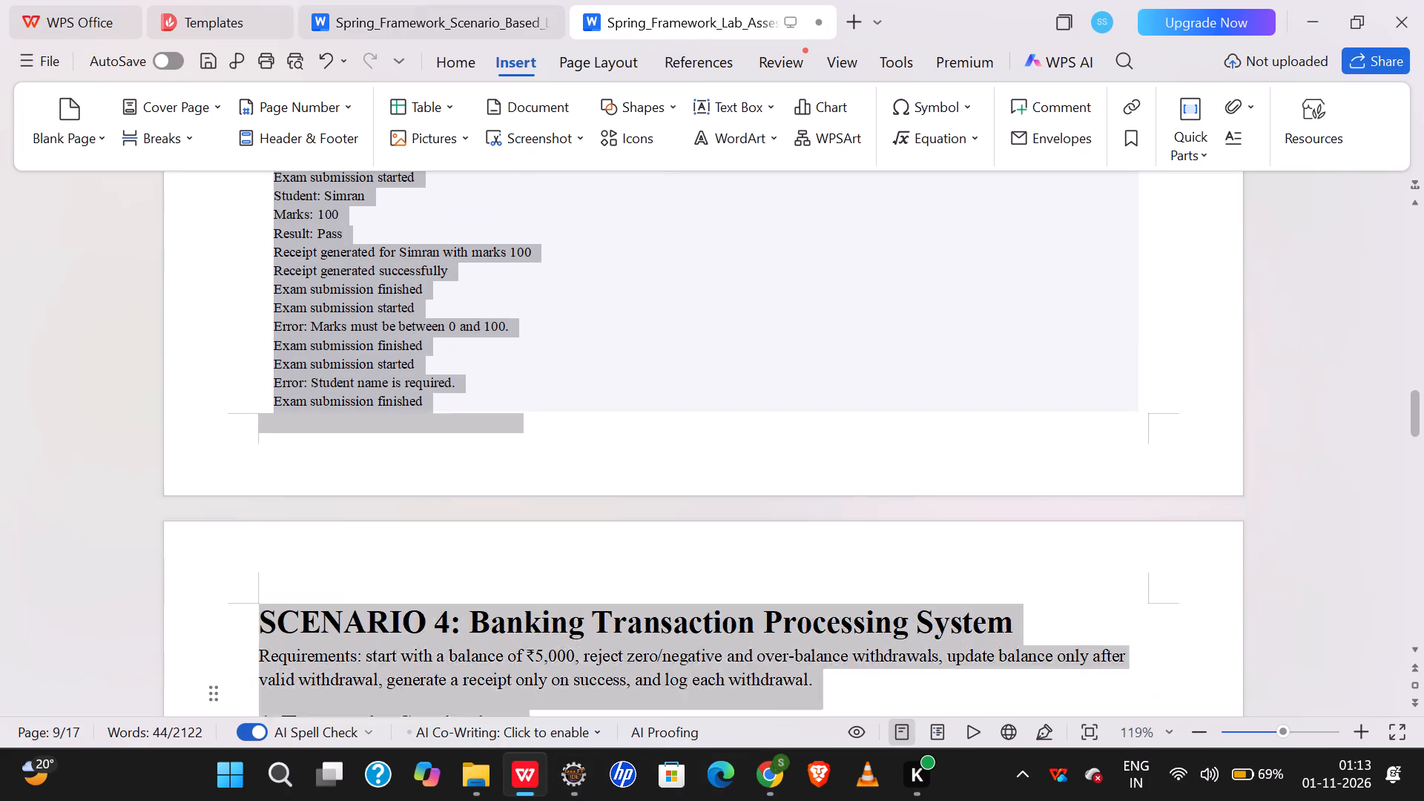
{"action": "left_click_drag", "start_coordinate": [358, 622], "coordinate": [494, 416]}
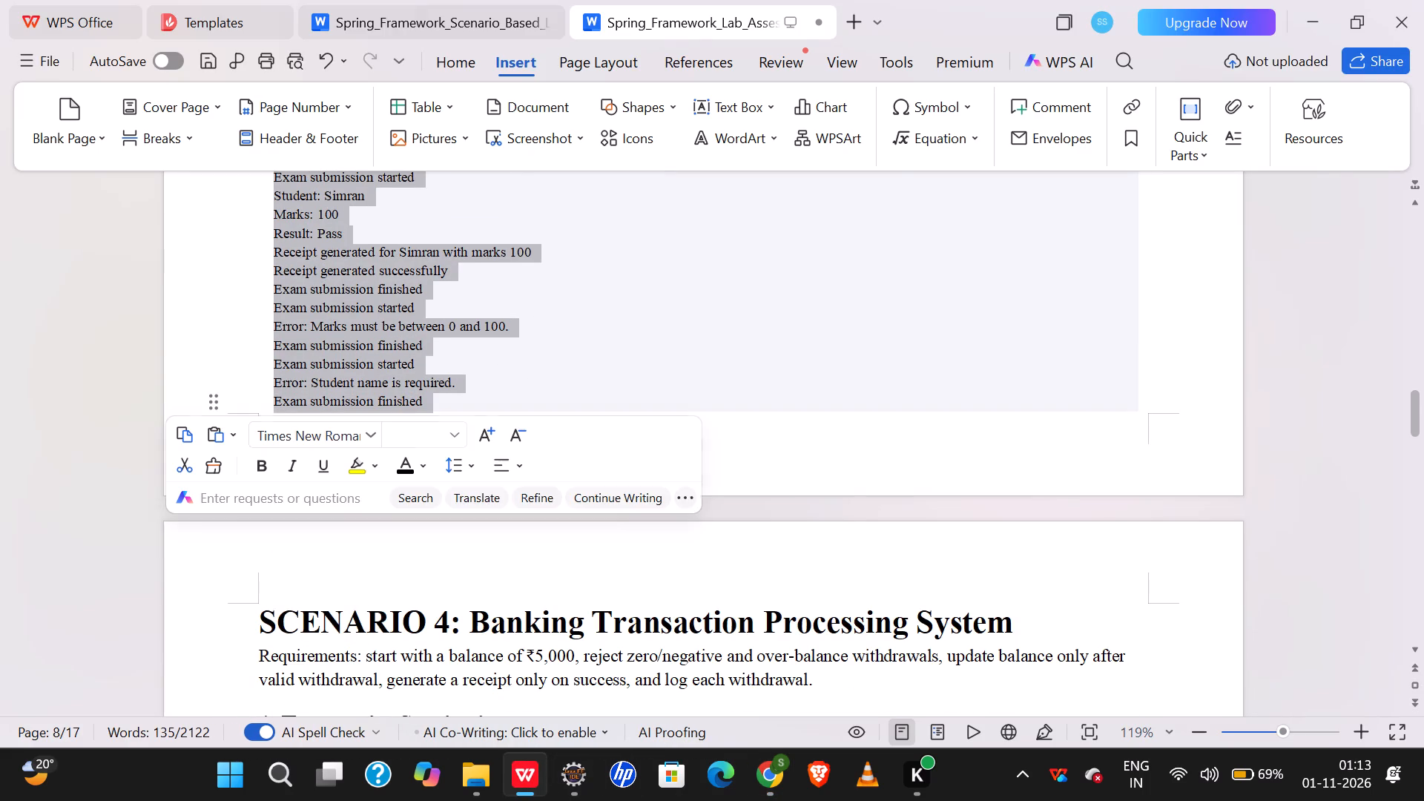
{"action": "key", "text": "Delete"}
Shorten Scenario 3's Expected Output heading to Output.
{"action": "scroll", "coordinate": [494, 416], "scroll_direction": "up", "scroll_amount": 2}
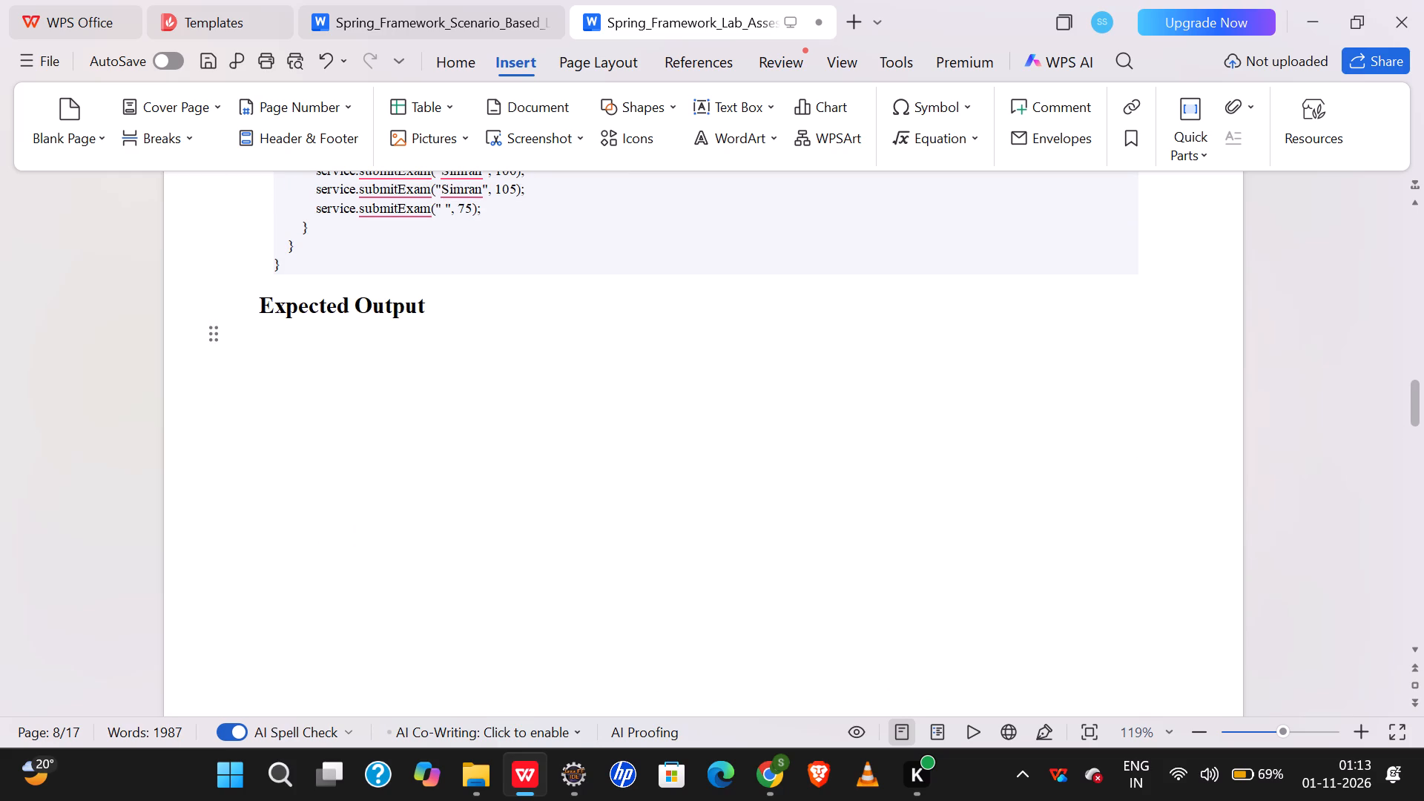
{"action": "scroll", "coordinate": [347, 311], "scroll_direction": "down", "scroll_amount": 6}
{"action": "scroll", "coordinate": [347, 311], "scroll_direction": "up", "scroll_amount": 3}
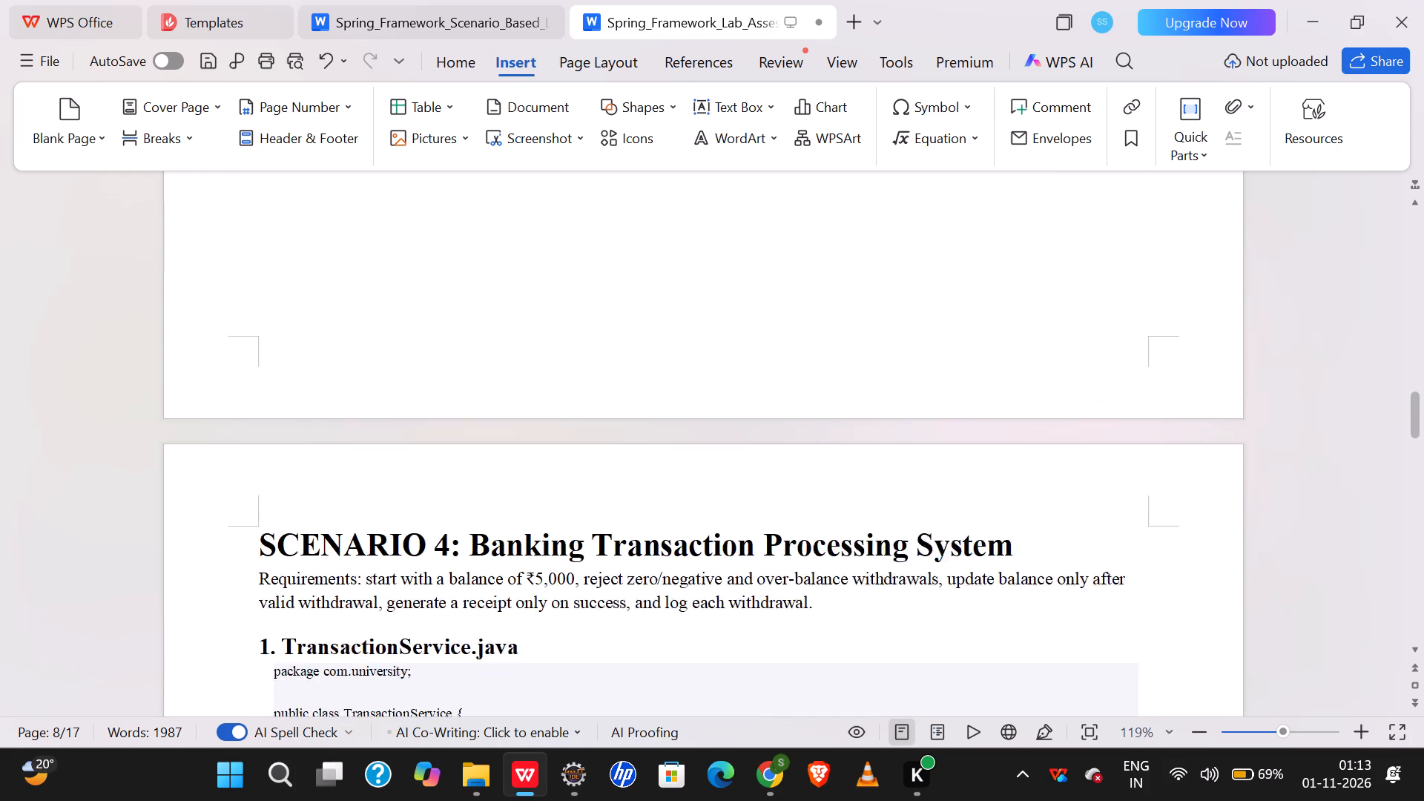
{"action": "scroll", "coordinate": [347, 311], "scroll_direction": "up", "scroll_amount": 4}
{"action": "left_click_drag", "start_coordinate": [349, 336], "coordinate": [264, 326]}
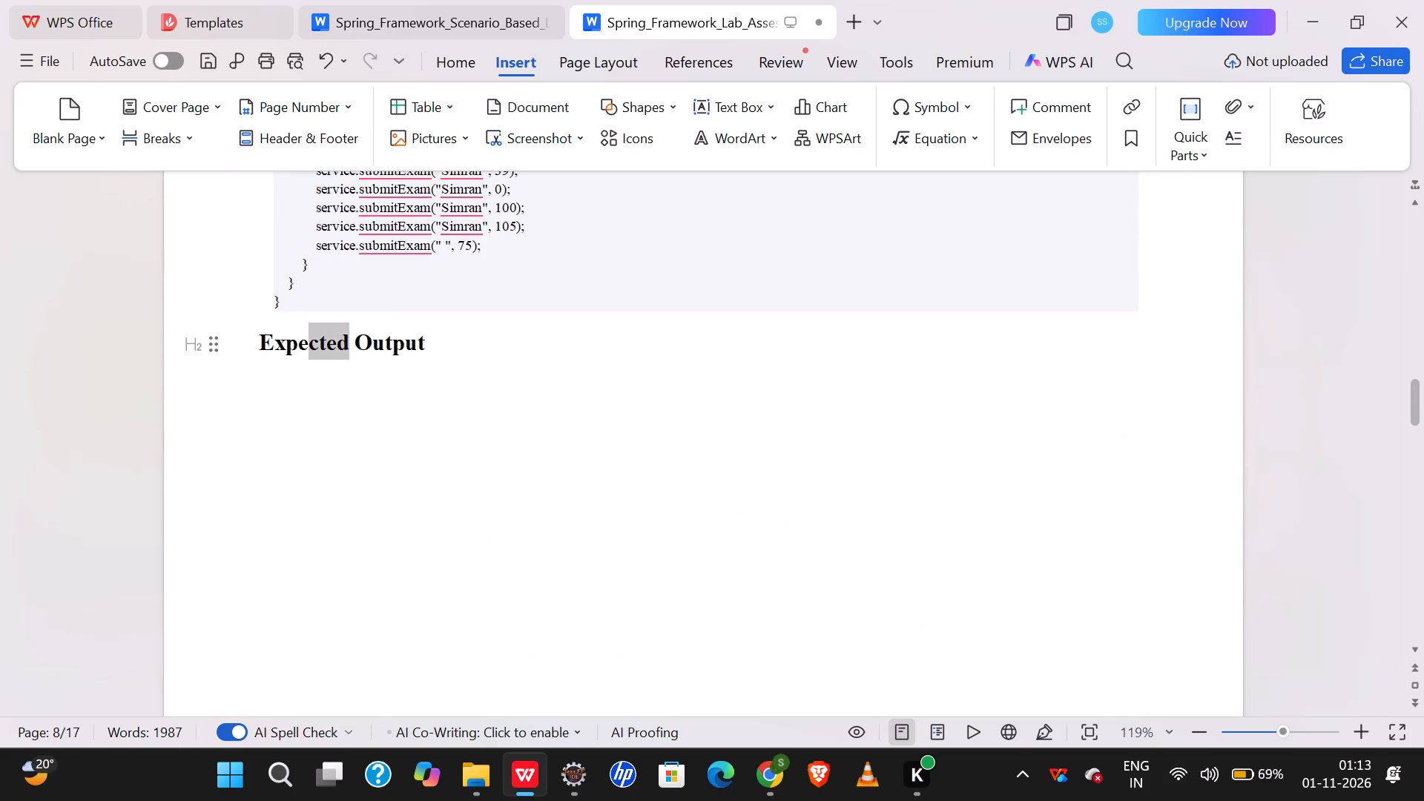
{"action": "left_click_drag", "start_coordinate": [264, 326], "coordinate": [227, 328]}
{"action": "key", "text": "Delete"}
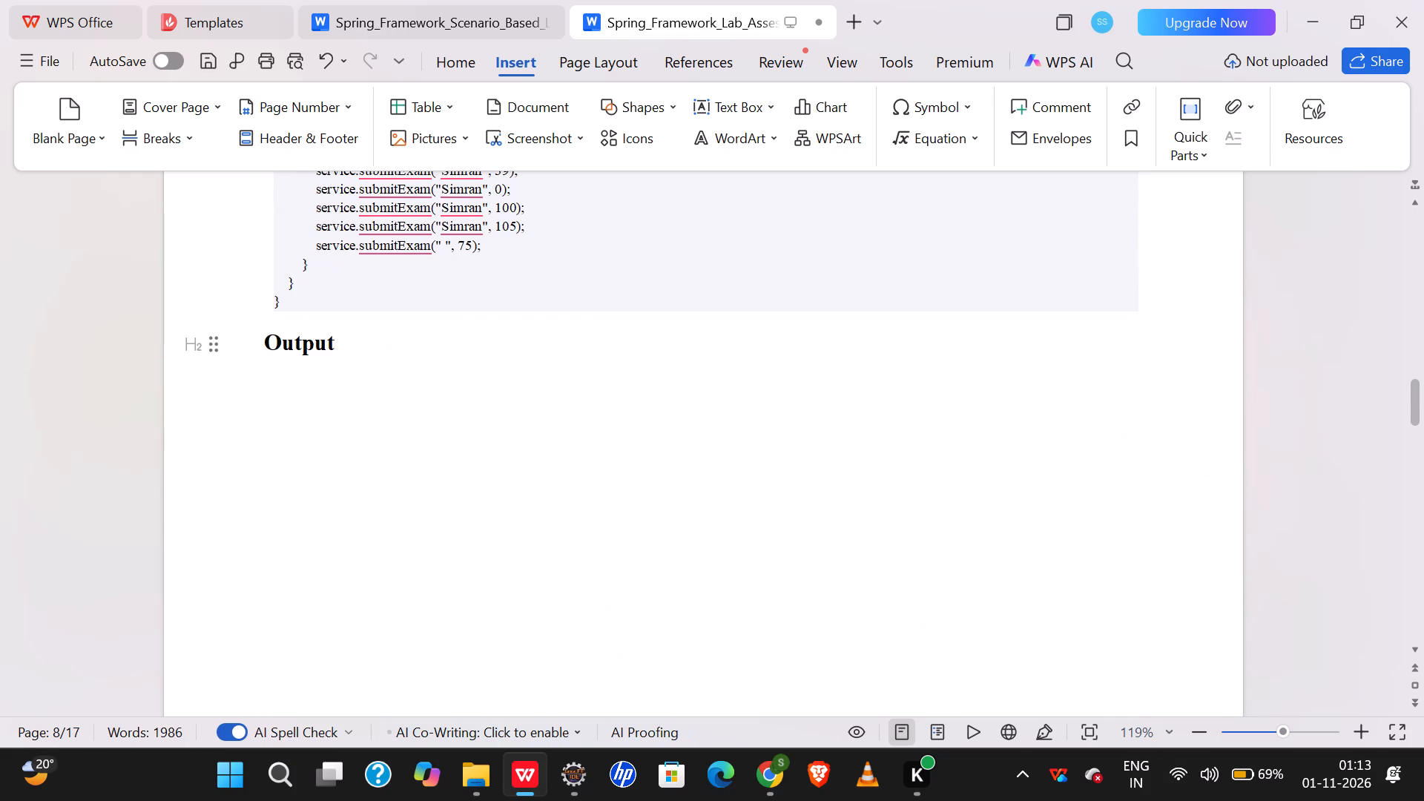
Insert the Eclipse Console Exam Submission Logs picture from Downloads under Scenario 3's Output heading.
{"action": "left_click", "coordinate": [317, 449]}
{"action": "left_click", "coordinate": [414, 139]}
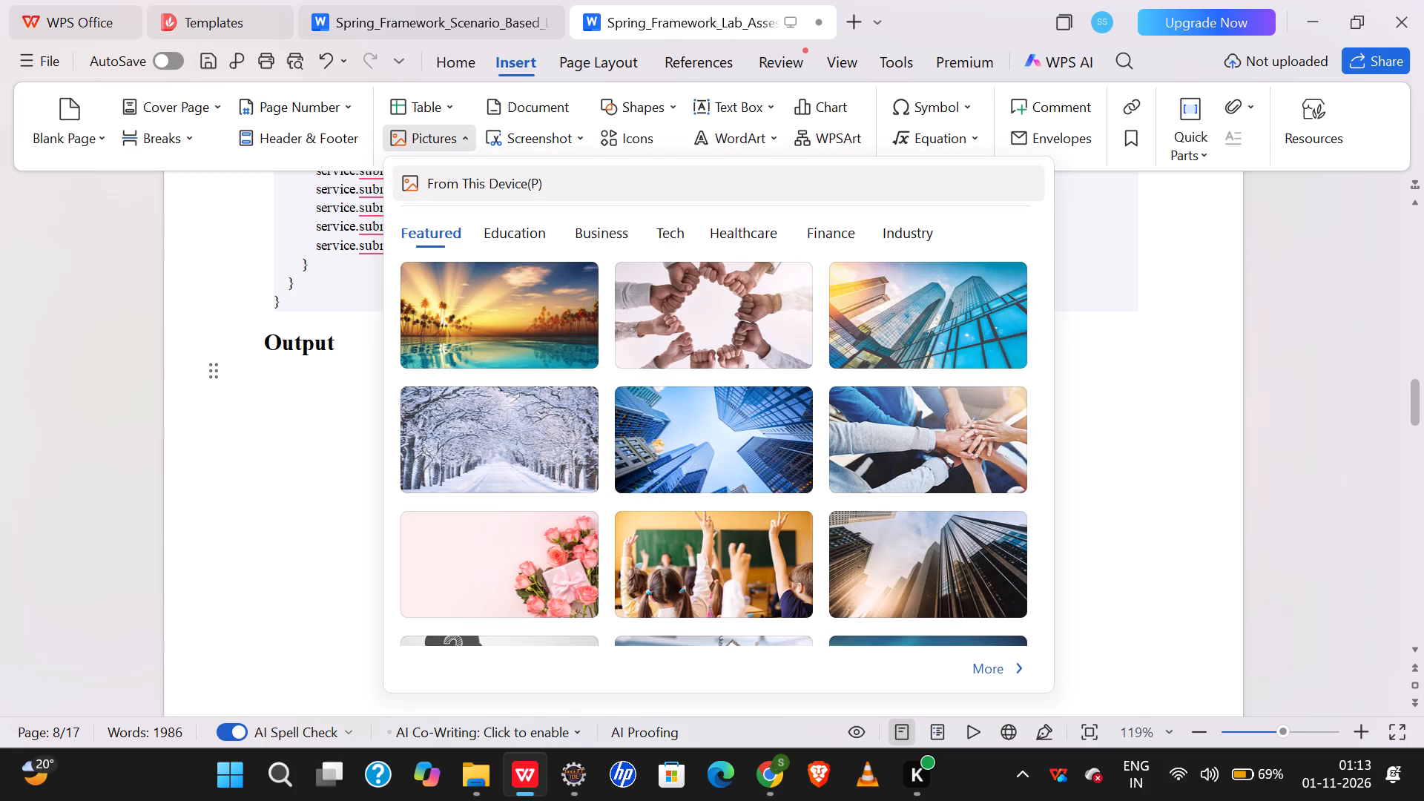
{"action": "left_click", "coordinate": [451, 171]}
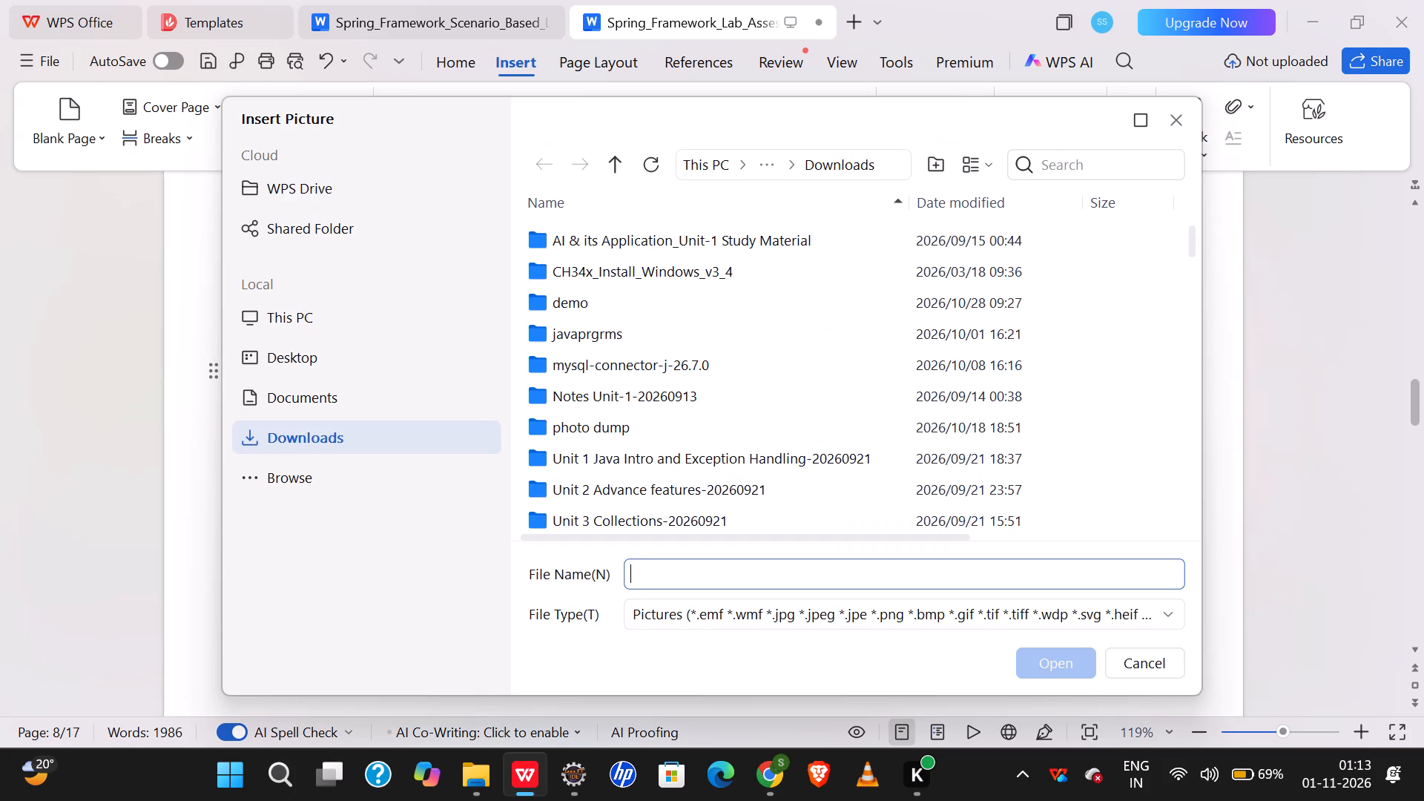
{"action": "left_click", "coordinate": [358, 489]}
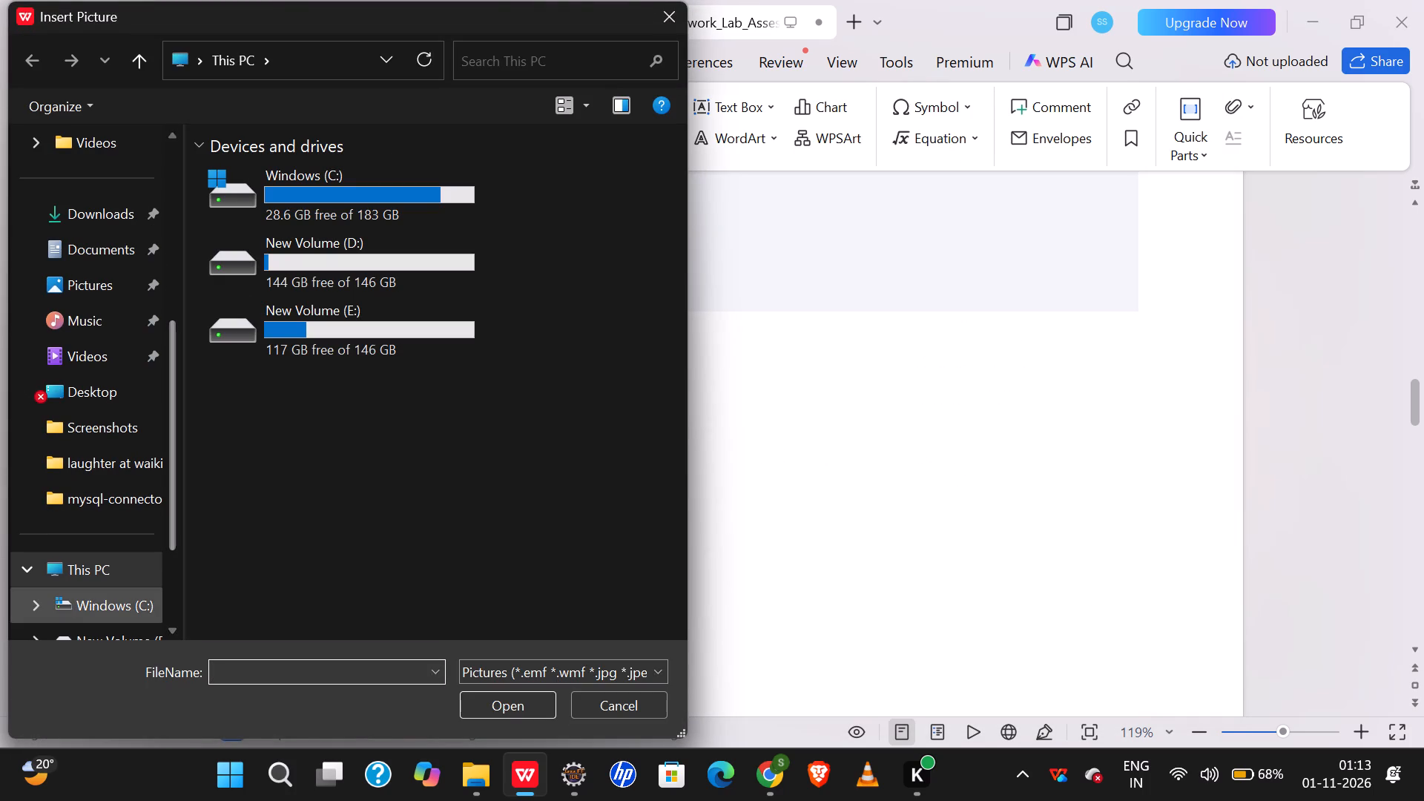
{"action": "left_click", "coordinate": [105, 222]}
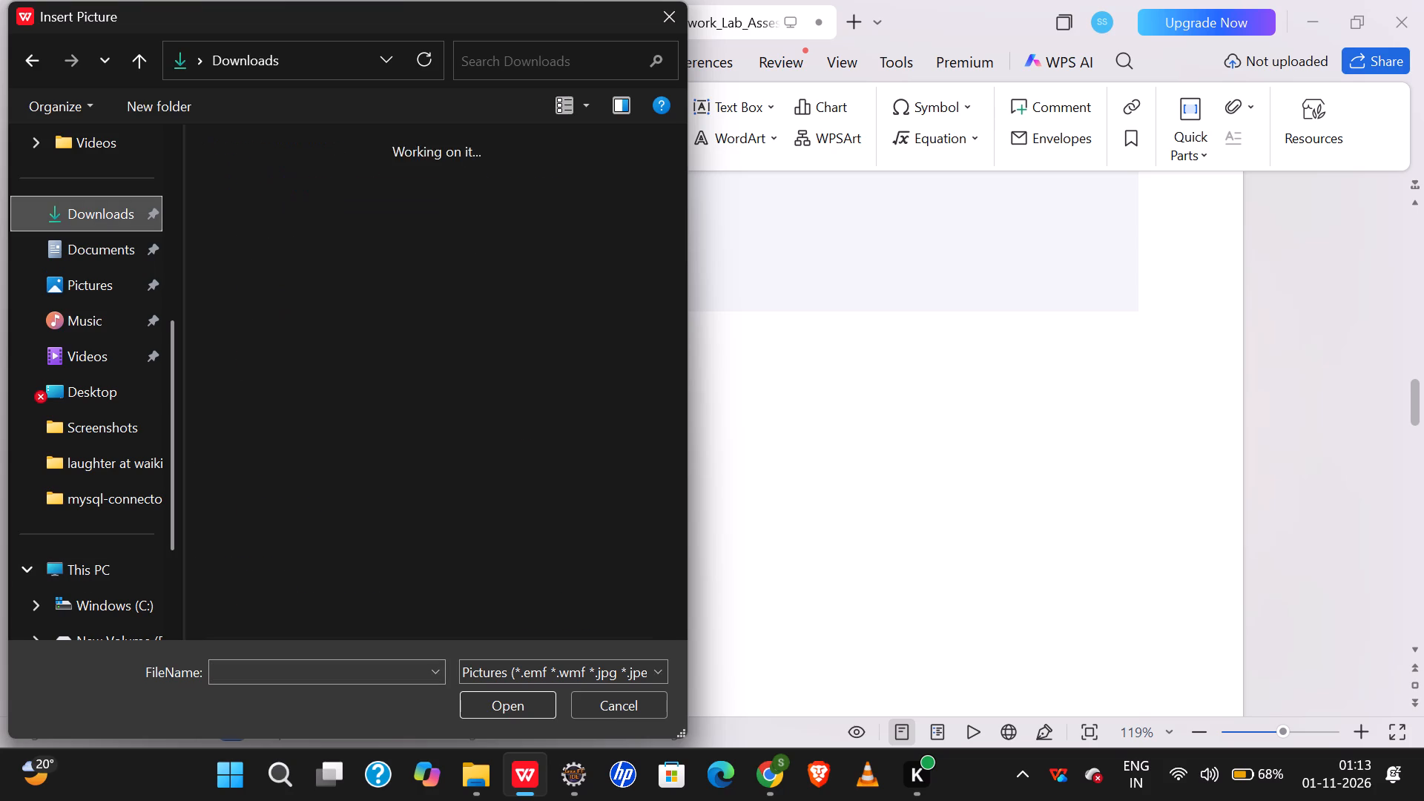
{"action": "left_click", "coordinate": [326, 185]}
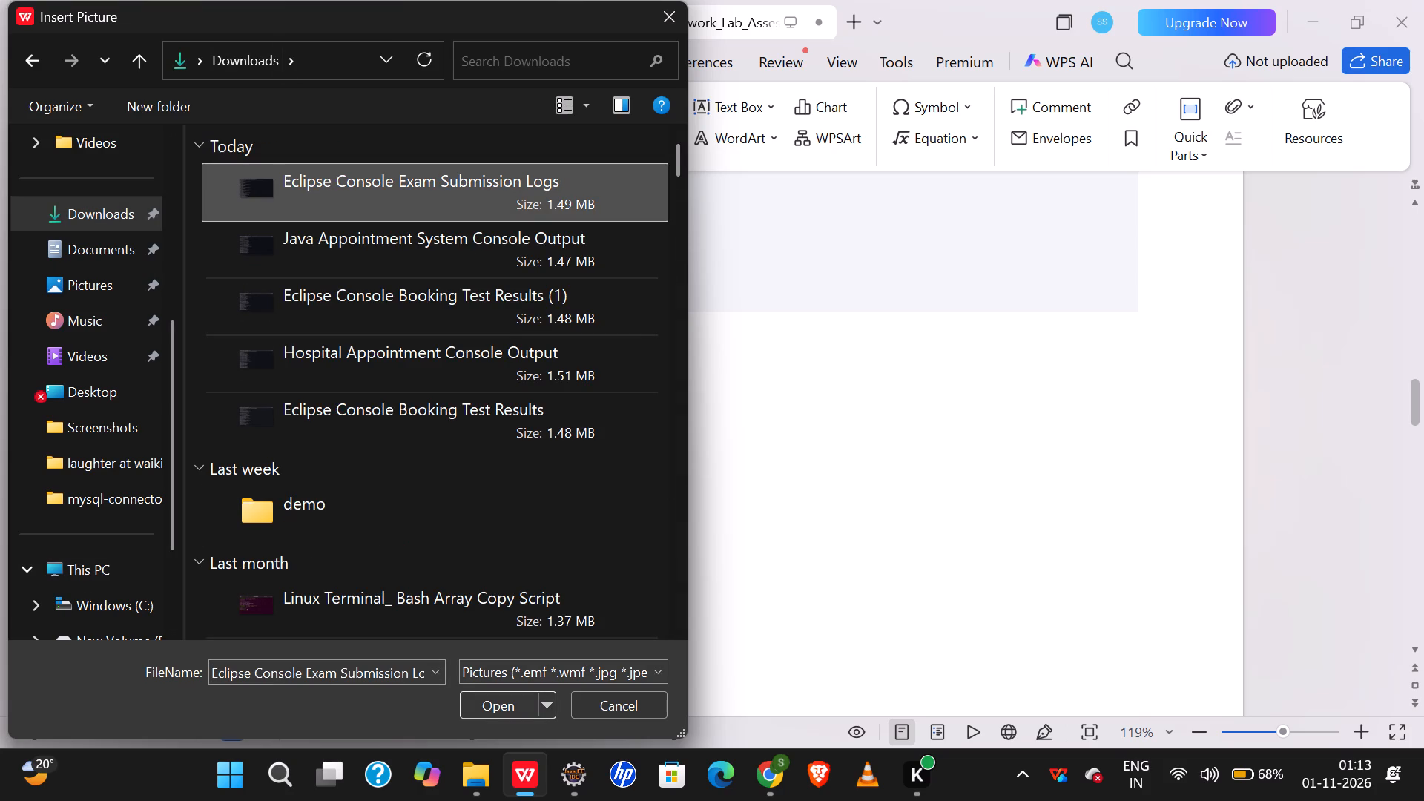
{"action": "left_click", "coordinate": [495, 706]}
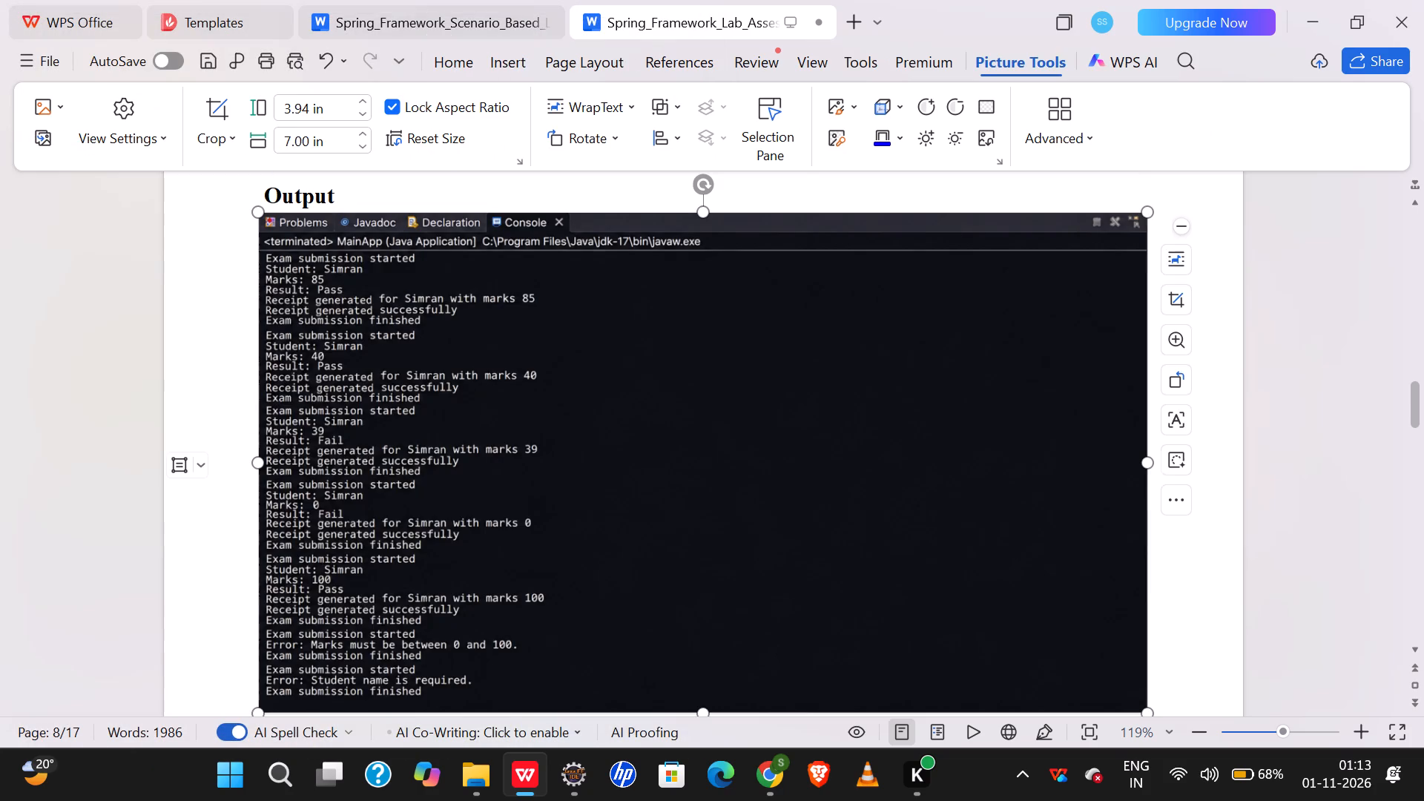
Crop the Eclipse tab bar and terminated line off the top of Scenario 3's output picture, leaving it about 3.63 in high.
{"action": "left_click", "coordinate": [220, 120]}
{"action": "left_click_drag", "start_coordinate": [704, 215], "coordinate": [705, 253]}
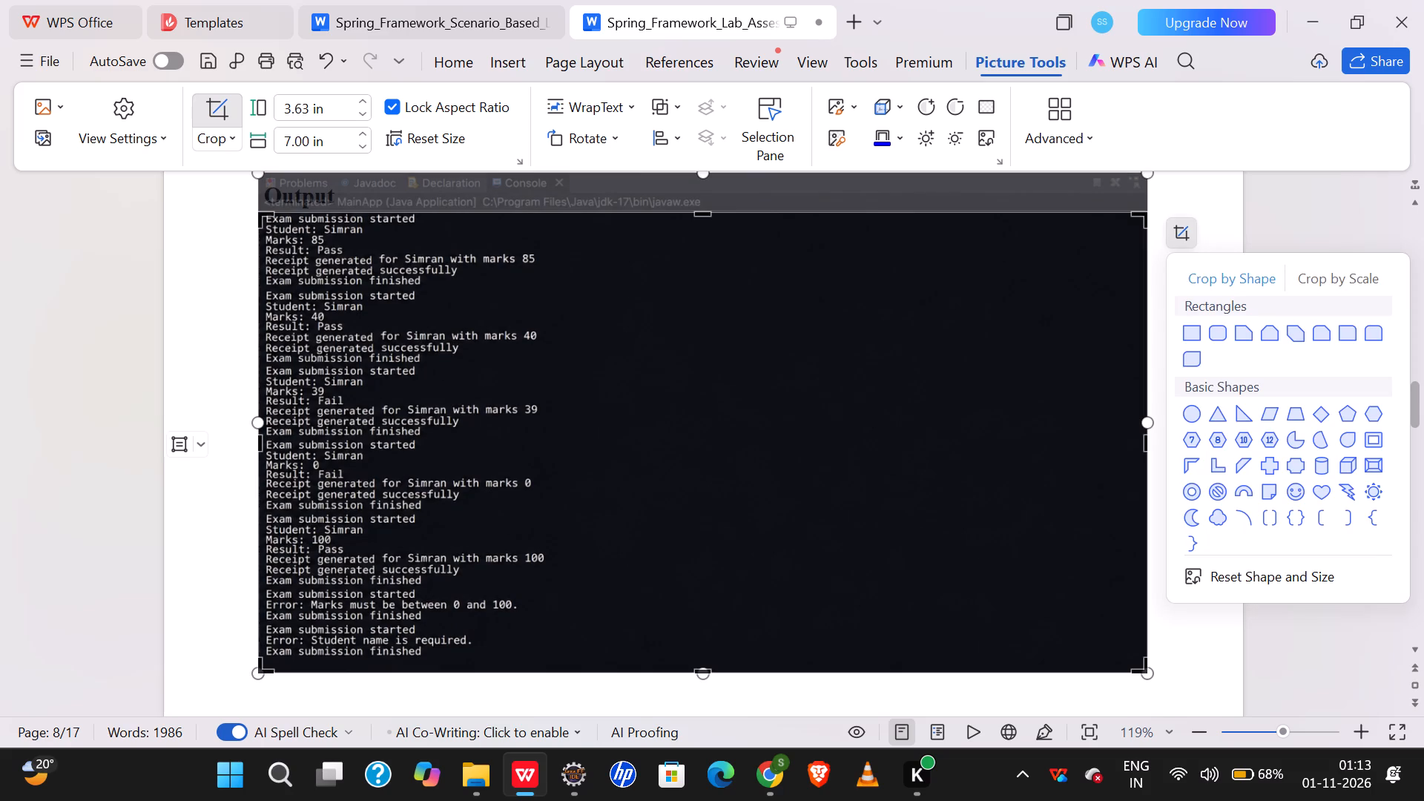
{"action": "left_click", "coordinate": [205, 375]}
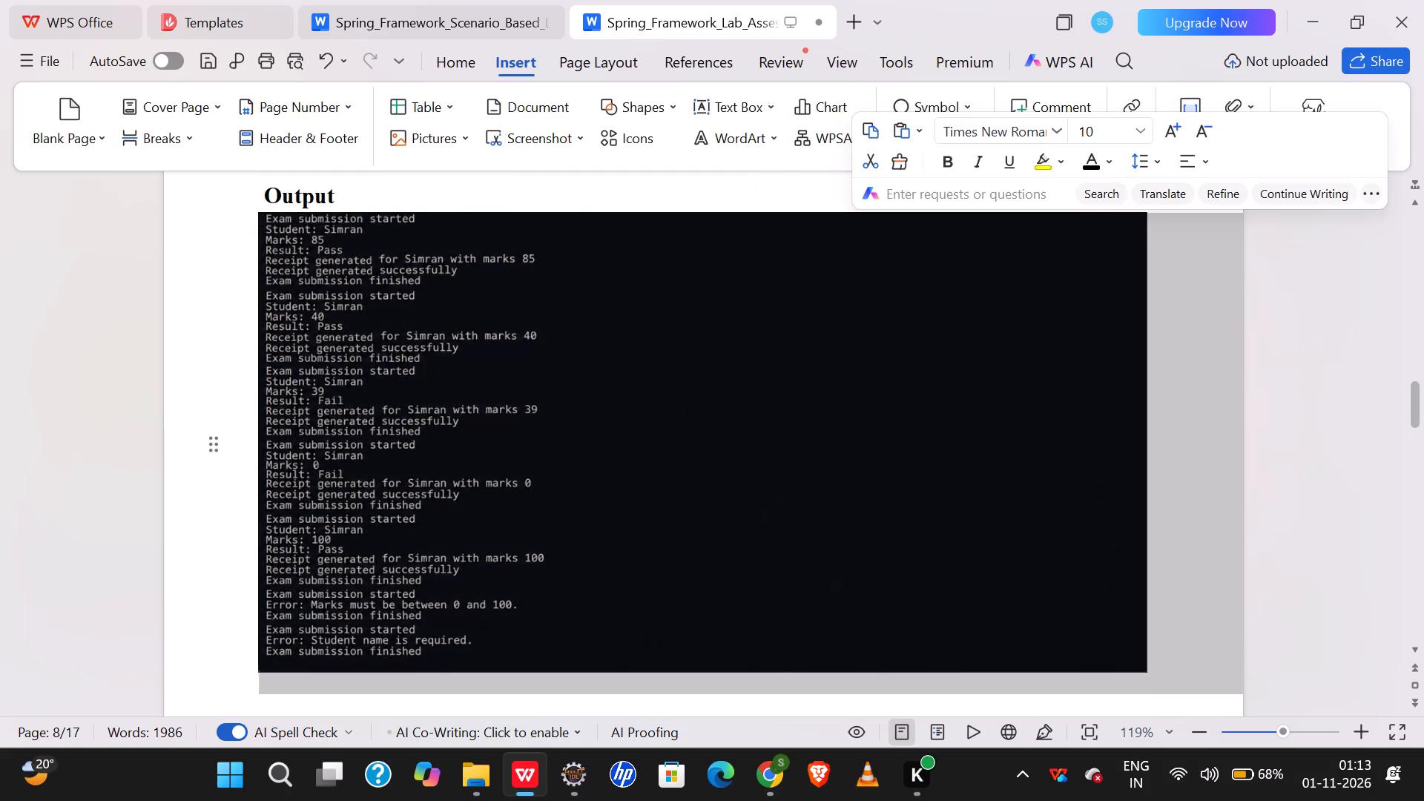
Resize Scenario 3's cropped output picture to about 4.99 in wide and 2.87 in high.
{"action": "left_click", "coordinate": [915, 455]}
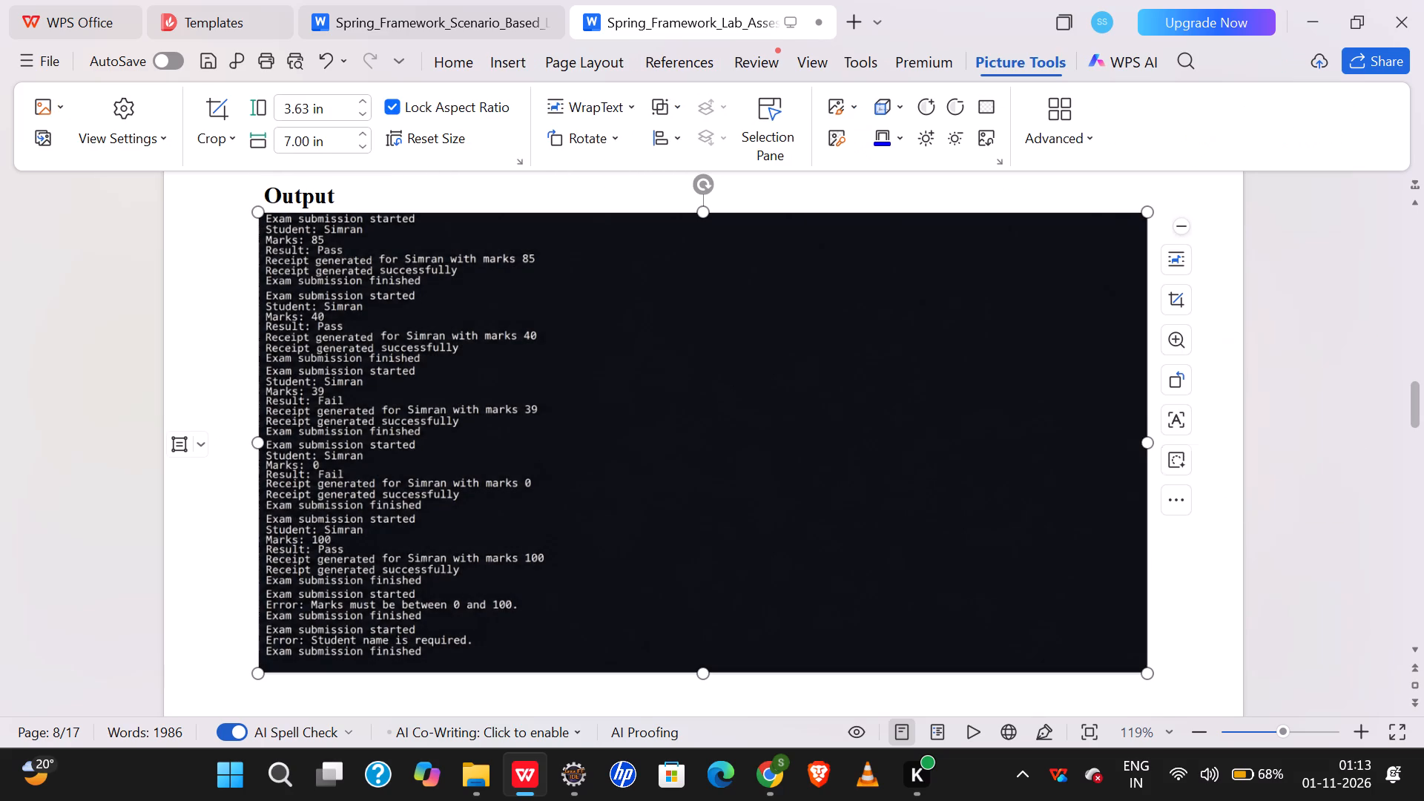
{"action": "left_click_drag", "start_coordinate": [1142, 443], "coordinate": [836, 422]}
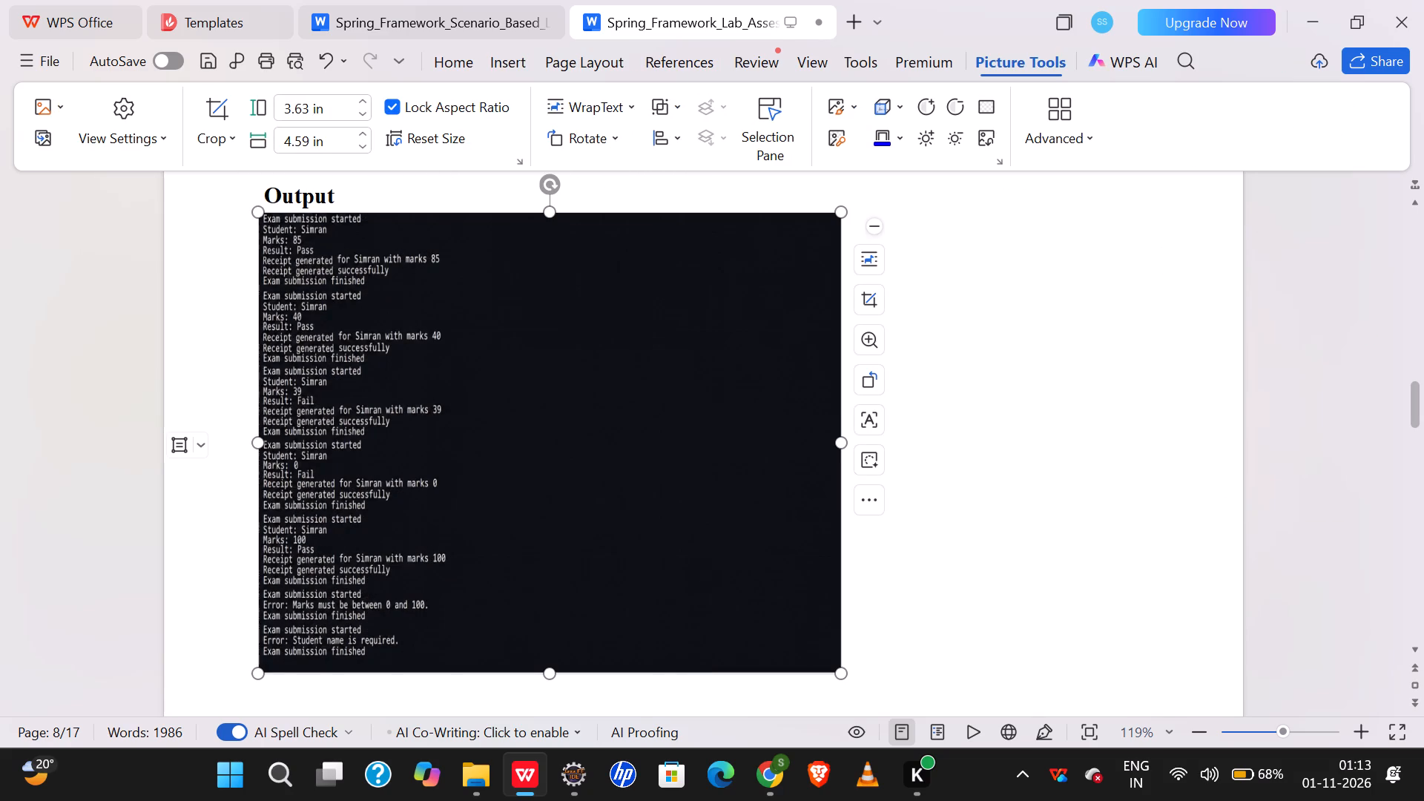
{"action": "left_click_drag", "start_coordinate": [549, 673], "coordinate": [552, 613]}
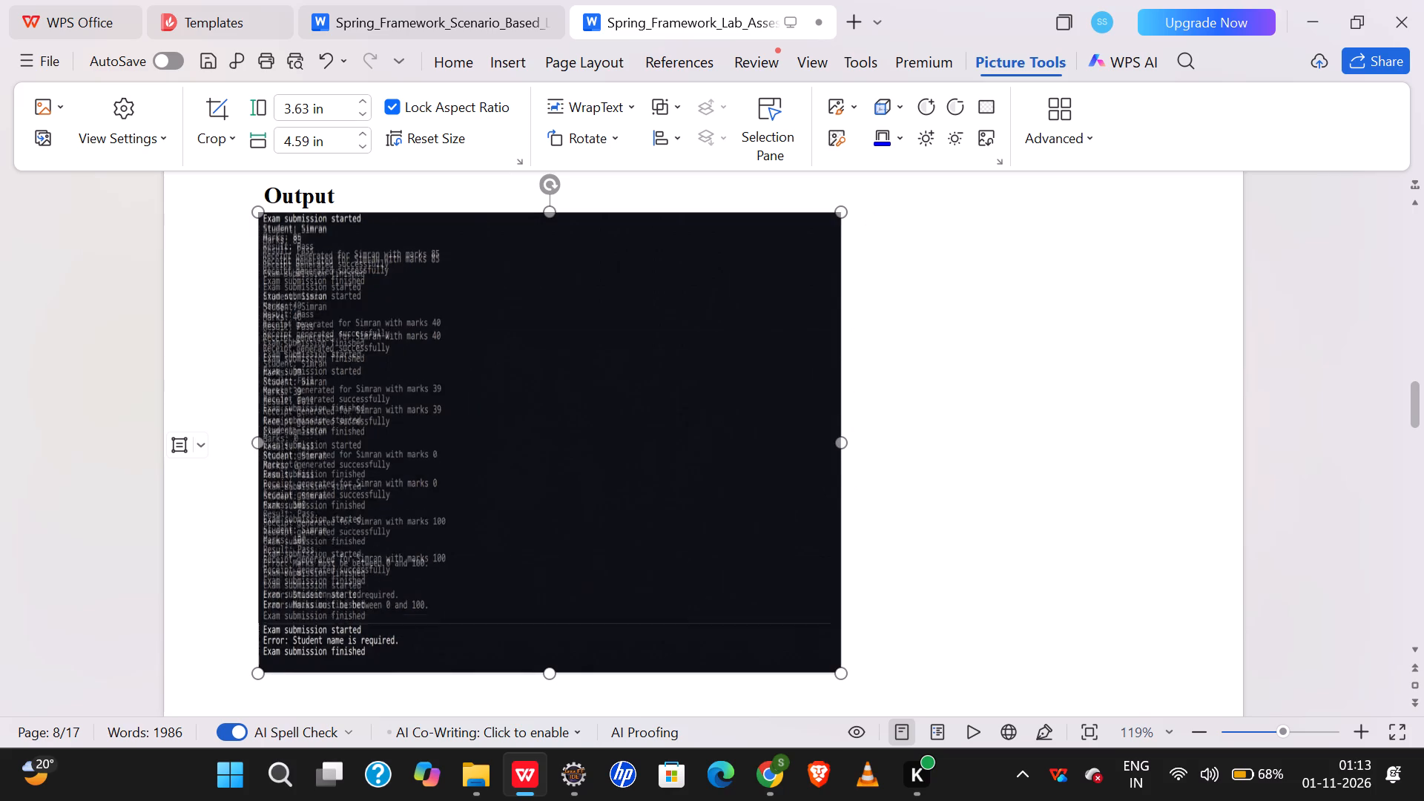
{"action": "left_click_drag", "start_coordinate": [552, 613], "coordinate": [557, 578]}
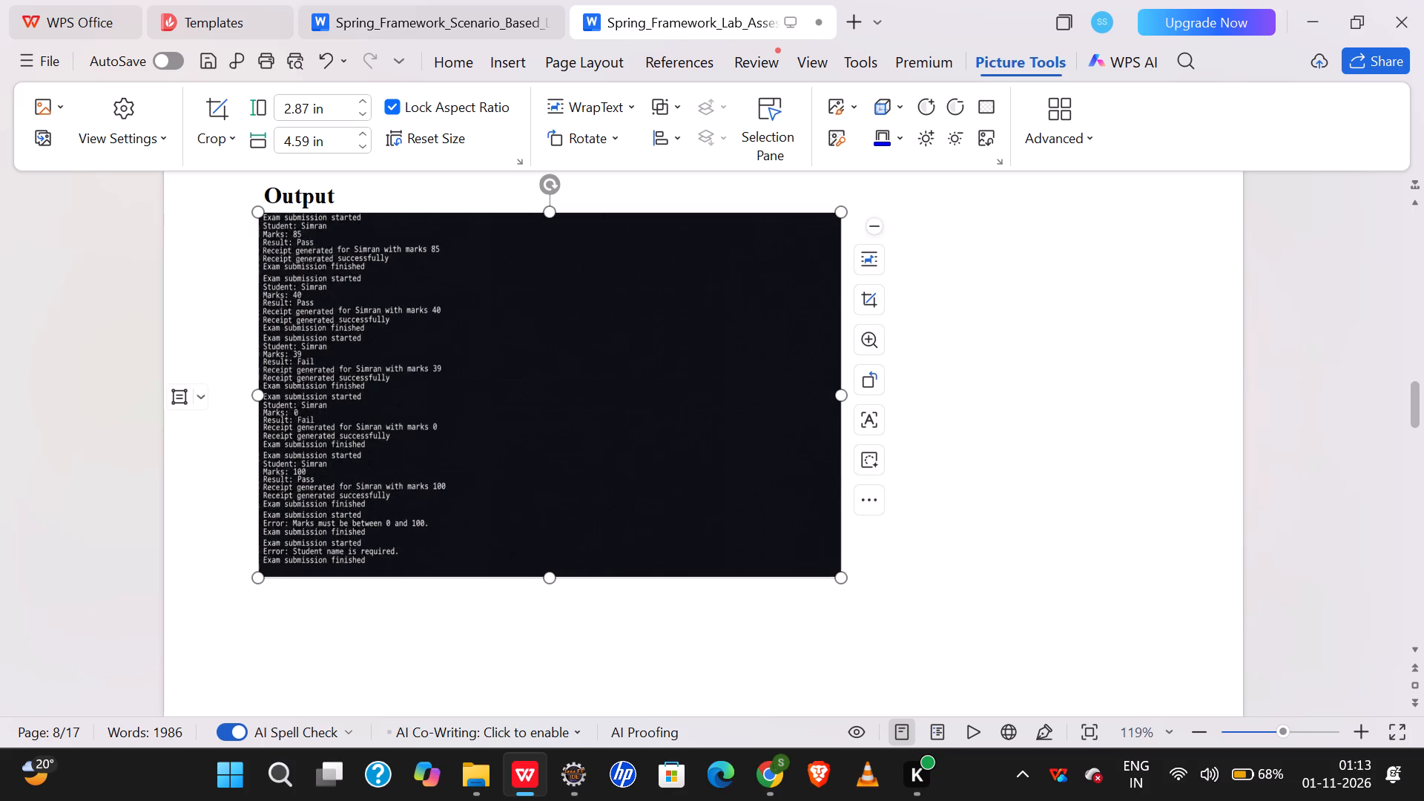
{"action": "left_click_drag", "start_coordinate": [837, 396], "coordinate": [857, 396]}
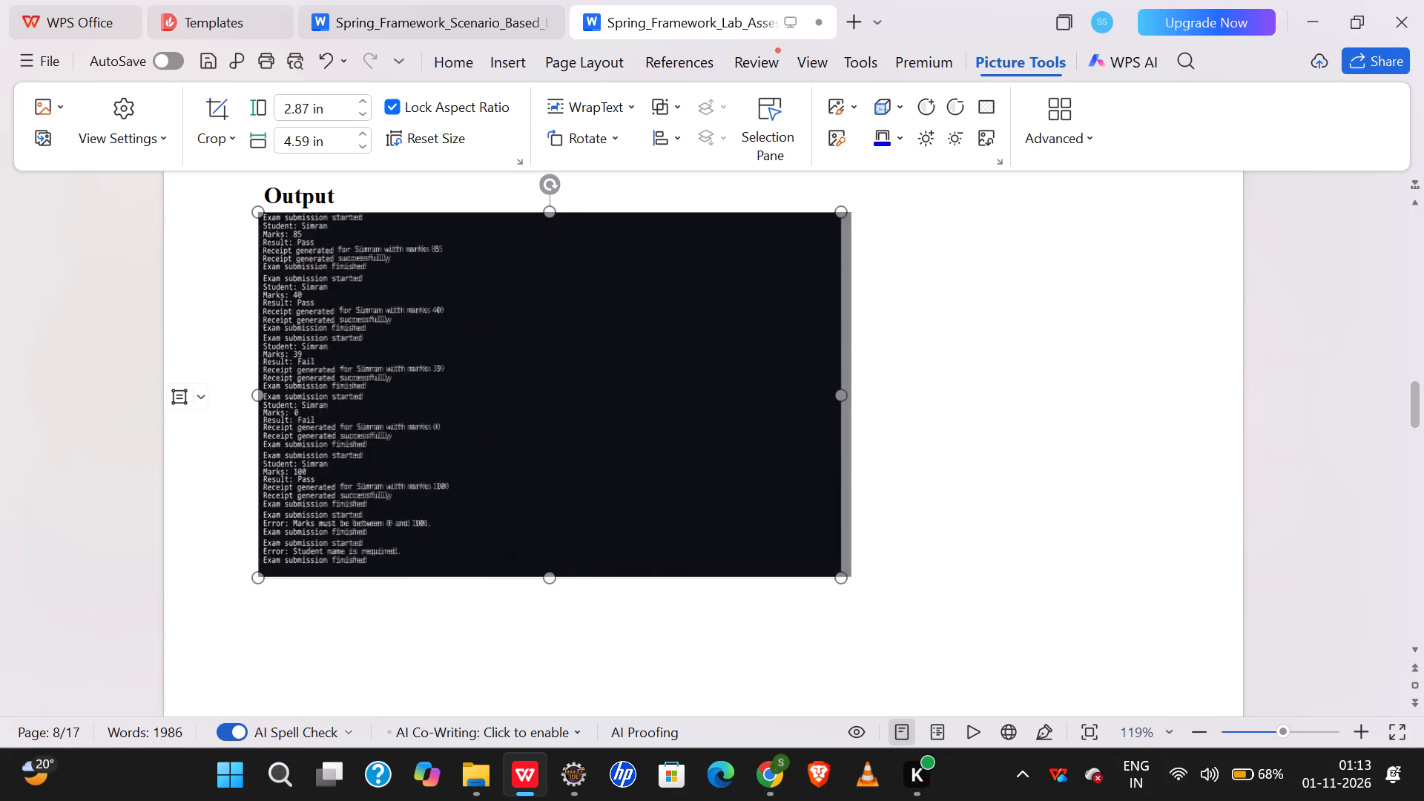
{"action": "left_click_drag", "start_coordinate": [857, 396], "coordinate": [889, 396]}
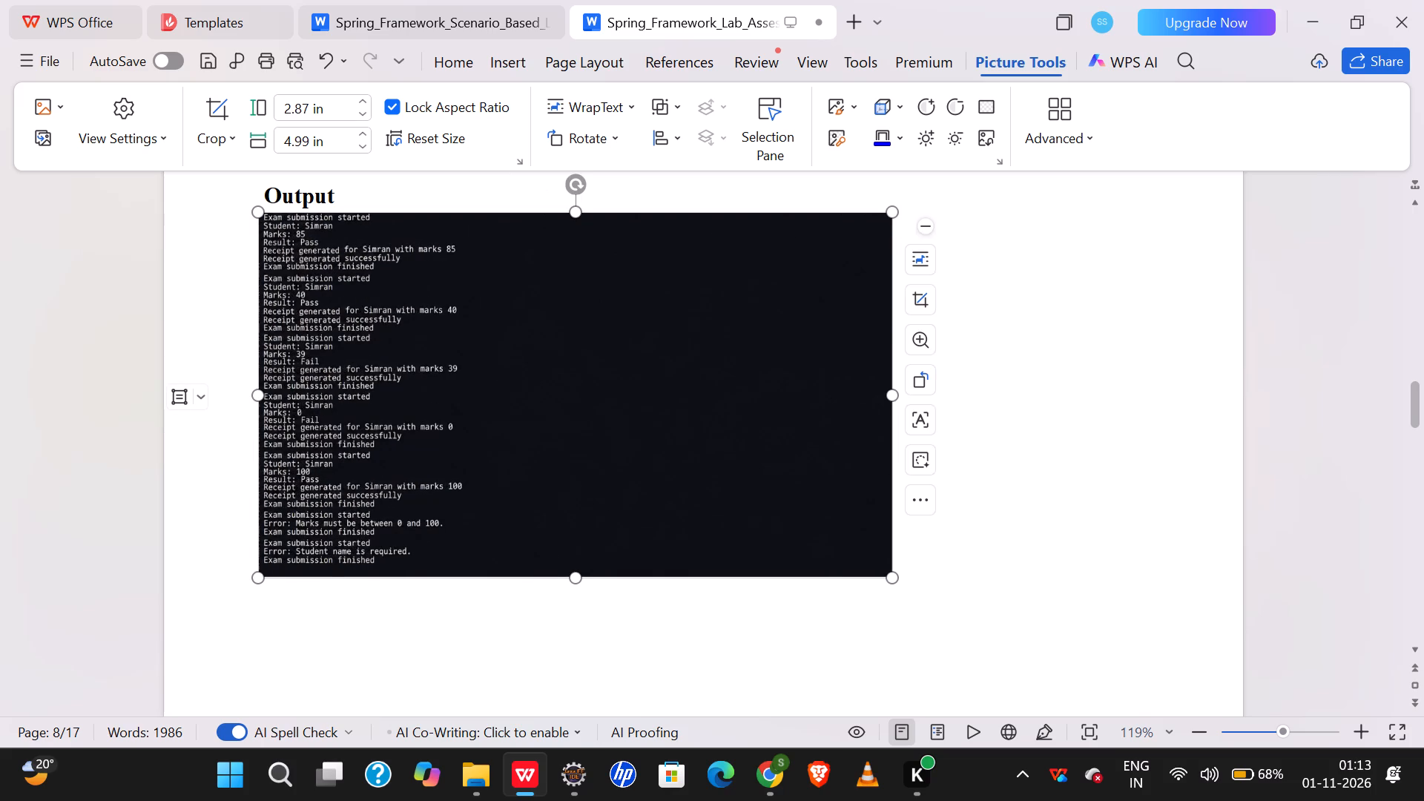
{"action": "left_click", "coordinate": [556, 618]}
Delete the Requirements paragraph under the Scenario 4: Banking Transaction Processing System heading.
{"action": "scroll", "coordinate": [556, 618], "scroll_direction": "up", "scroll_amount": 1}
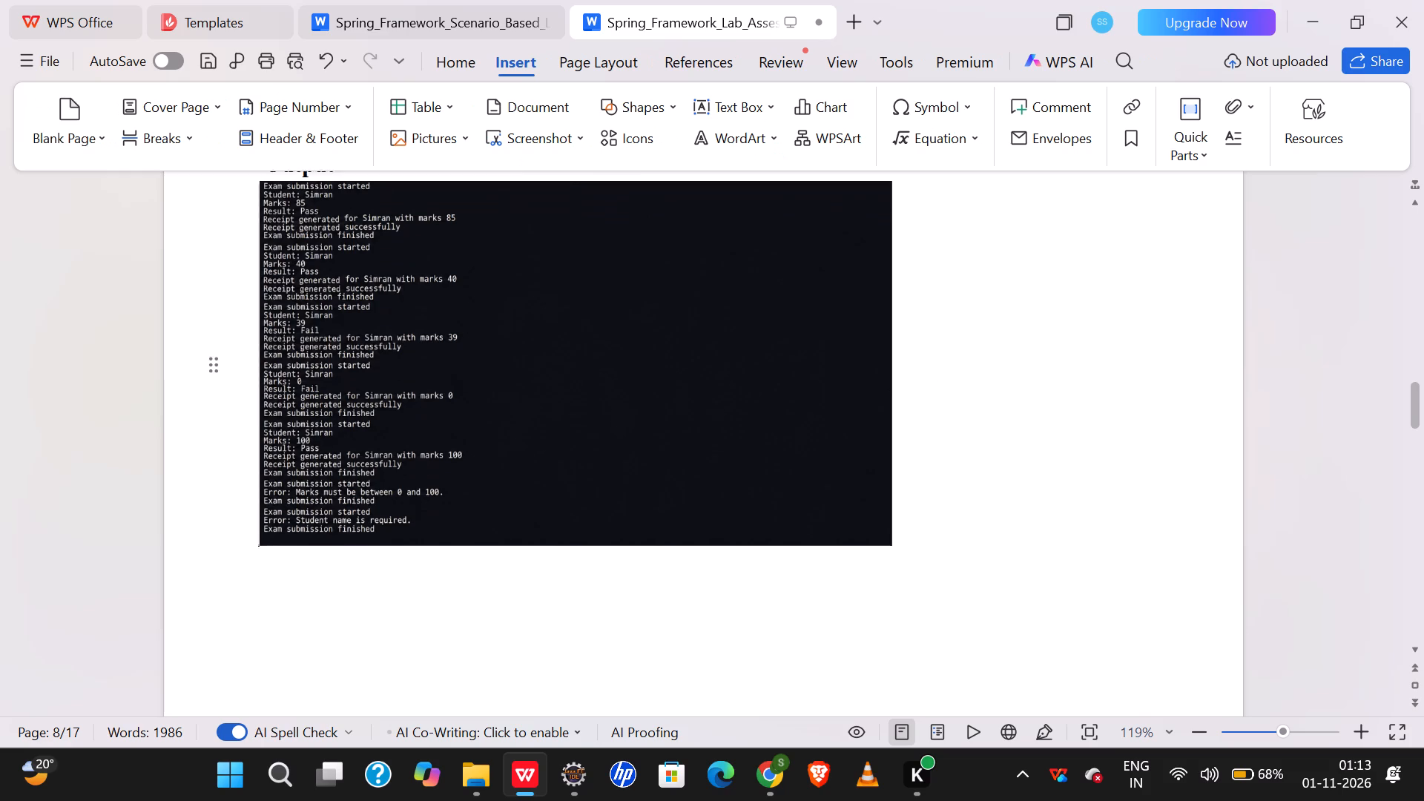
{"action": "scroll", "coordinate": [556, 618], "scroll_direction": "up", "scroll_amount": 6}
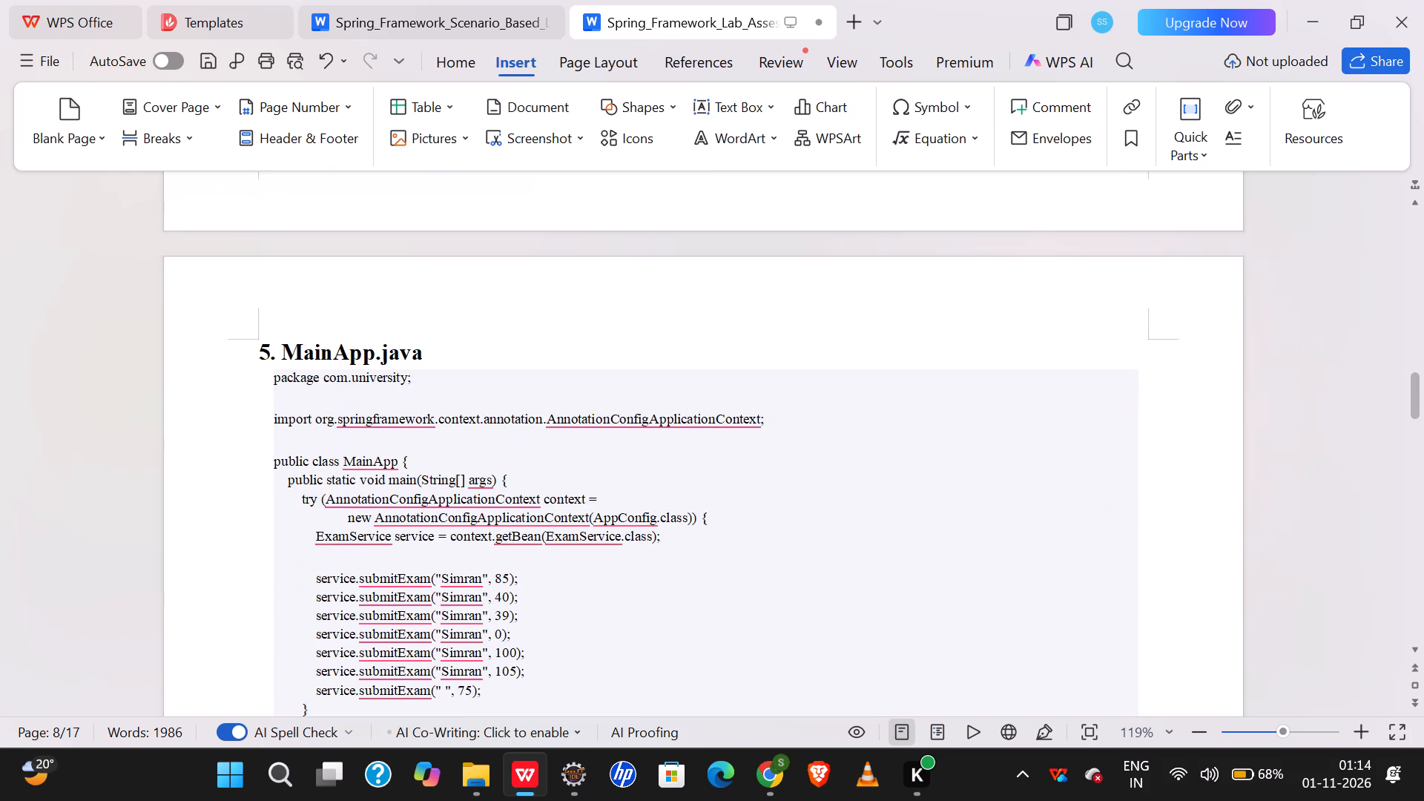
{"action": "scroll", "coordinate": [556, 618], "scroll_direction": "down", "scroll_amount": 3}
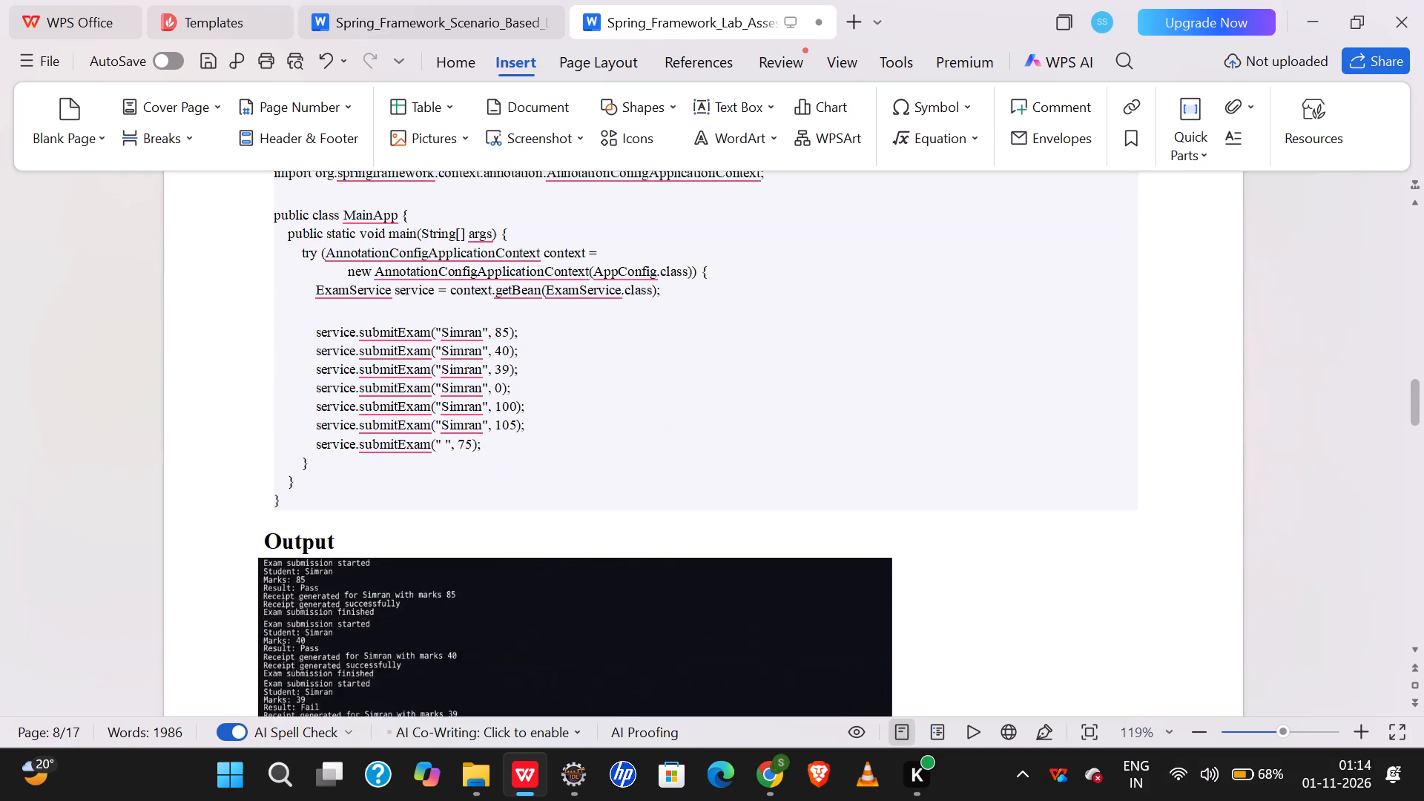
{"action": "scroll", "coordinate": [556, 618], "scroll_direction": "down", "scroll_amount": 4}
{"action": "scroll", "coordinate": [556, 618], "scroll_direction": "up", "scroll_amount": 1}
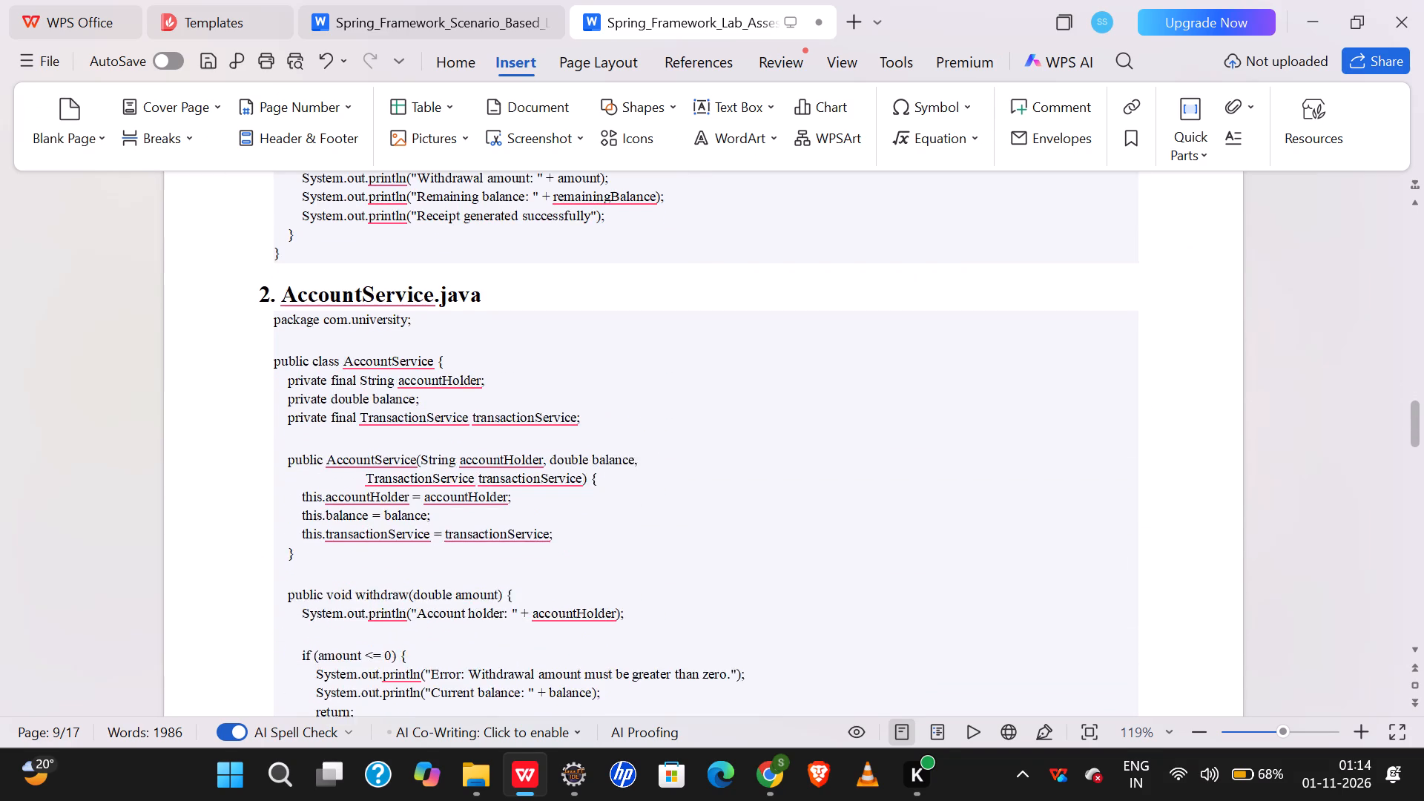
{"action": "scroll", "coordinate": [556, 618], "scroll_direction": "up", "scroll_amount": 5}
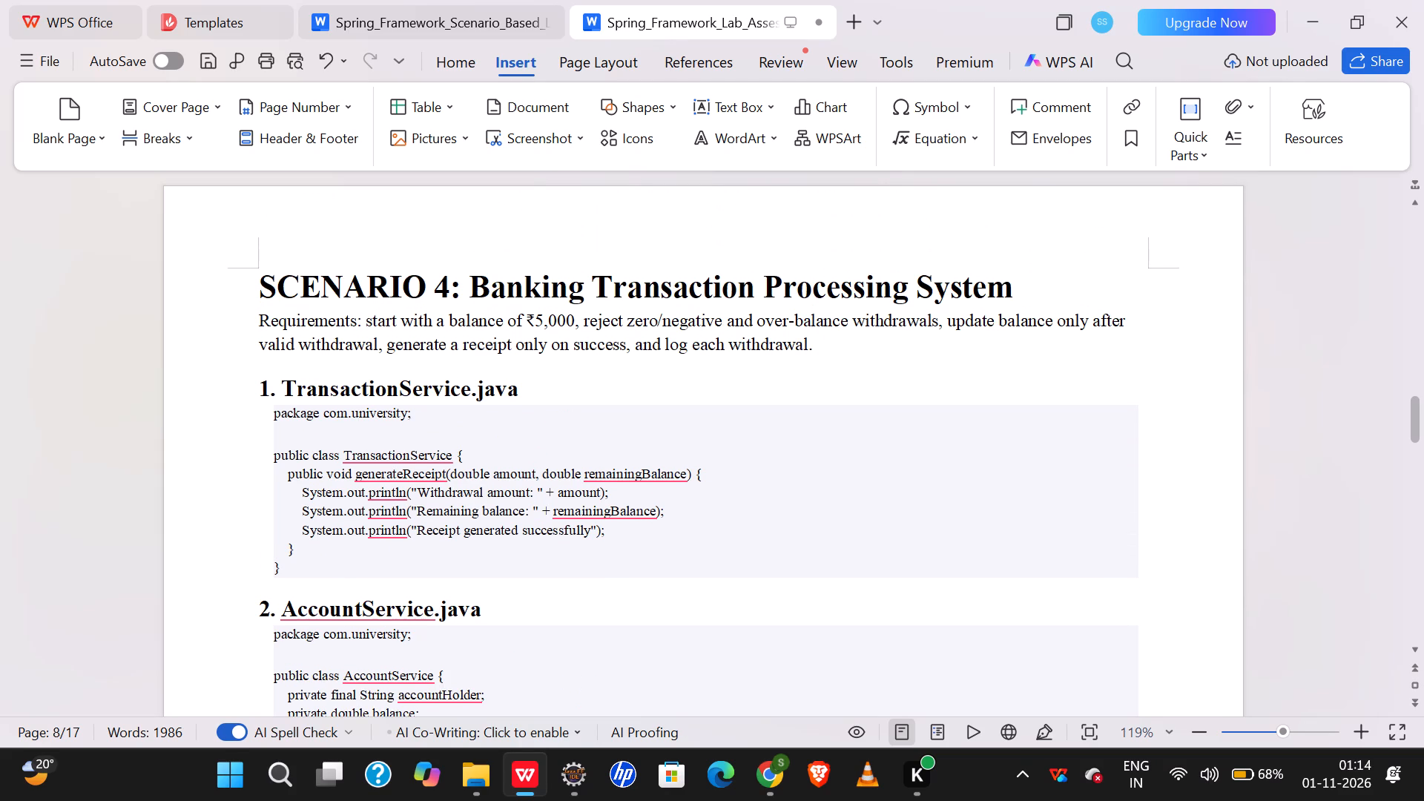
{"action": "left_click_drag", "start_coordinate": [254, 325], "coordinate": [706, 375]}
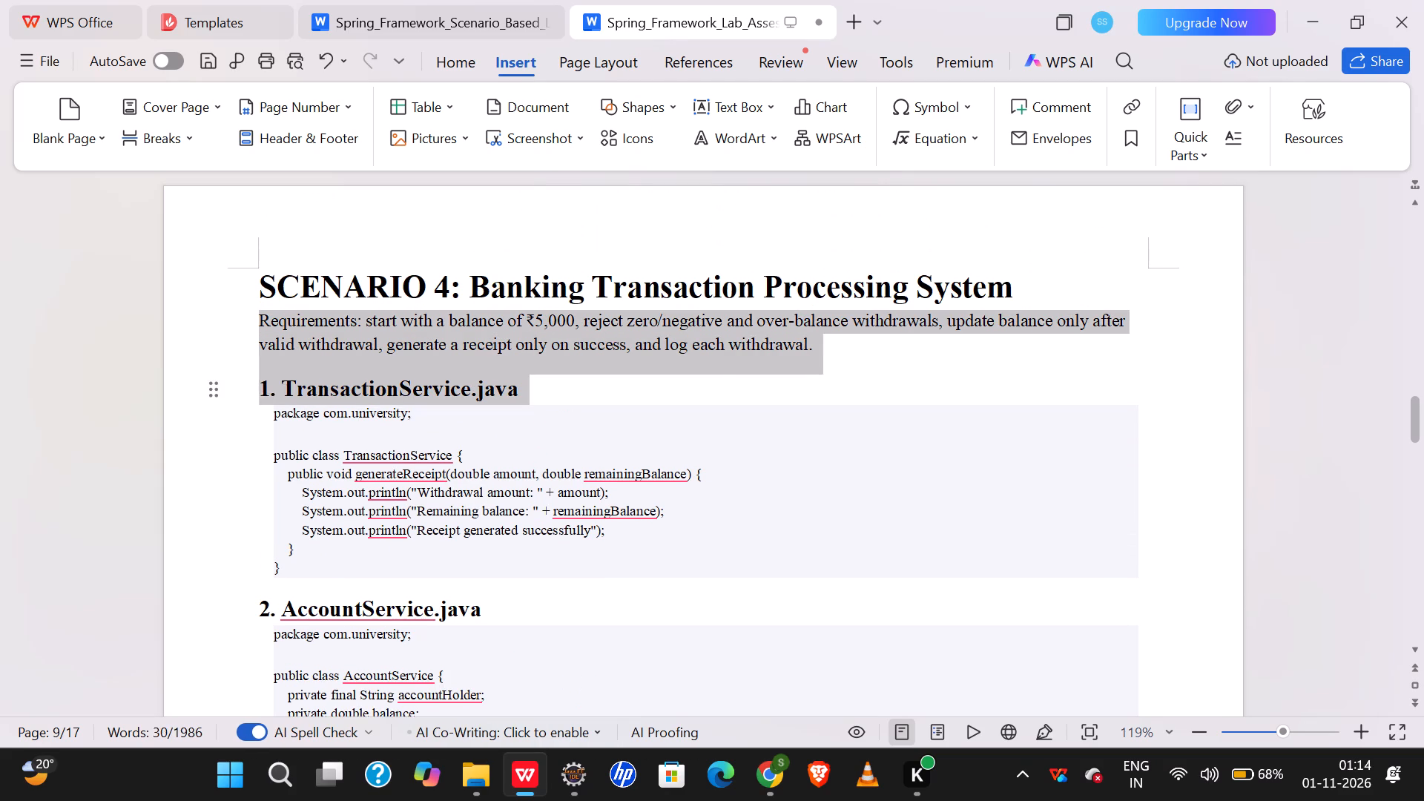
{"action": "left_click_drag", "start_coordinate": [706, 375], "coordinate": [826, 351]}
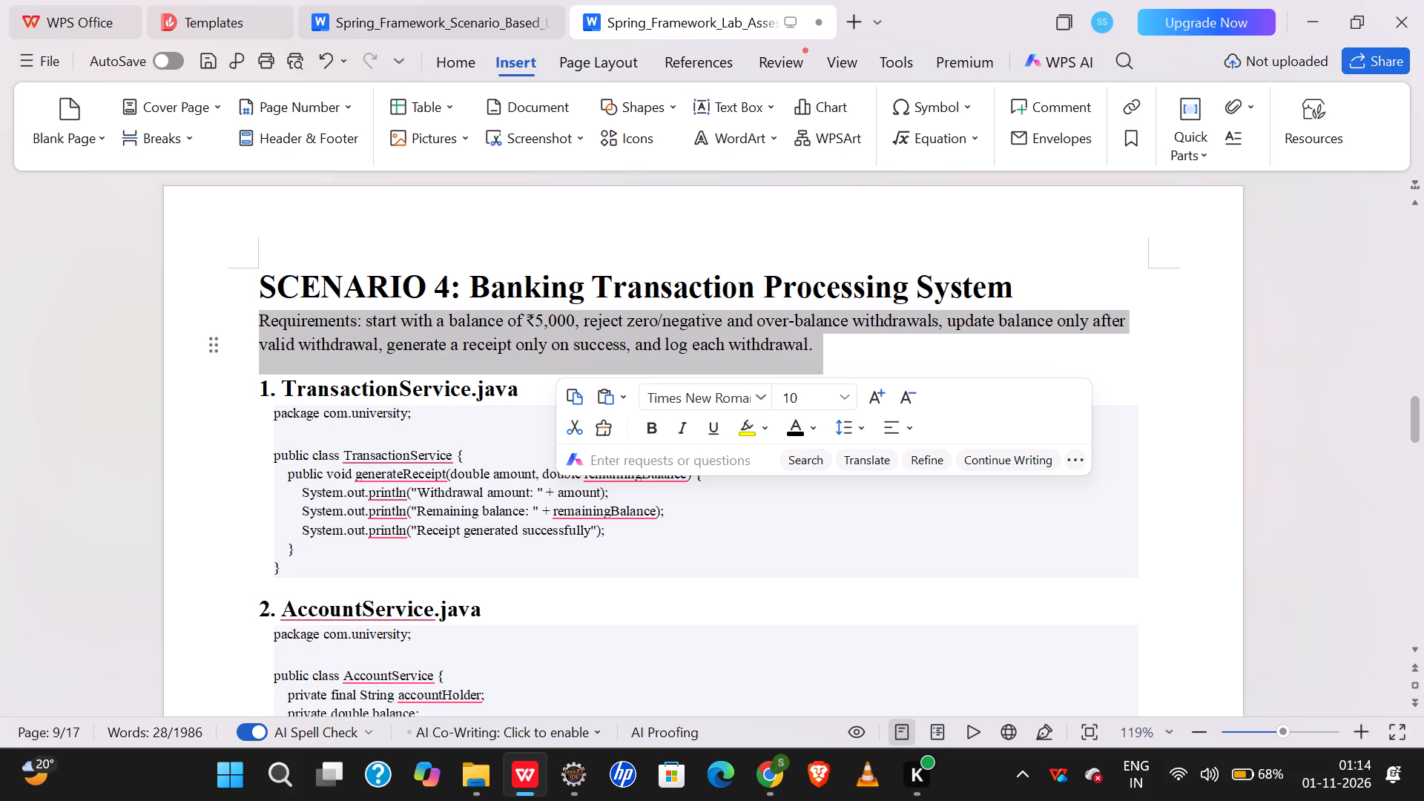
{"action": "key", "text": "Delete"}
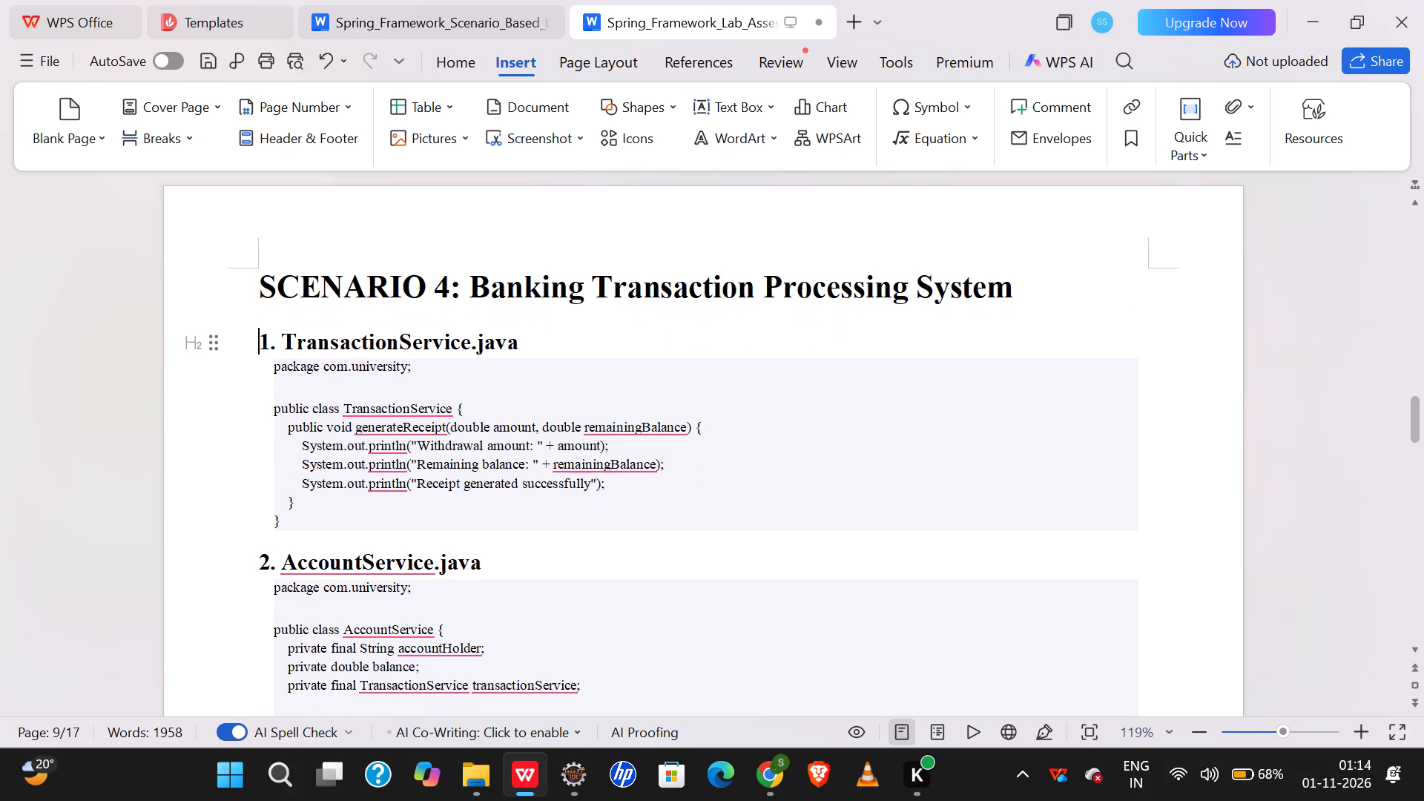
Copy all of Scenario 4's code, from the TransactionService.java heading through the end of MainApp.java.
{"action": "left_click_drag", "start_coordinate": [256, 340], "coordinate": [392, 624]}
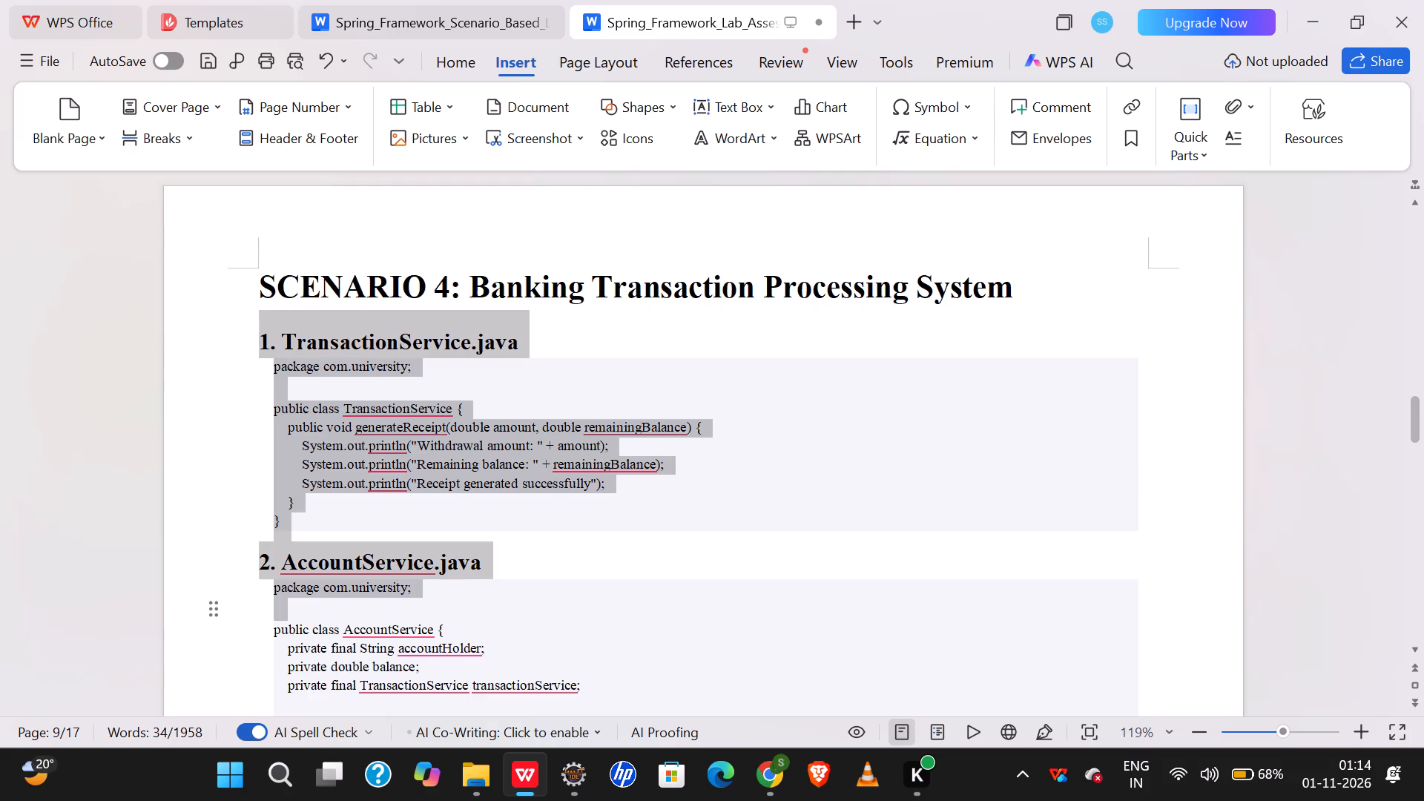
{"action": "left_click_drag", "start_coordinate": [392, 624], "coordinate": [421, 696]}
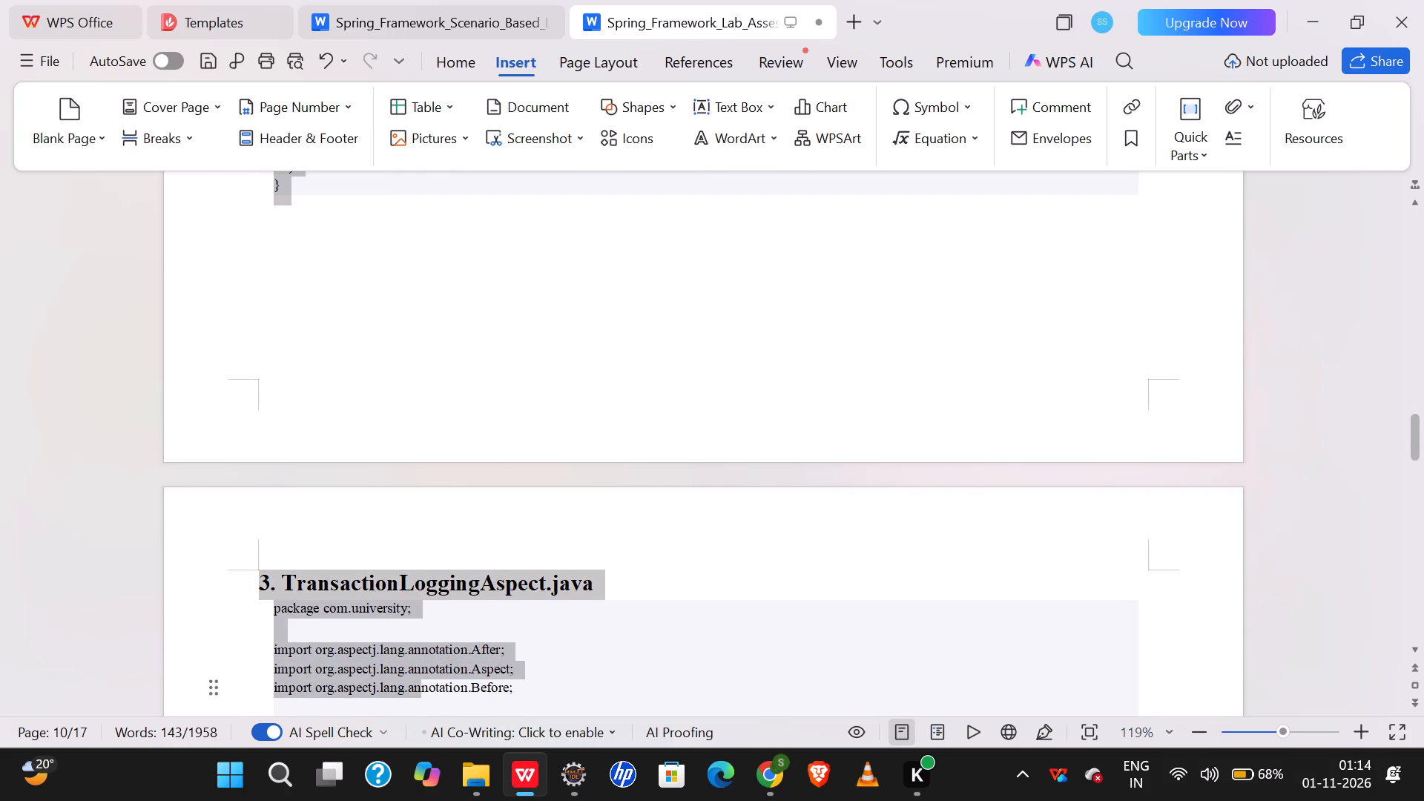
{"action": "left_click_drag", "start_coordinate": [421, 696], "coordinate": [422, 721]}
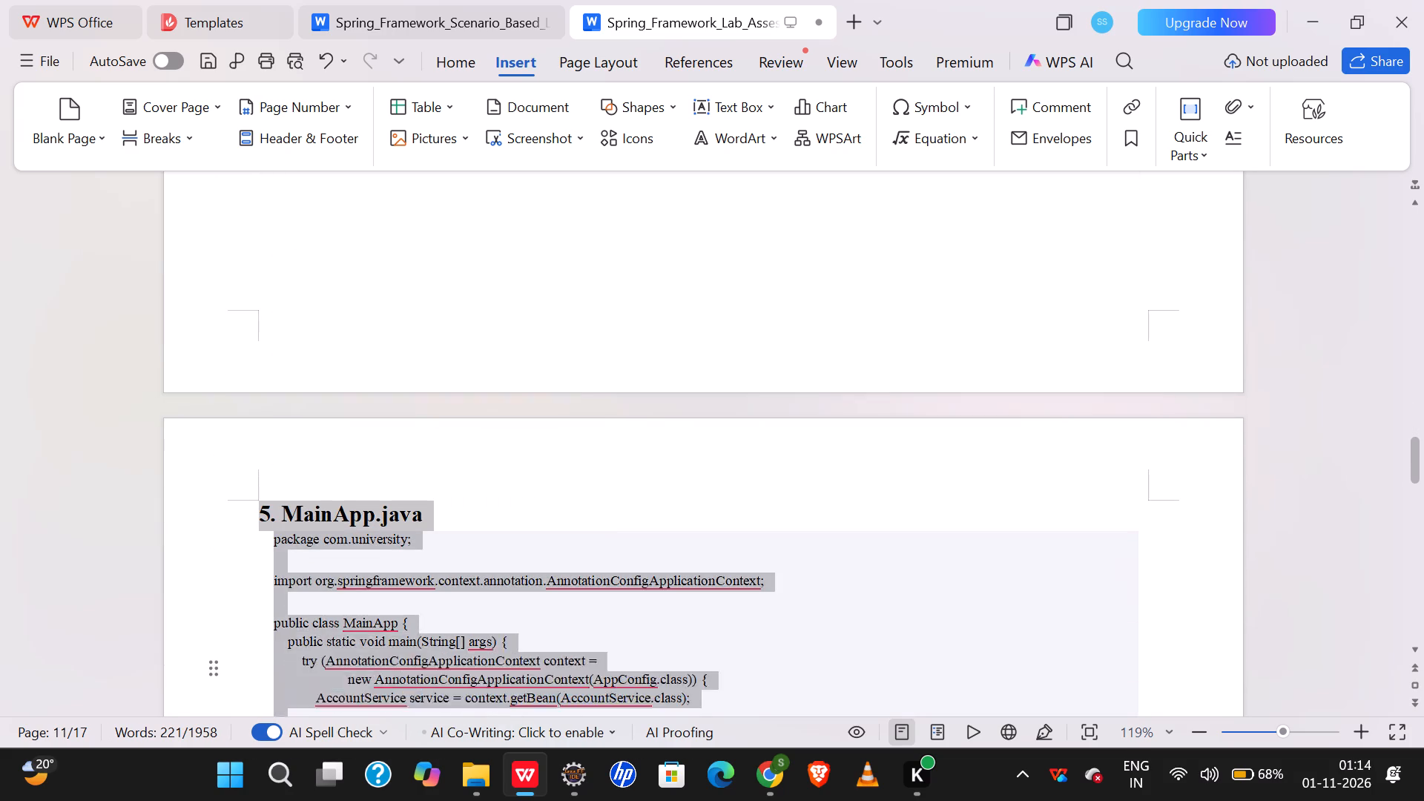
{"action": "left_click_drag", "start_coordinate": [422, 721], "coordinate": [418, 699]}
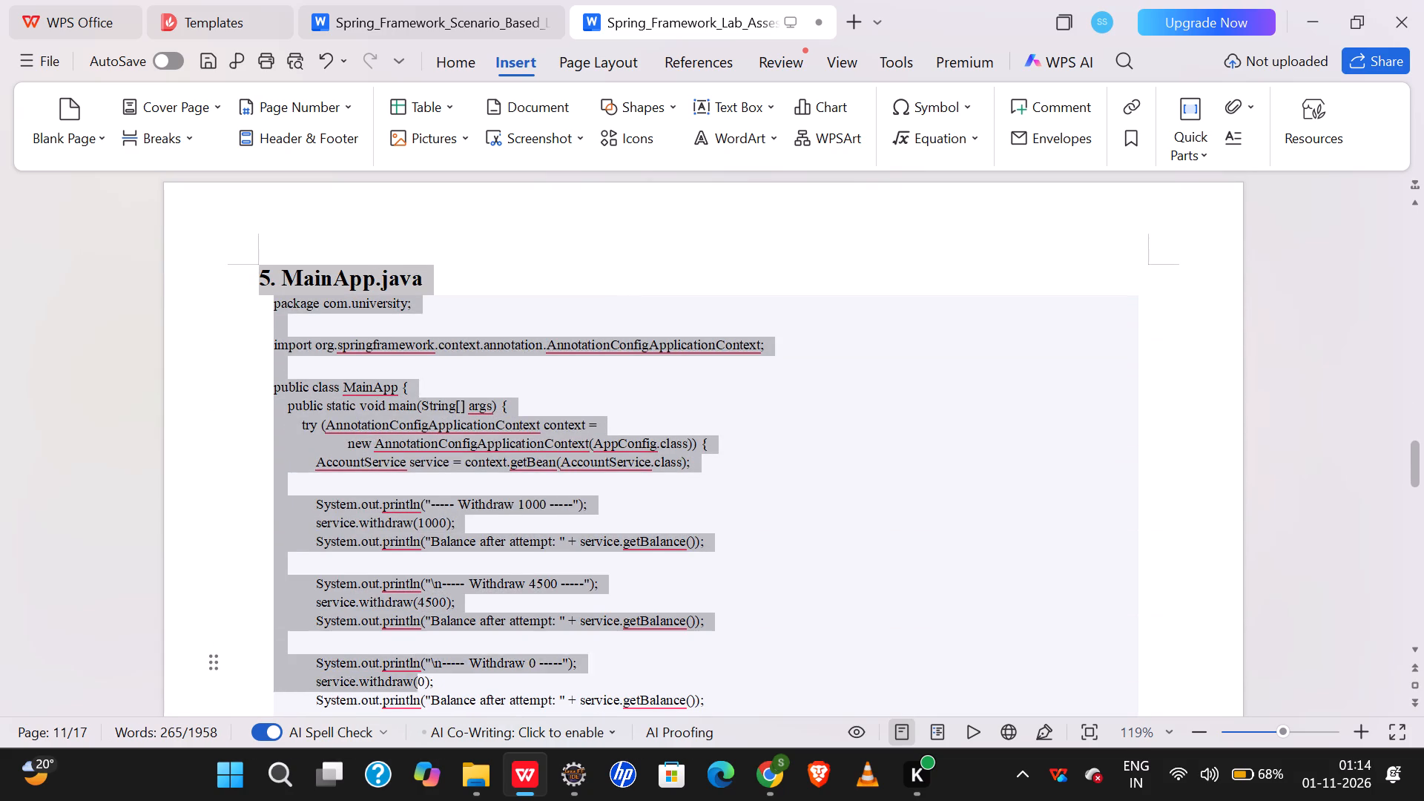
{"action": "left_click_drag", "start_coordinate": [418, 699], "coordinate": [415, 446]}
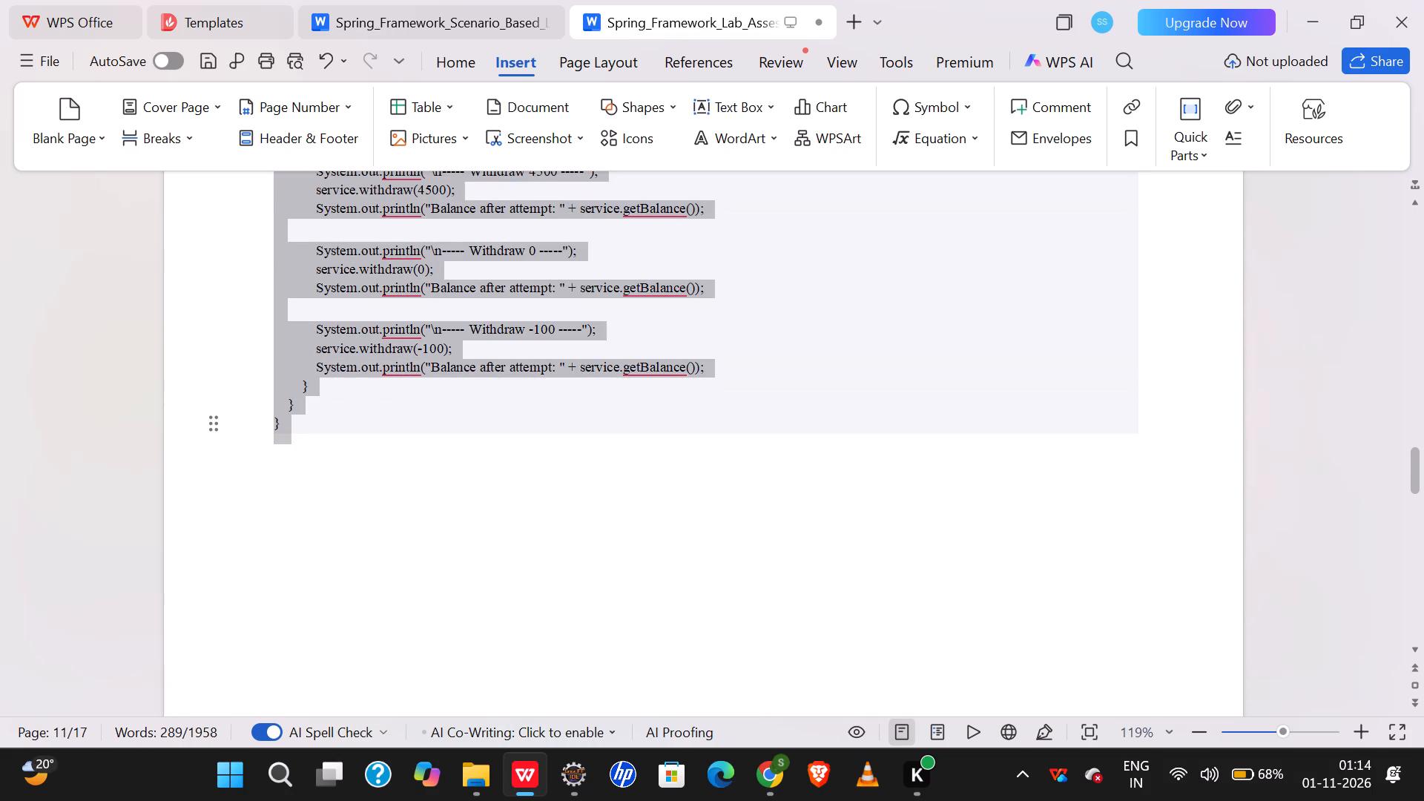
{"action": "left_click_drag", "start_coordinate": [415, 446], "coordinate": [413, 482]}
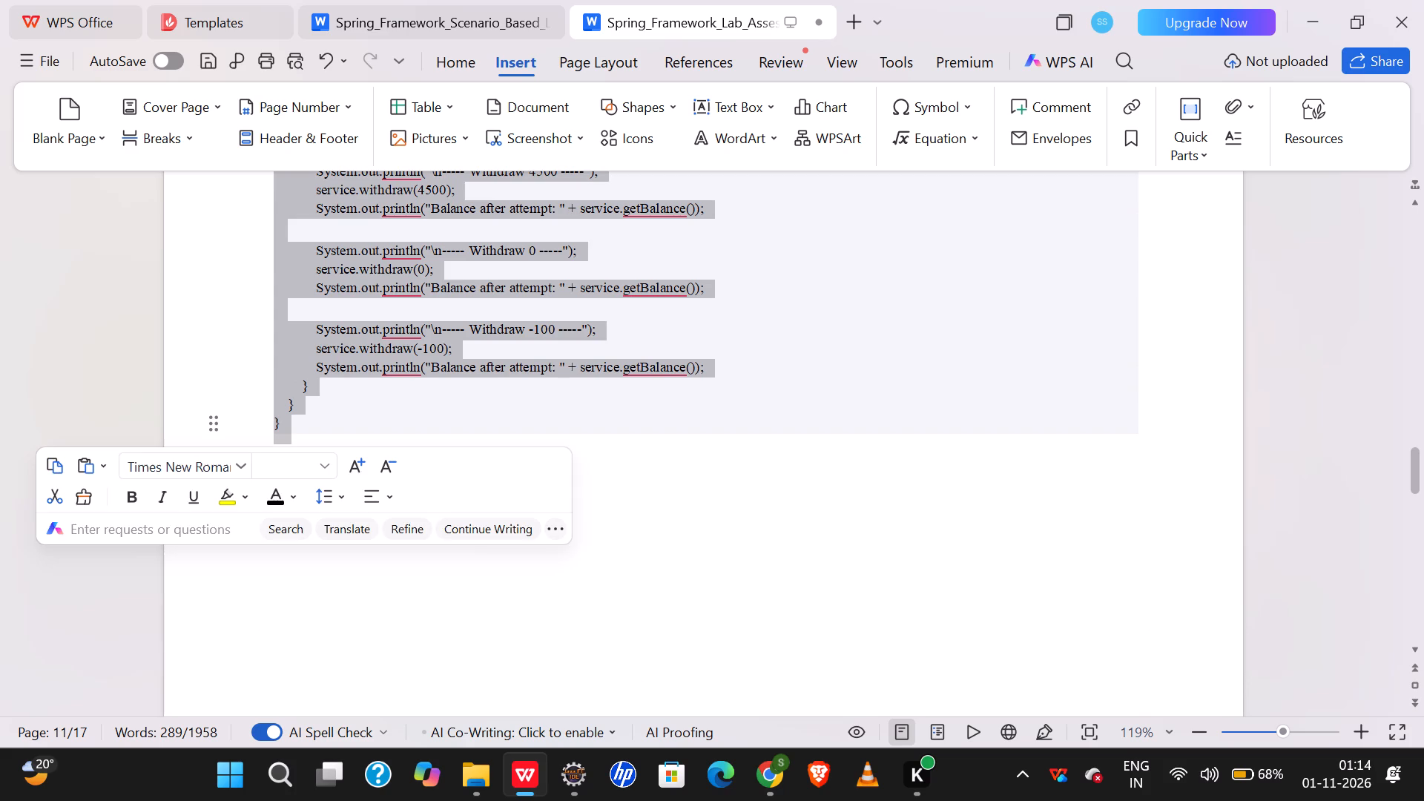
{"action": "key", "text": "ctrl+c"}
{"action": "left_click", "coordinate": [413, 482]}
Look over the end of Scenario 4's MainApp.java code and the start of its Expected Output section.
{"action": "scroll", "coordinate": [413, 482], "scroll_direction": "down", "scroll_amount": 4}
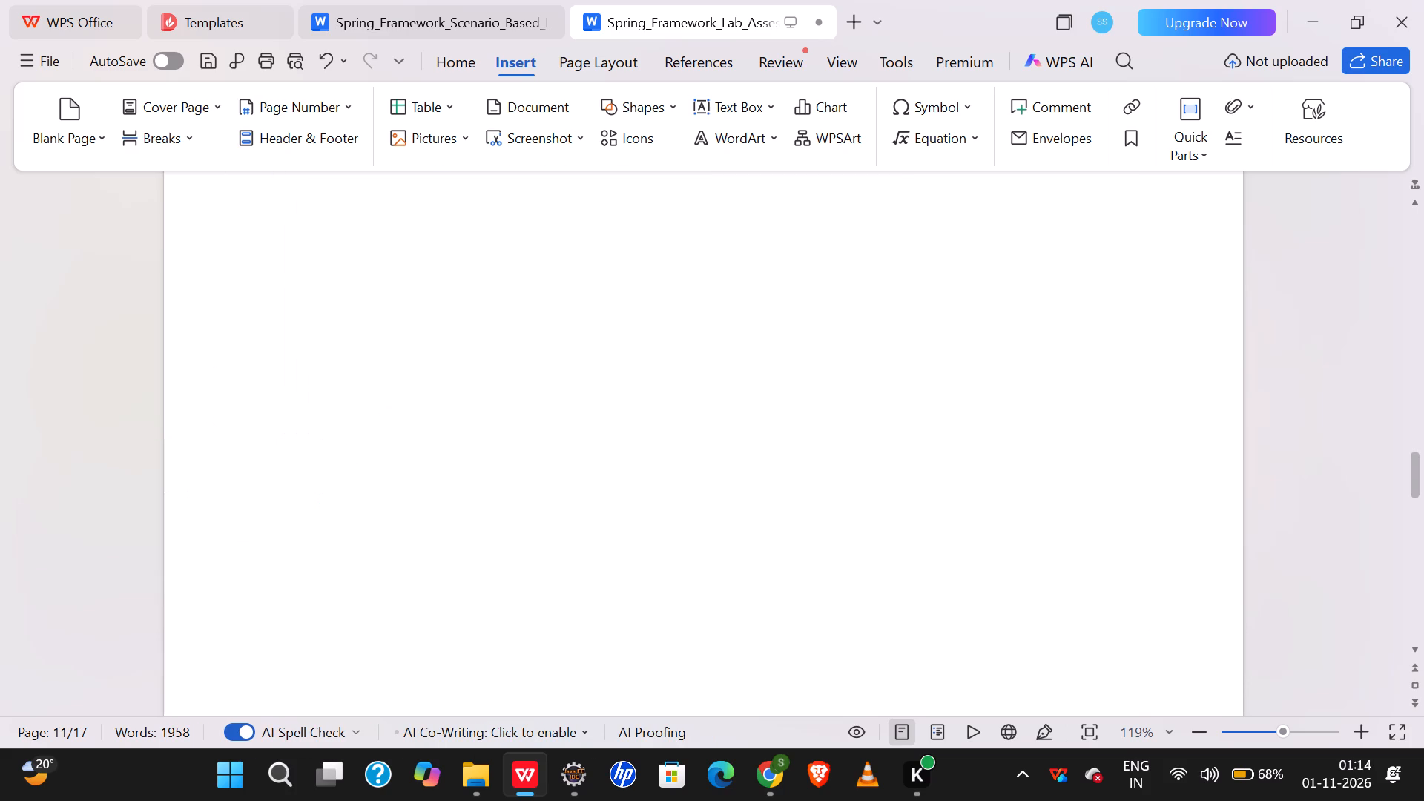
{"action": "scroll", "coordinate": [413, 482], "scroll_direction": "down", "scroll_amount": 2}
{"action": "scroll", "coordinate": [413, 482], "scroll_direction": "up", "scroll_amount": 1}
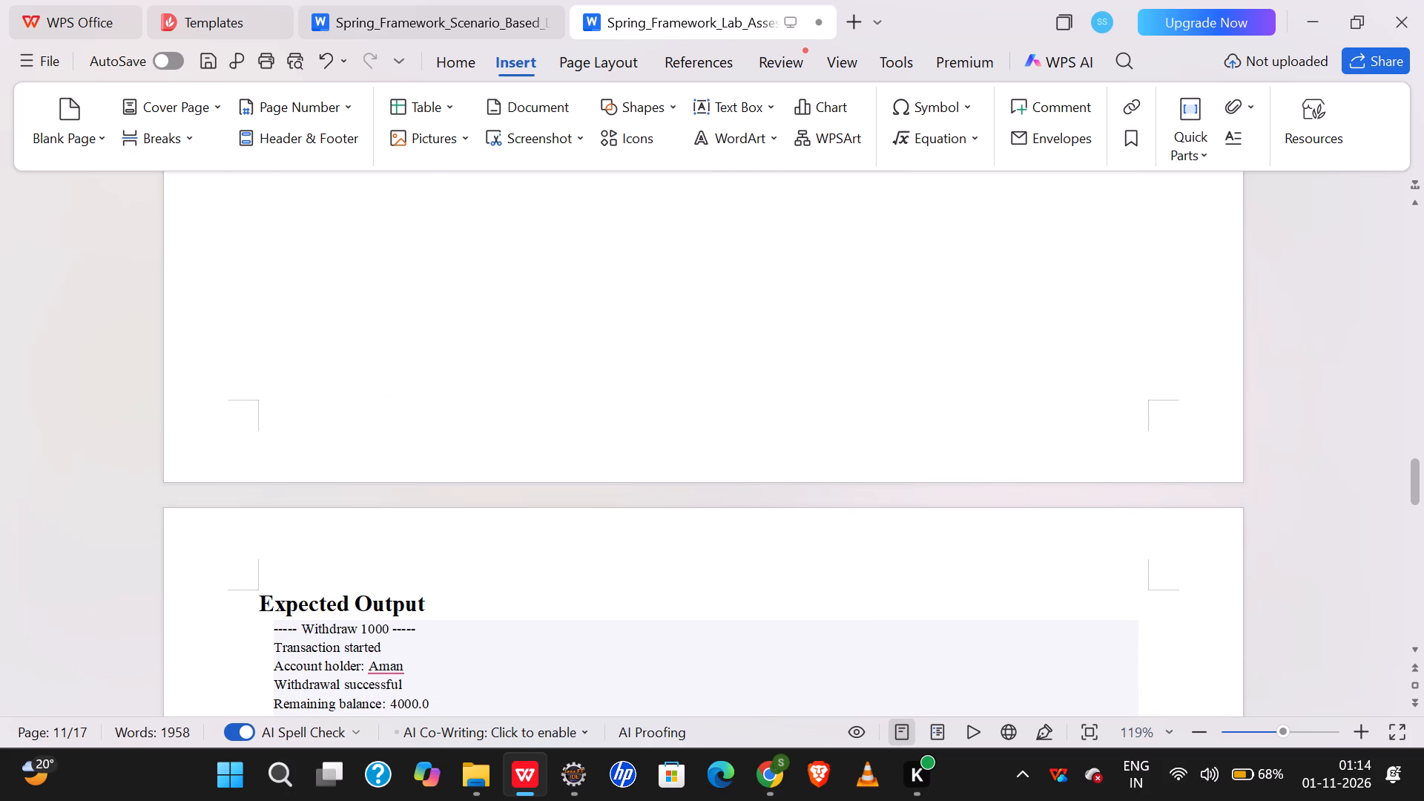
{"action": "scroll", "coordinate": [413, 482], "scroll_direction": "up", "scroll_amount": 5}
{"action": "scroll", "coordinate": [413, 482], "scroll_direction": "down", "scroll_amount": 1}
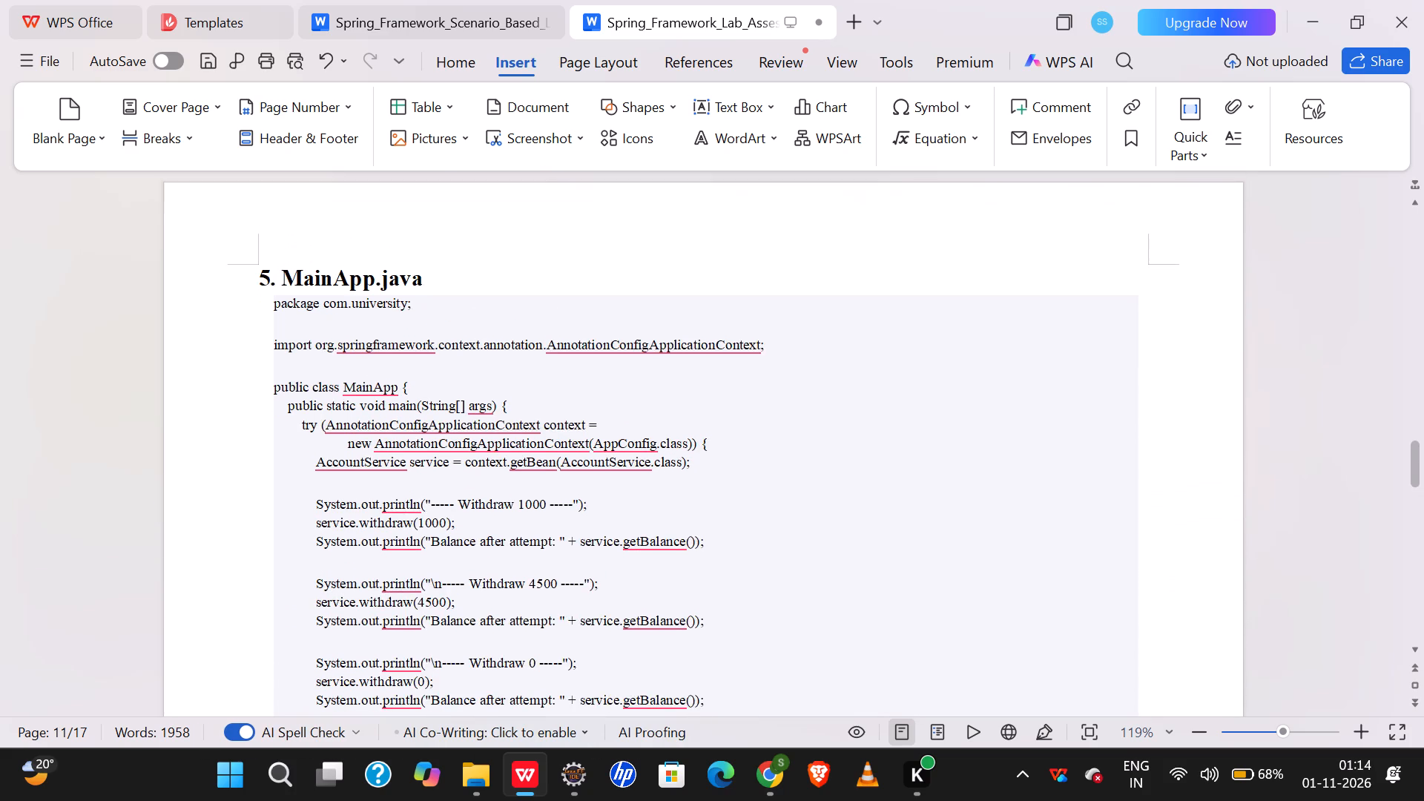
{"action": "scroll", "coordinate": [413, 482], "scroll_direction": "down", "scroll_amount": 2}
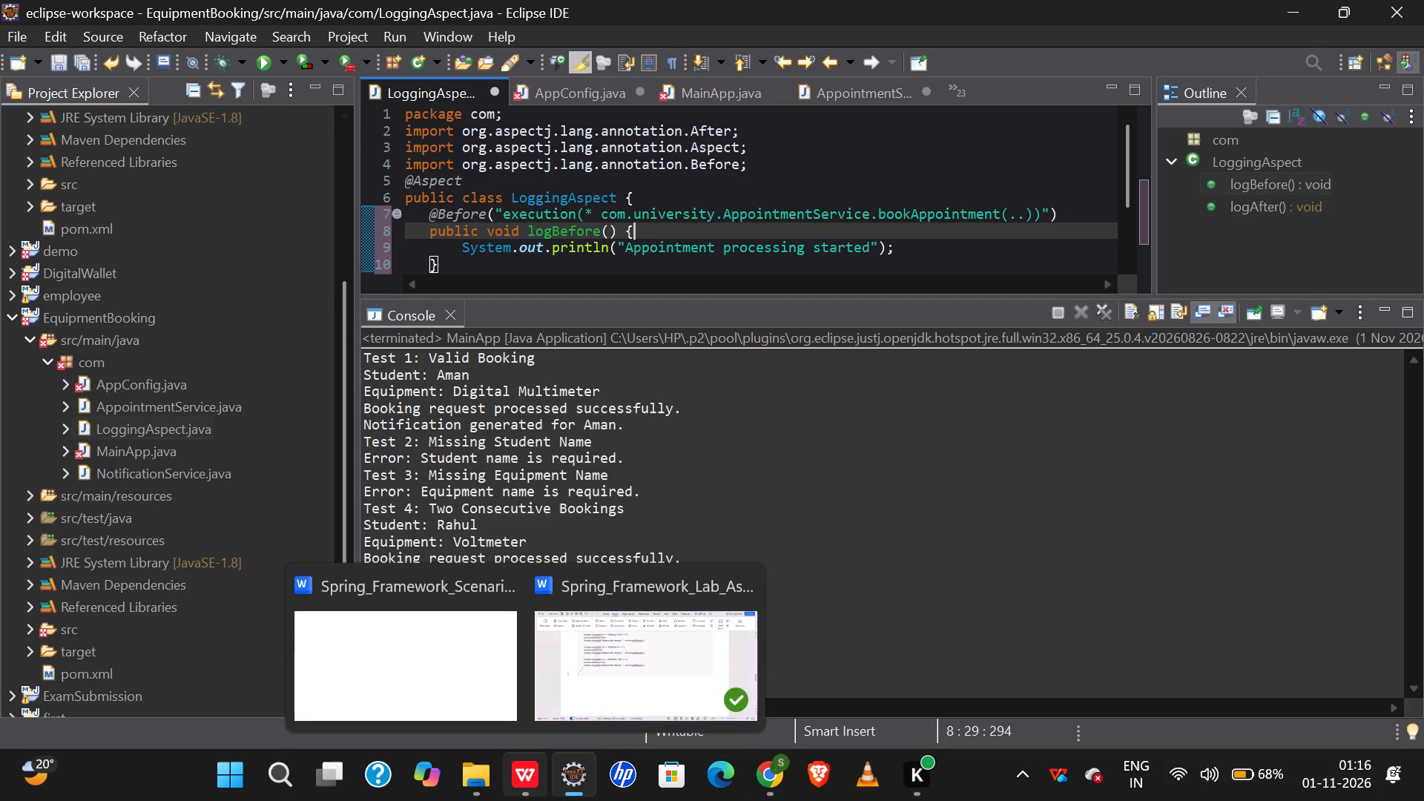
{"action": "left_click", "coordinate": [593, 695]}
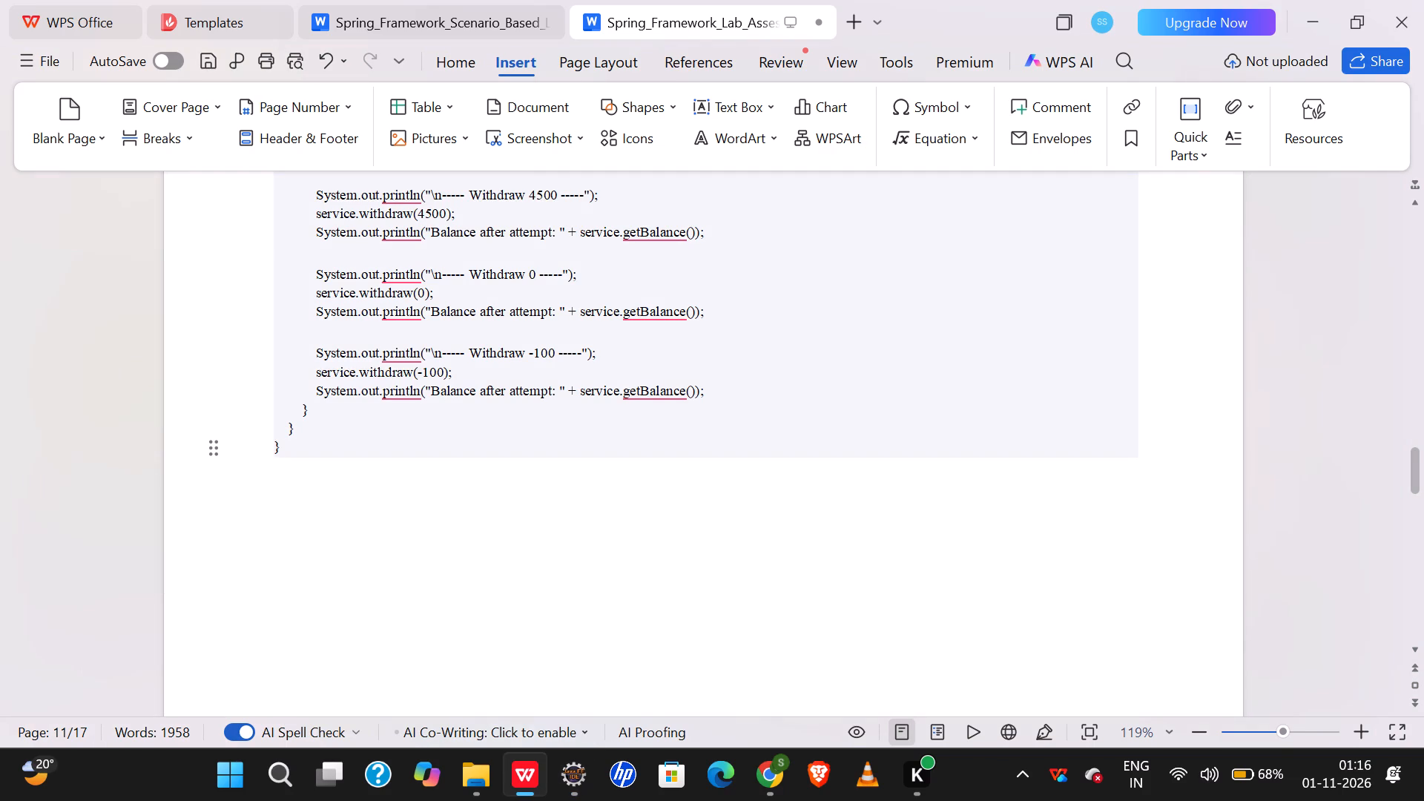
Delete the console text block for the withdrawals of 1000, 4500, 0 and -100 under Scenario 4's Expected Output heading.
{"action": "scroll", "coordinate": [516, 519], "scroll_direction": "down", "scroll_amount": 4}
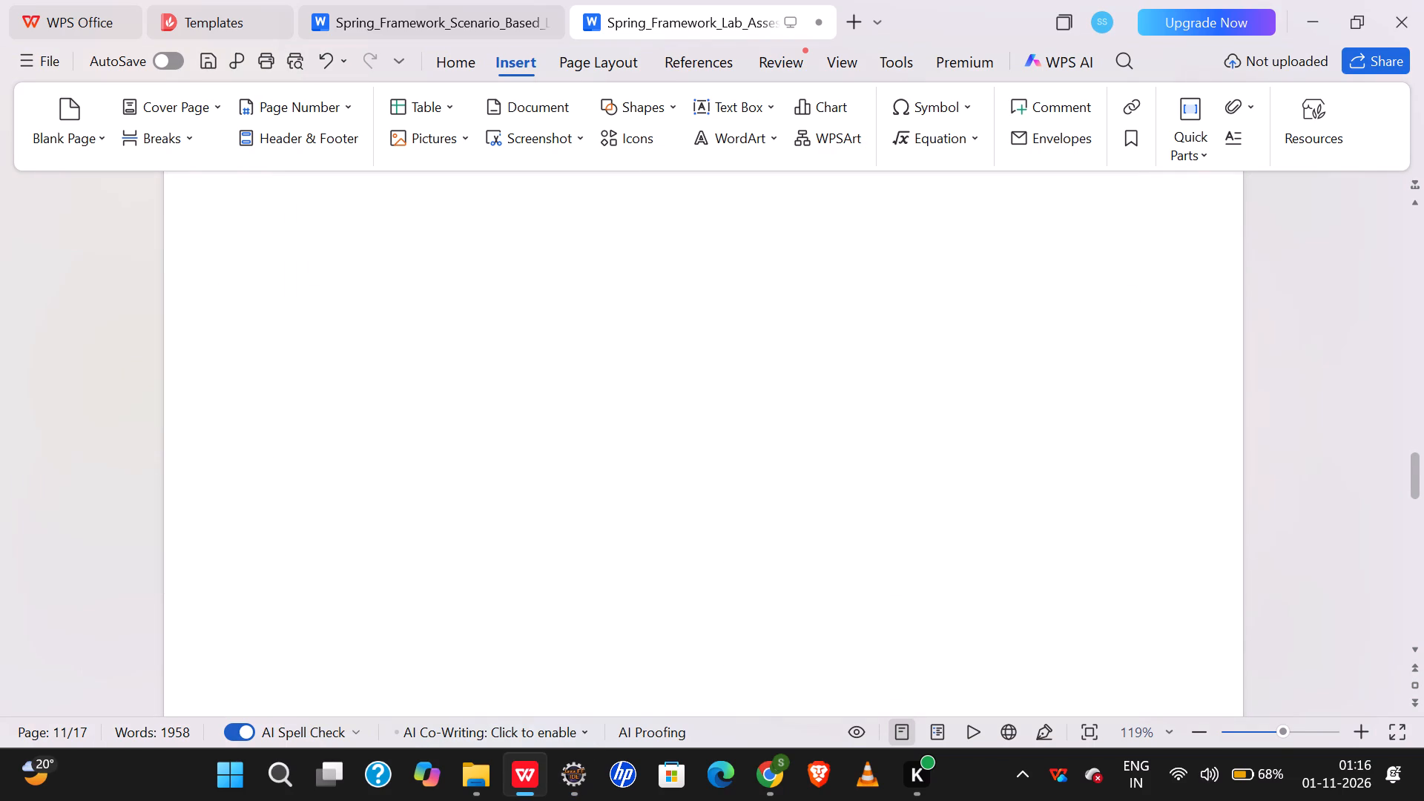
{"action": "scroll", "coordinate": [516, 519], "scroll_direction": "down", "scroll_amount": 1}
{"action": "scroll", "coordinate": [516, 519], "scroll_direction": "up", "scroll_amount": 1}
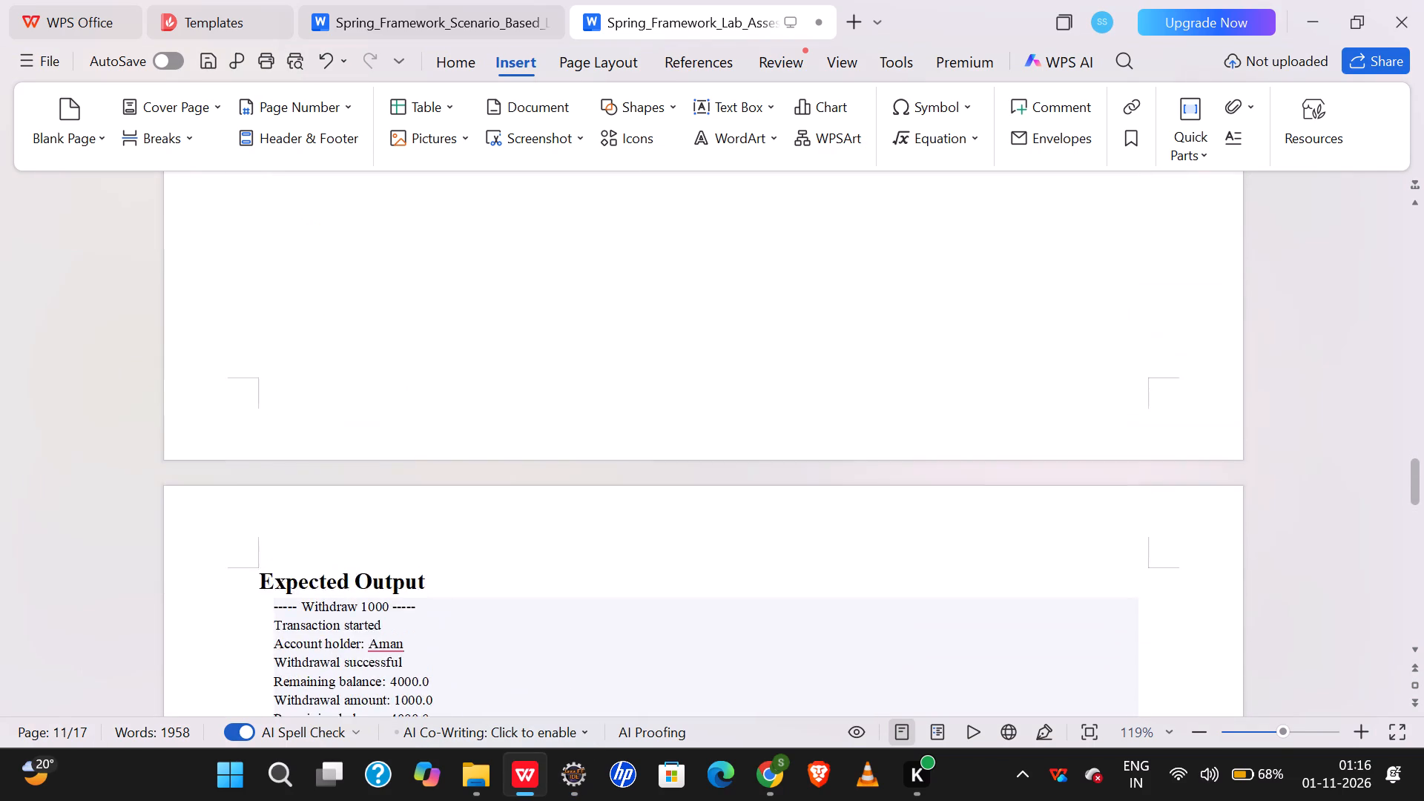
{"action": "scroll", "coordinate": [516, 519], "scroll_direction": "up", "scroll_amount": 1}
{"action": "scroll", "coordinate": [516, 519], "scroll_direction": "down", "scroll_amount": 1}
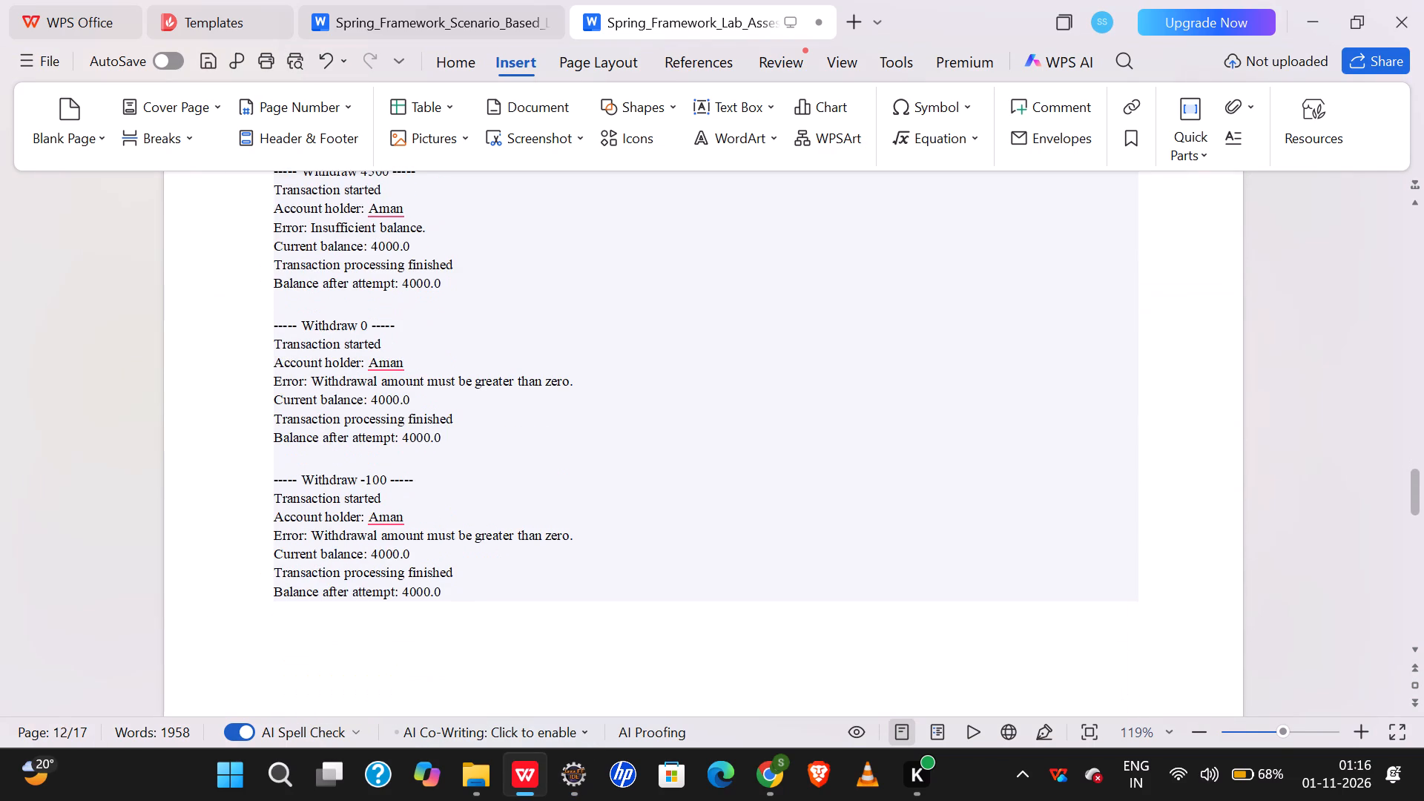
{"action": "scroll", "coordinate": [516, 519], "scroll_direction": "down", "scroll_amount": 1}
{"action": "scroll", "coordinate": [516, 519], "scroll_direction": "up", "scroll_amount": 3}
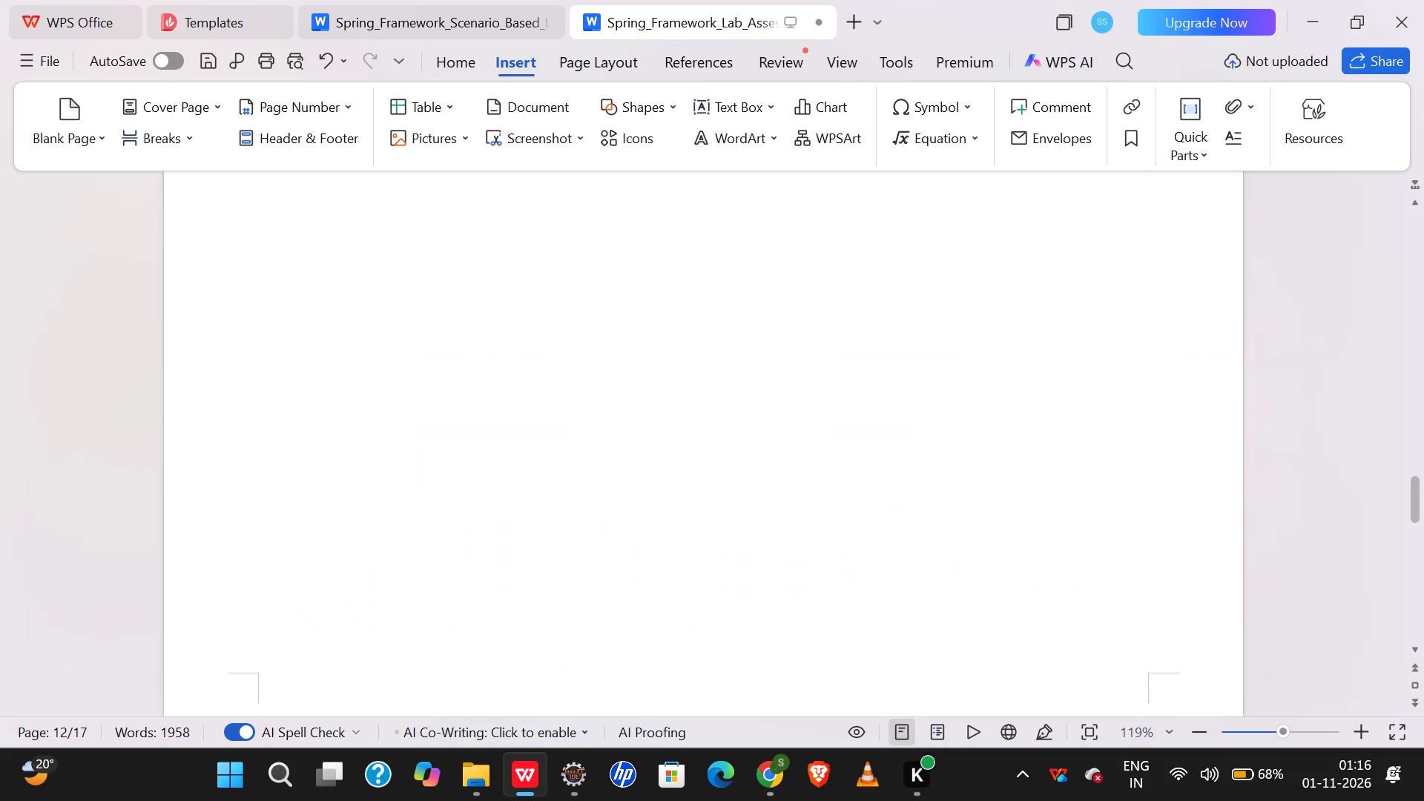
{"action": "scroll", "coordinate": [516, 519], "scroll_direction": "up", "scroll_amount": 4}
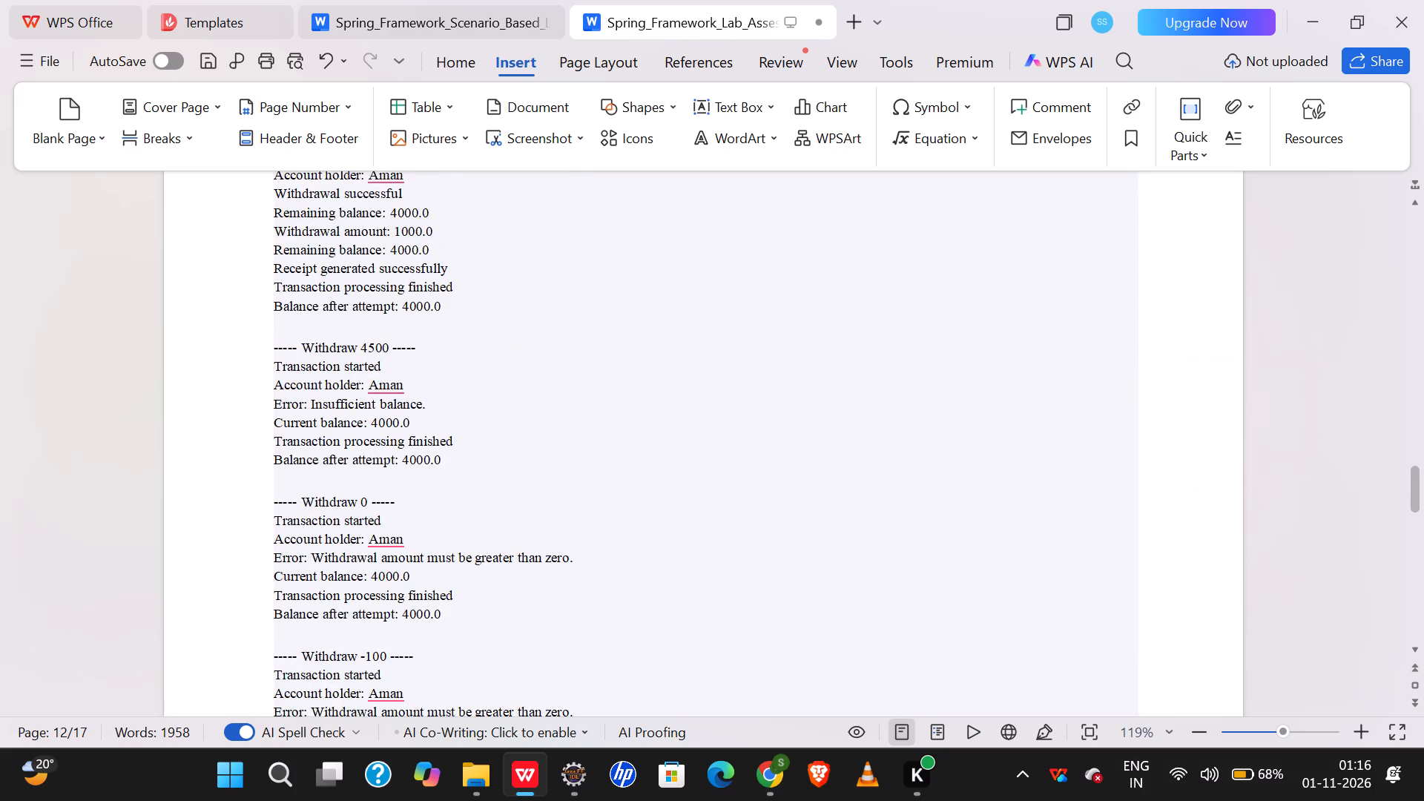
{"action": "scroll", "coordinate": [516, 519], "scroll_direction": "up", "scroll_amount": 2}
{"action": "left_click_drag", "start_coordinate": [270, 246], "coordinate": [423, 695]}
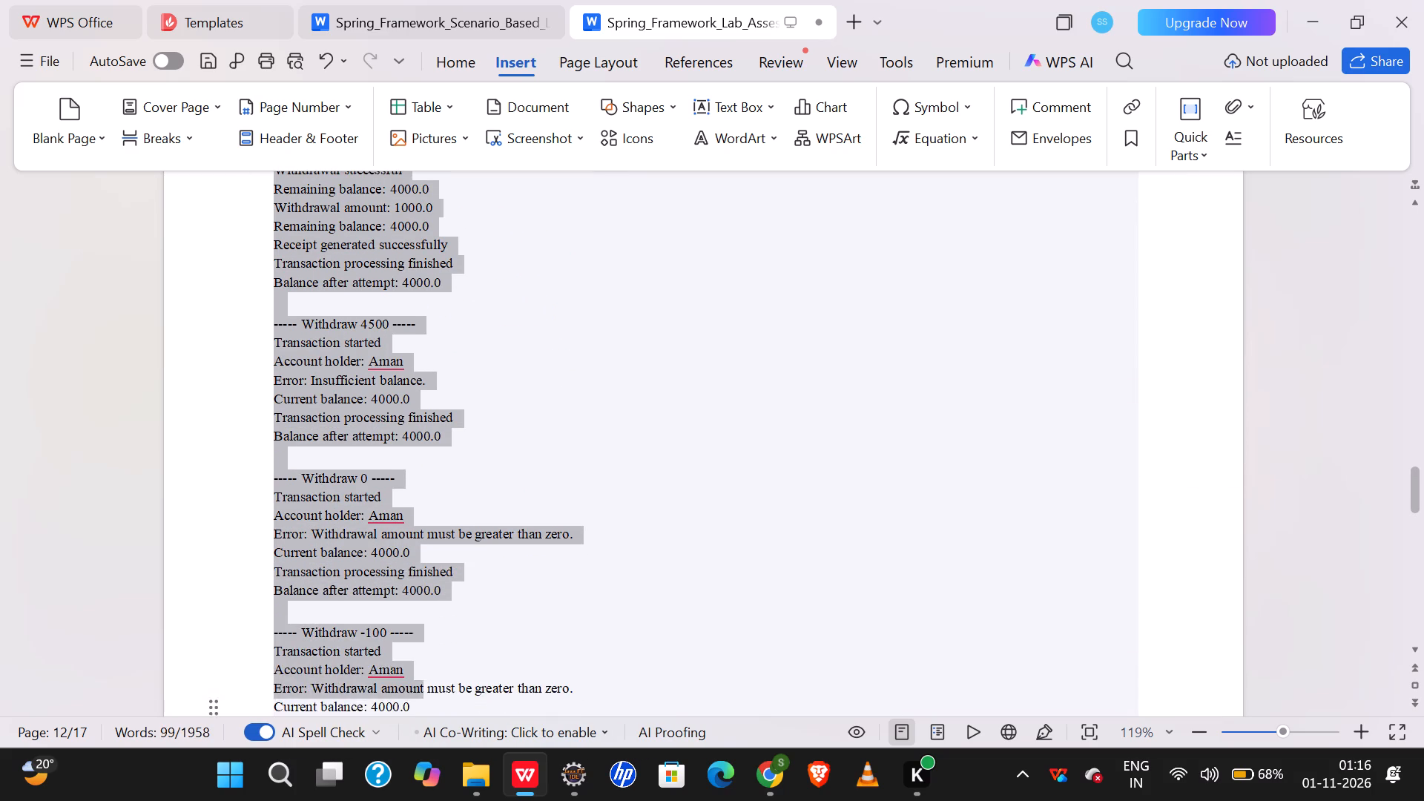
{"action": "left_click_drag", "start_coordinate": [423, 695], "coordinate": [473, 607]}
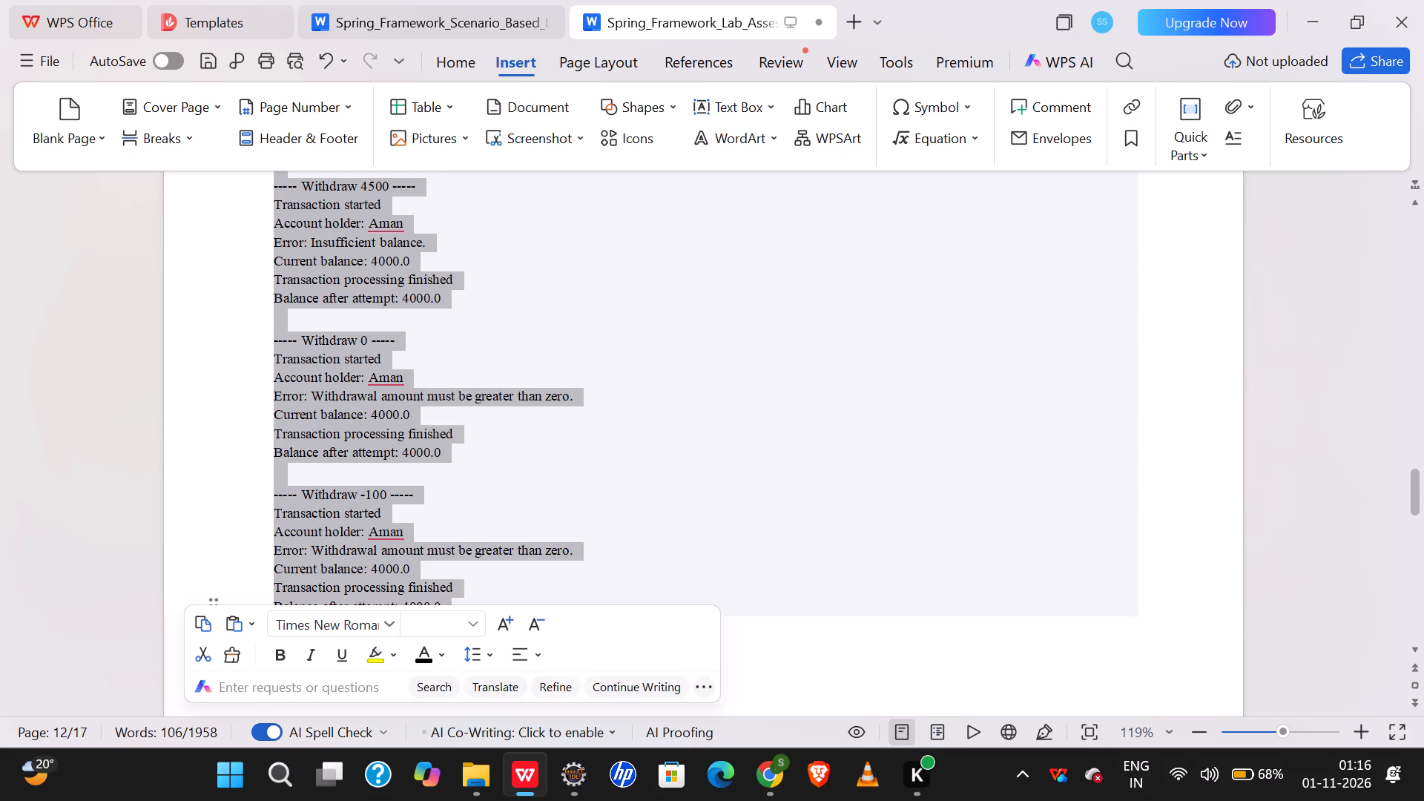
{"action": "key", "text": "Delete"}
Shorten Scenario 4's Expected Output heading to "Output".
{"action": "scroll", "coordinate": [473, 607], "scroll_direction": "up", "scroll_amount": 2}
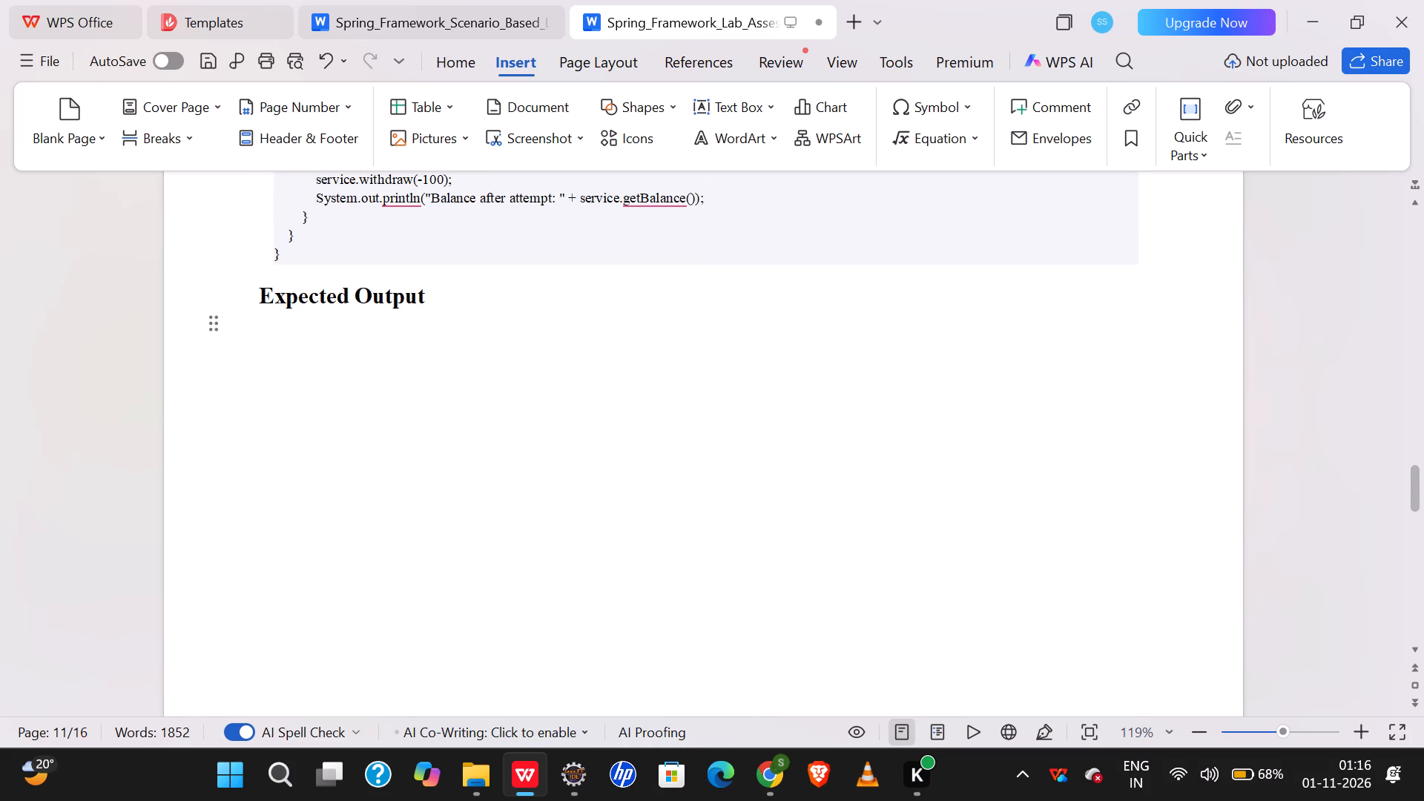
{"action": "left_click", "coordinate": [352, 297]}
{"action": "key", "text": "BackSpace"}
{"action": "key", "text": "BackSpace"}
{"action": "key", "text": "BackSpace"}
{"action": "key", "text": "BackSpace"}
{"action": "key", "text": "BackSpace"}
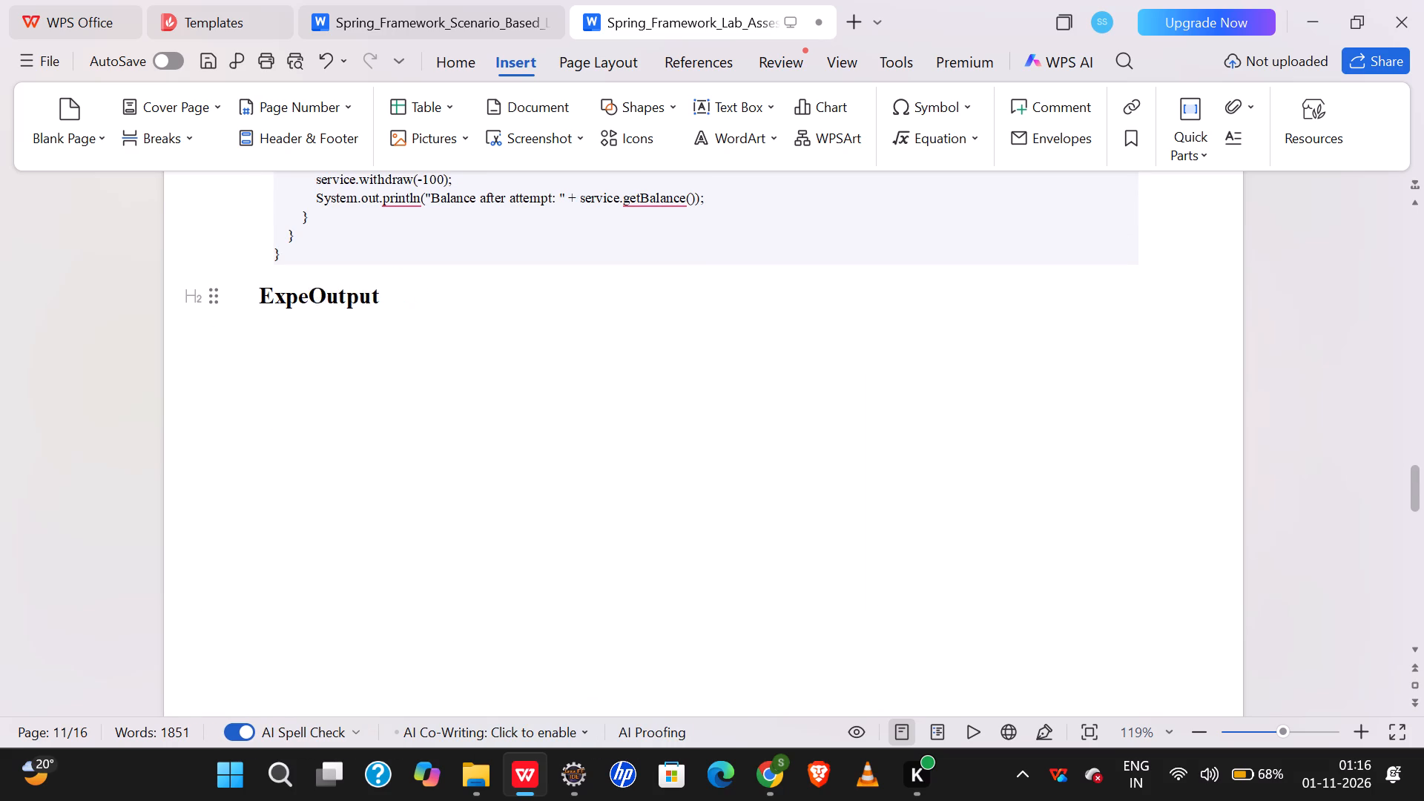
{"action": "key", "text": "BackSpace"}
{"action": "key", "text": "BackSpace"}
{"action": "key", "text": "BackSpace"}
{"action": "key", "text": "BackSpace"}
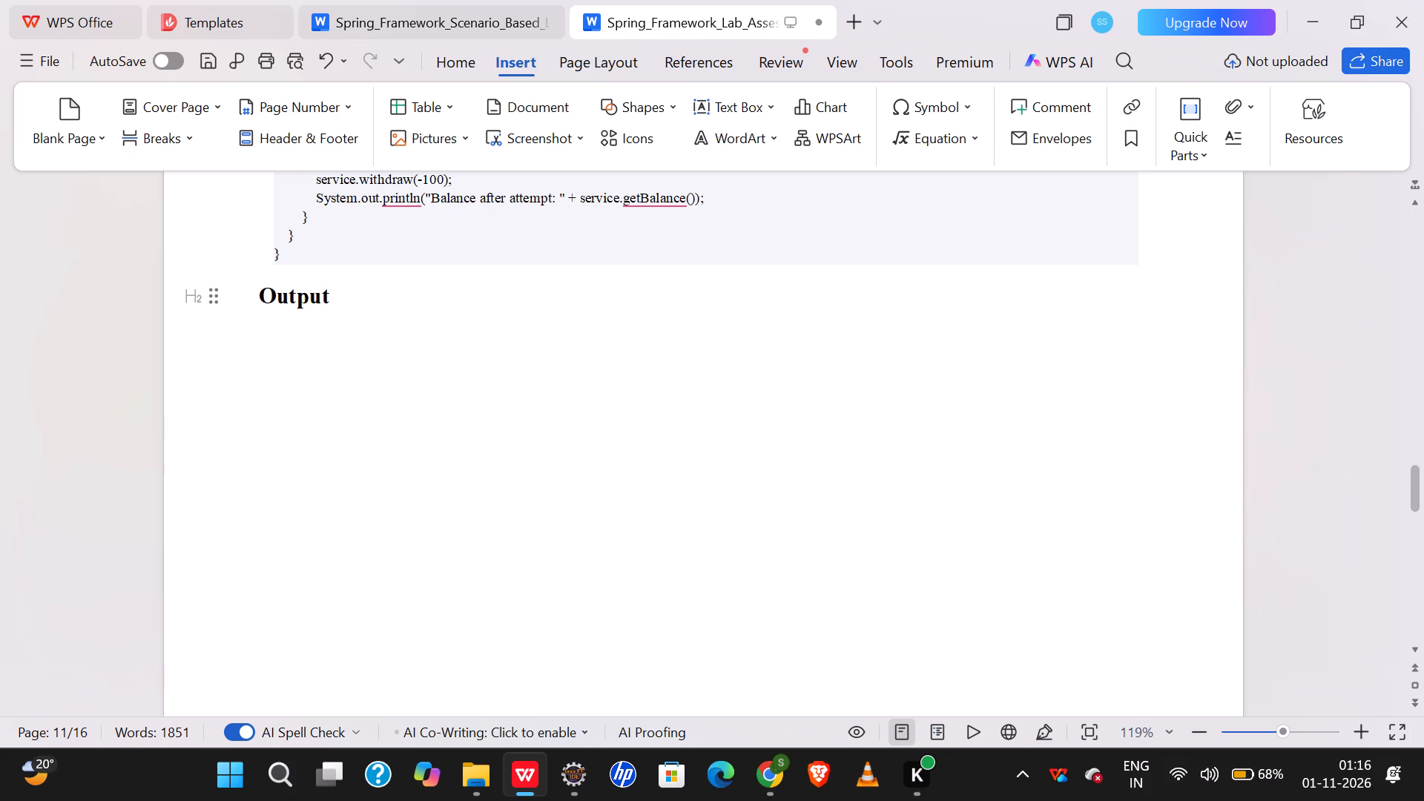
Insert the Java Console Withdrawal Test Output picture from the Downloads folder below Scenario 4's Output heading.
{"action": "left_click", "coordinate": [280, 388]}
{"action": "left_click", "coordinate": [389, 139]}
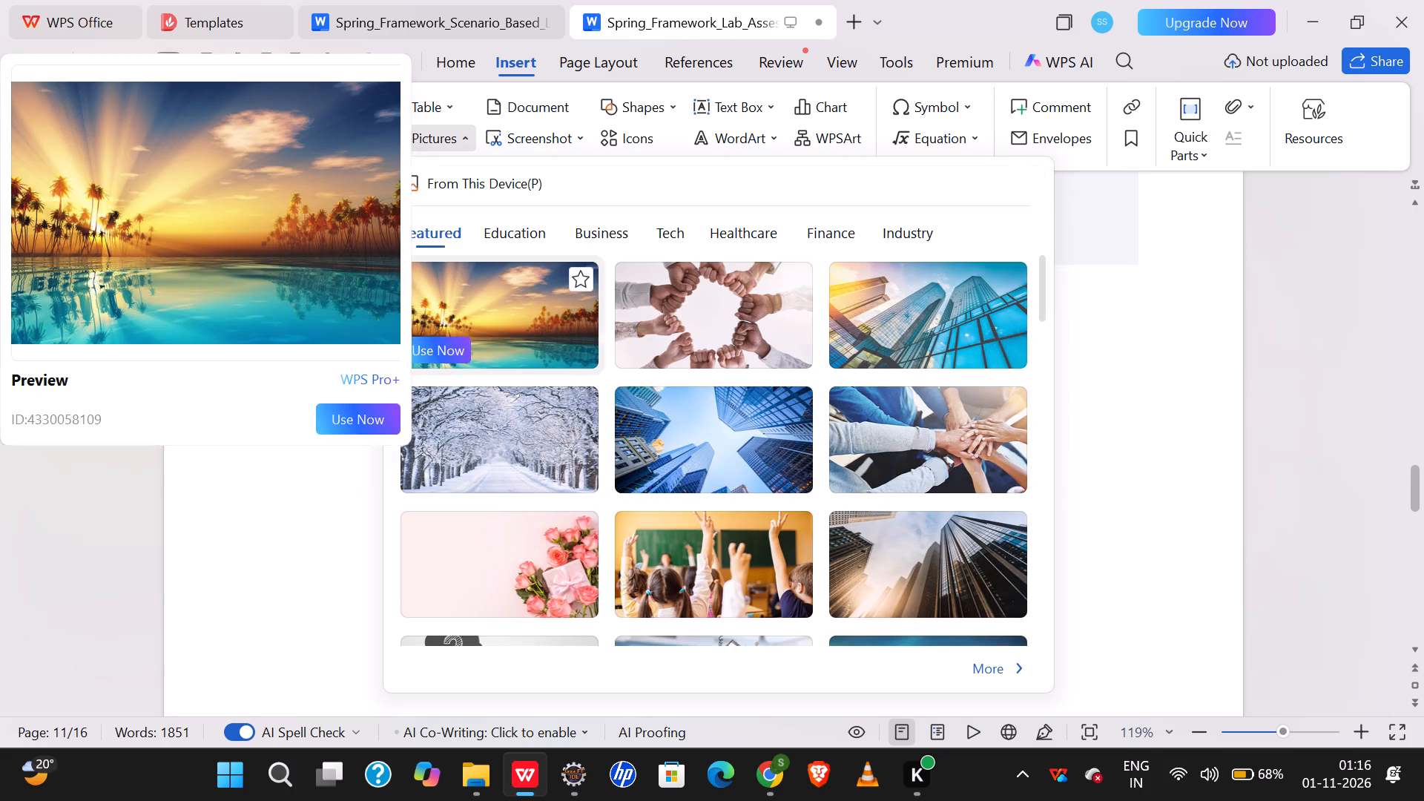
{"action": "left_click", "coordinate": [455, 187]}
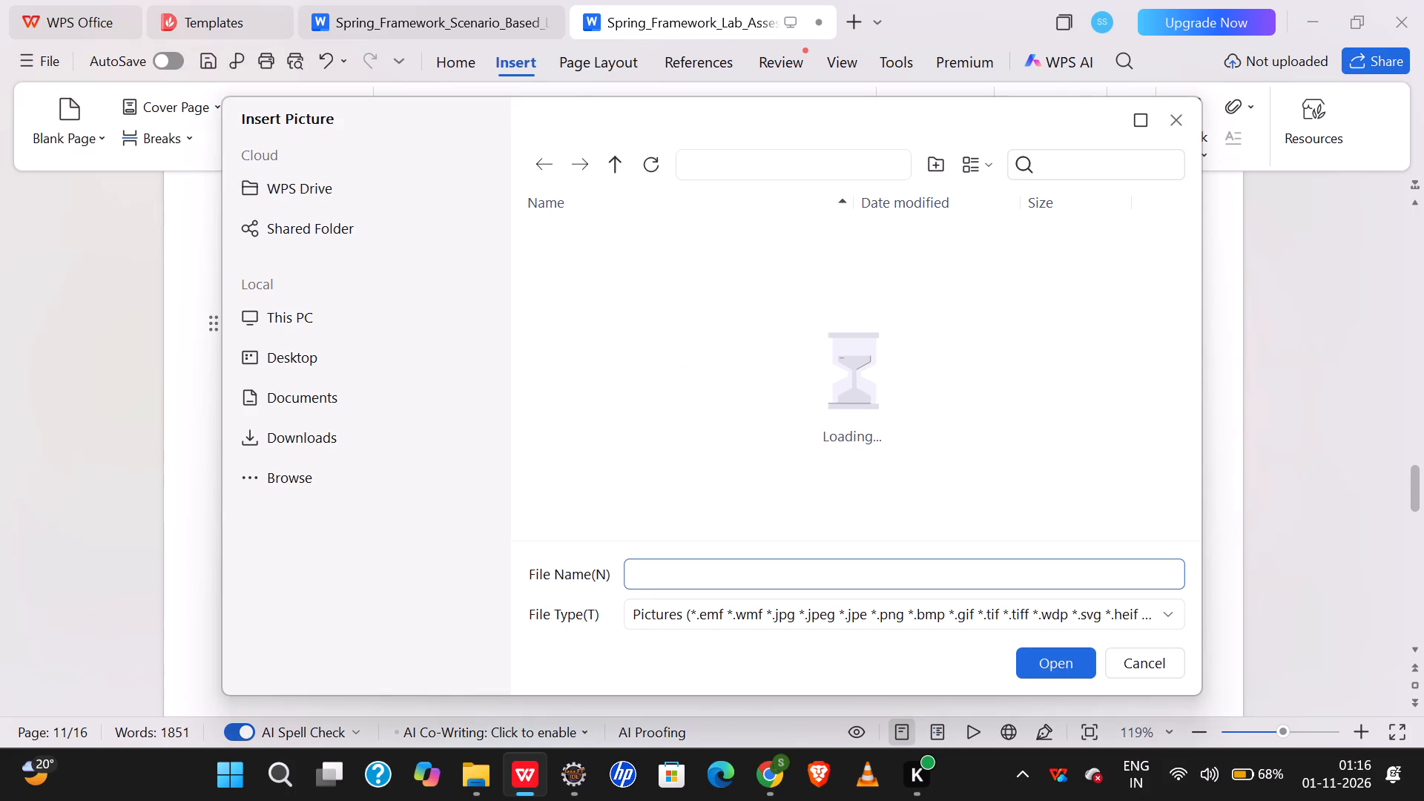
{"action": "left_click", "coordinate": [294, 468]}
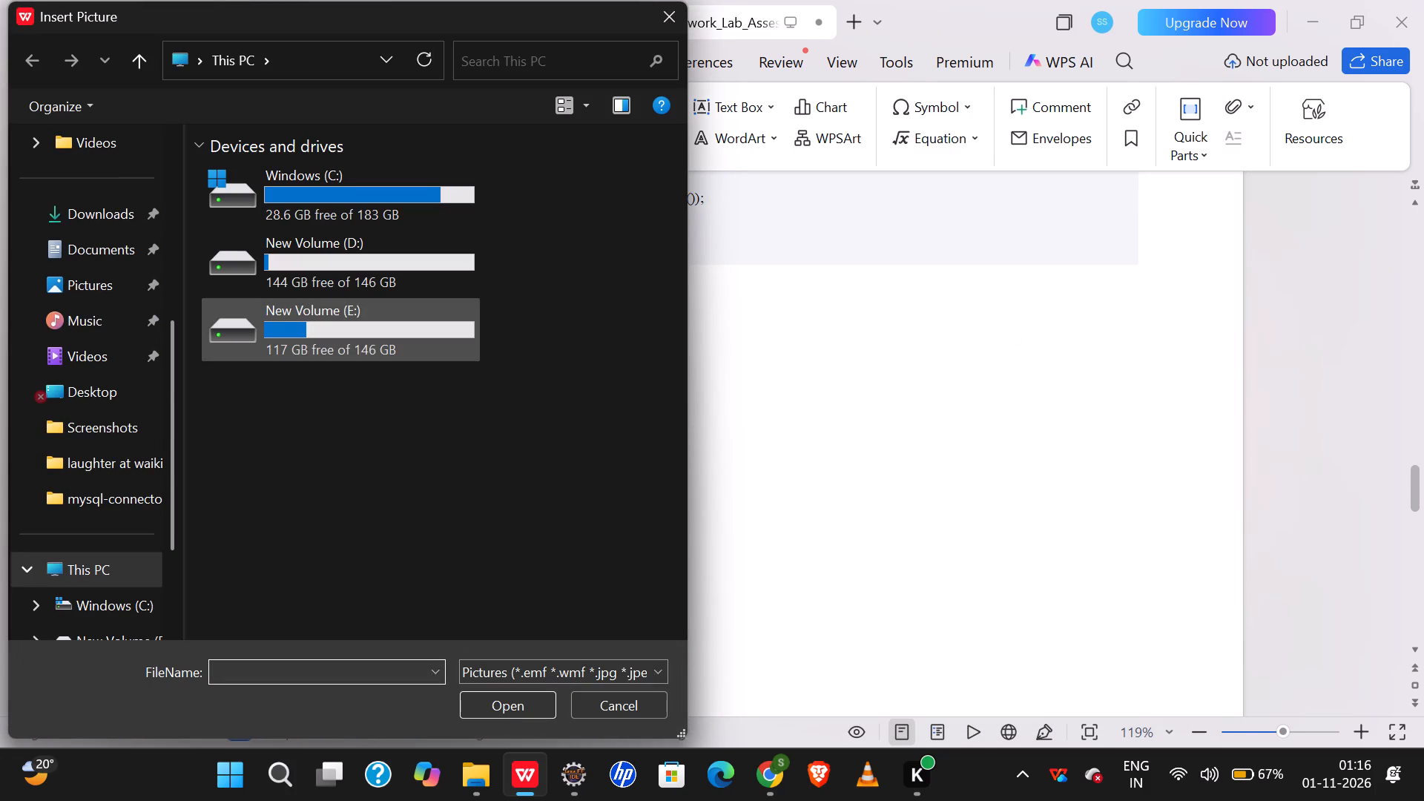
{"action": "left_click", "coordinate": [104, 212]}
{"action": "left_click", "coordinate": [262, 216]}
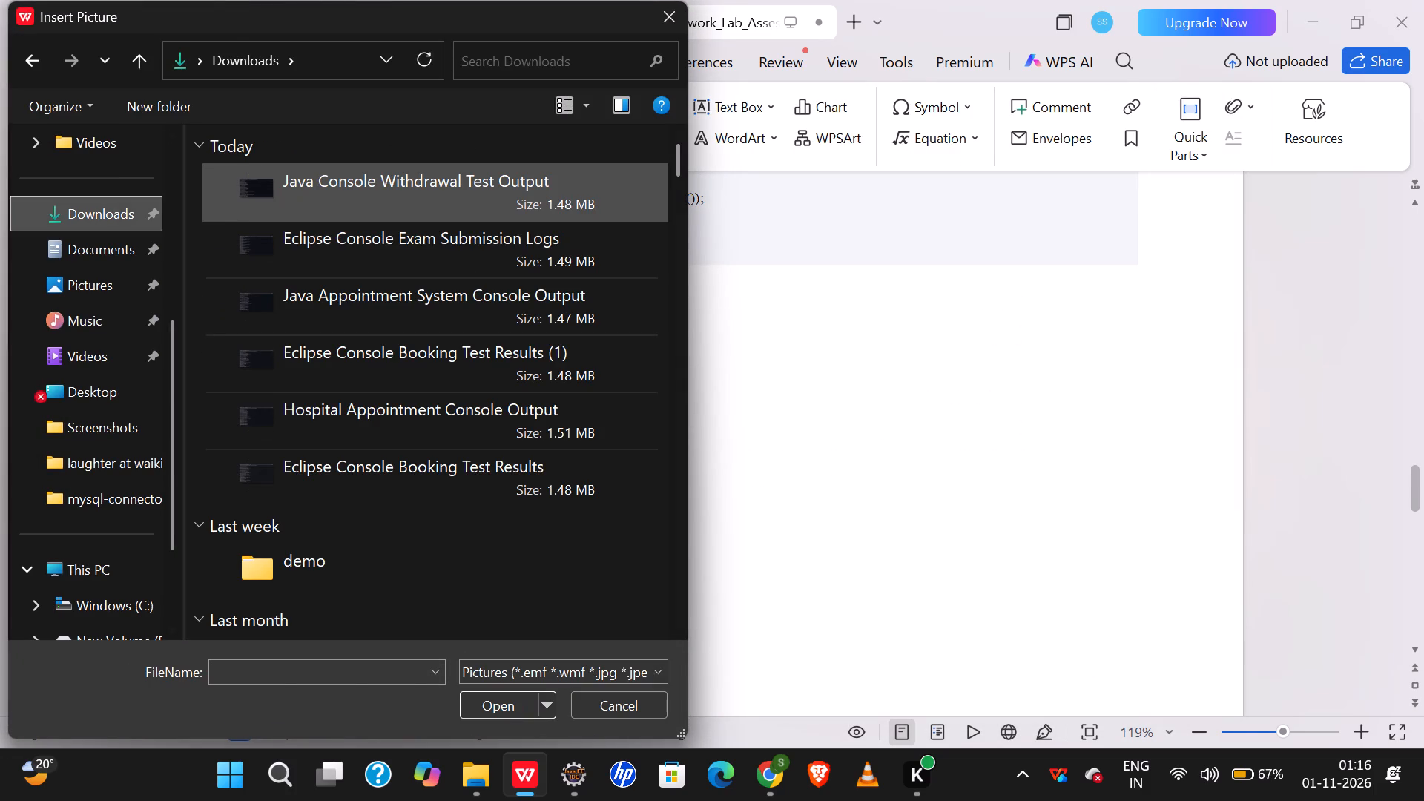
{"action": "left_click", "coordinate": [481, 700]}
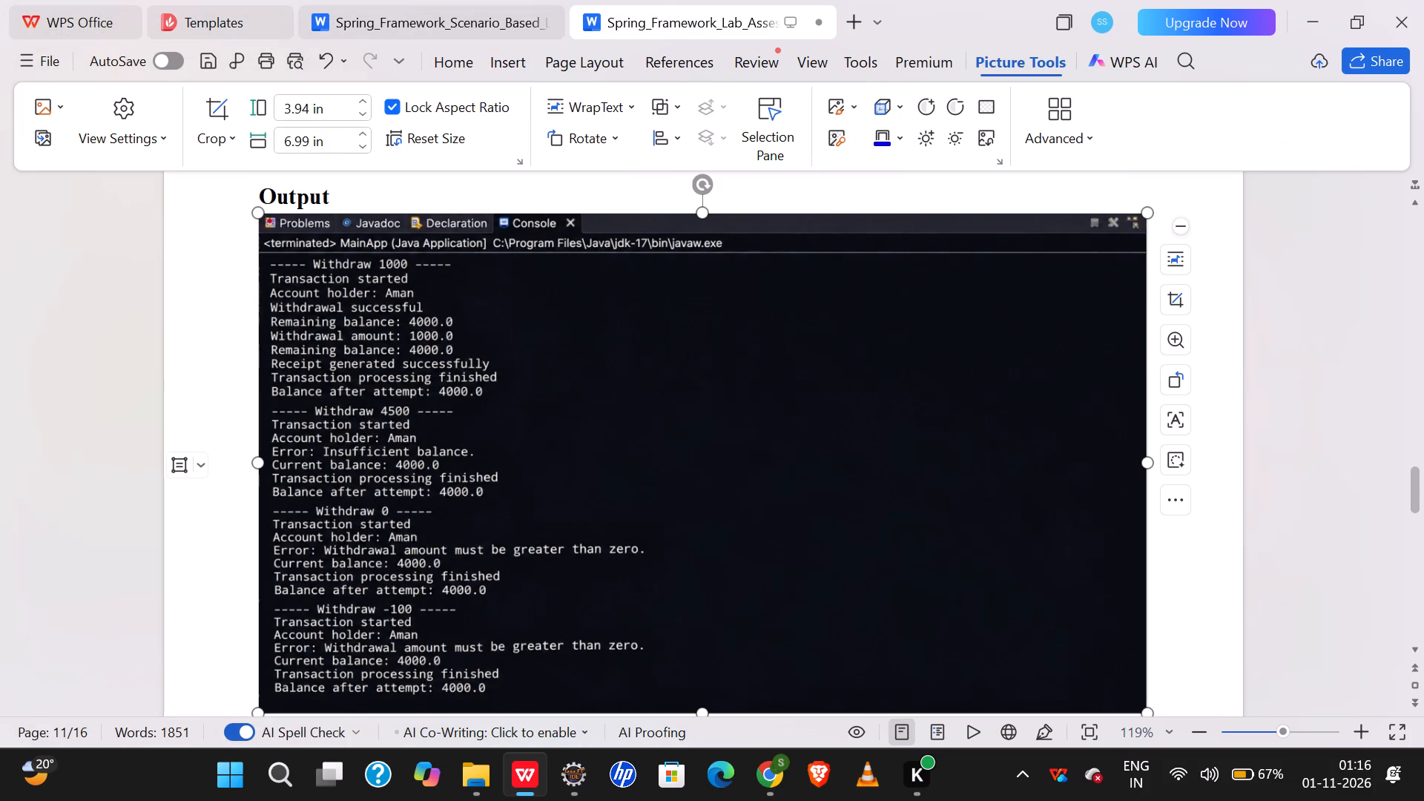
Crop the withdrawal console picture's top edge to remove the tab row and the terminated MainApp line, leaving it about 3.60 in high.
{"action": "left_click", "coordinate": [215, 110]}
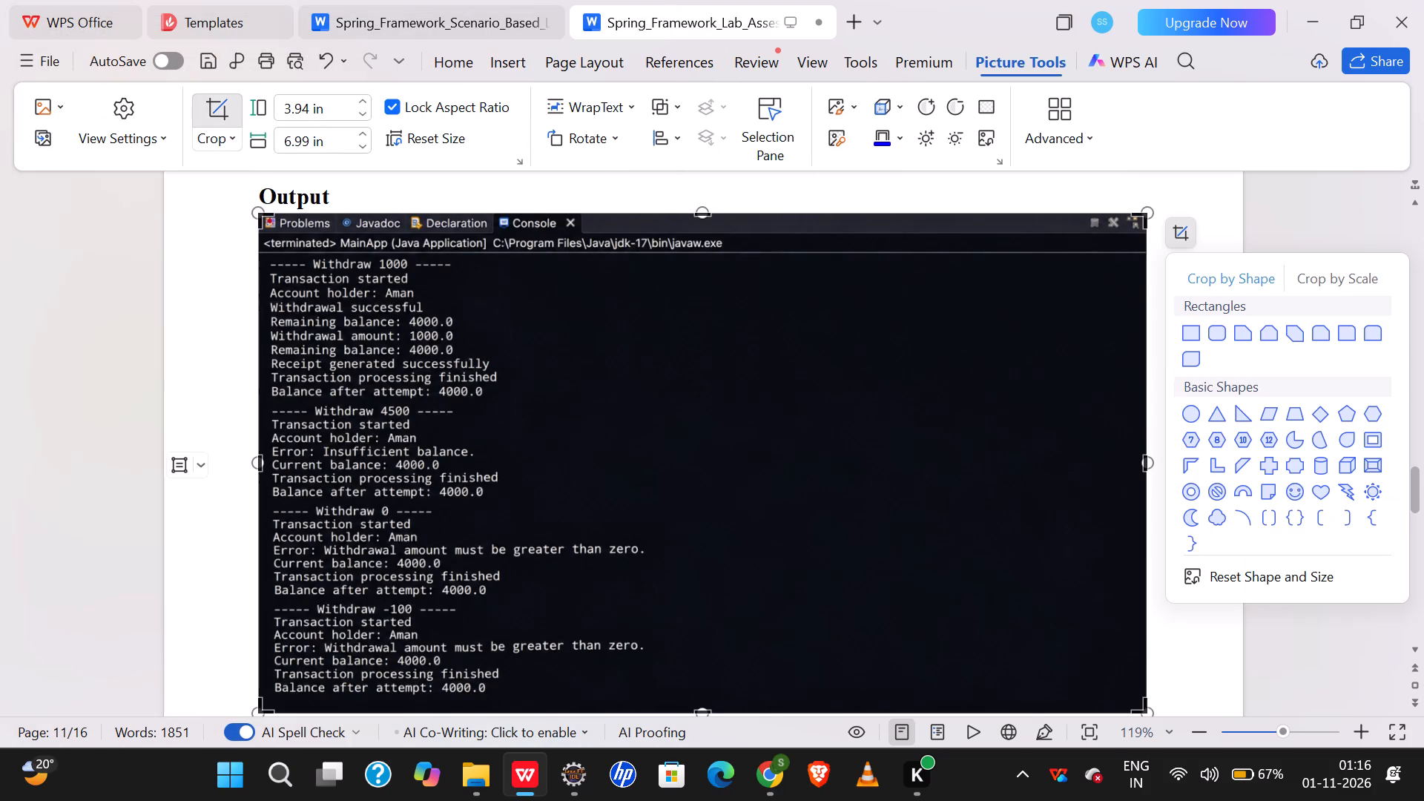
{"action": "left_click_drag", "start_coordinate": [702, 217], "coordinate": [699, 243]}
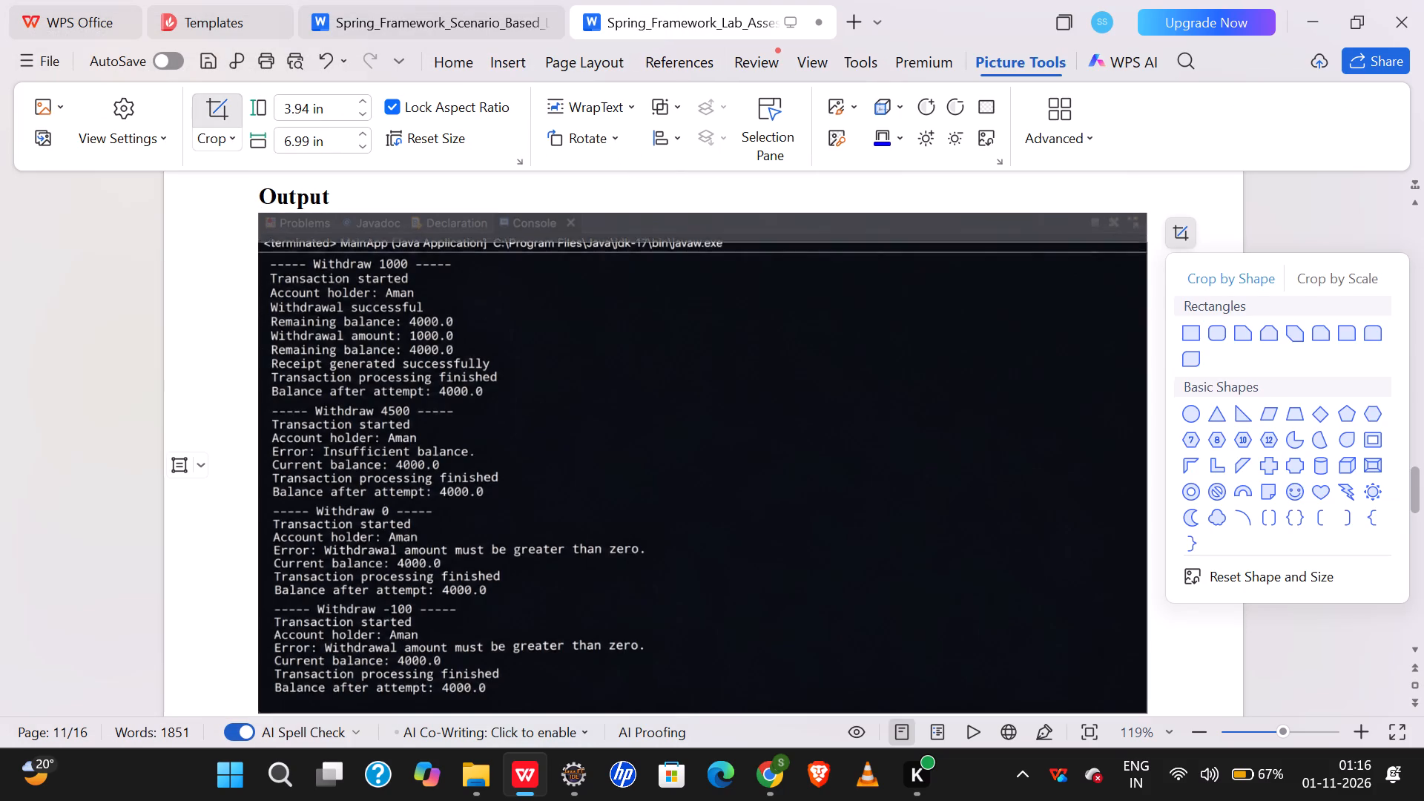
{"action": "left_click_drag", "start_coordinate": [699, 243], "coordinate": [699, 259]}
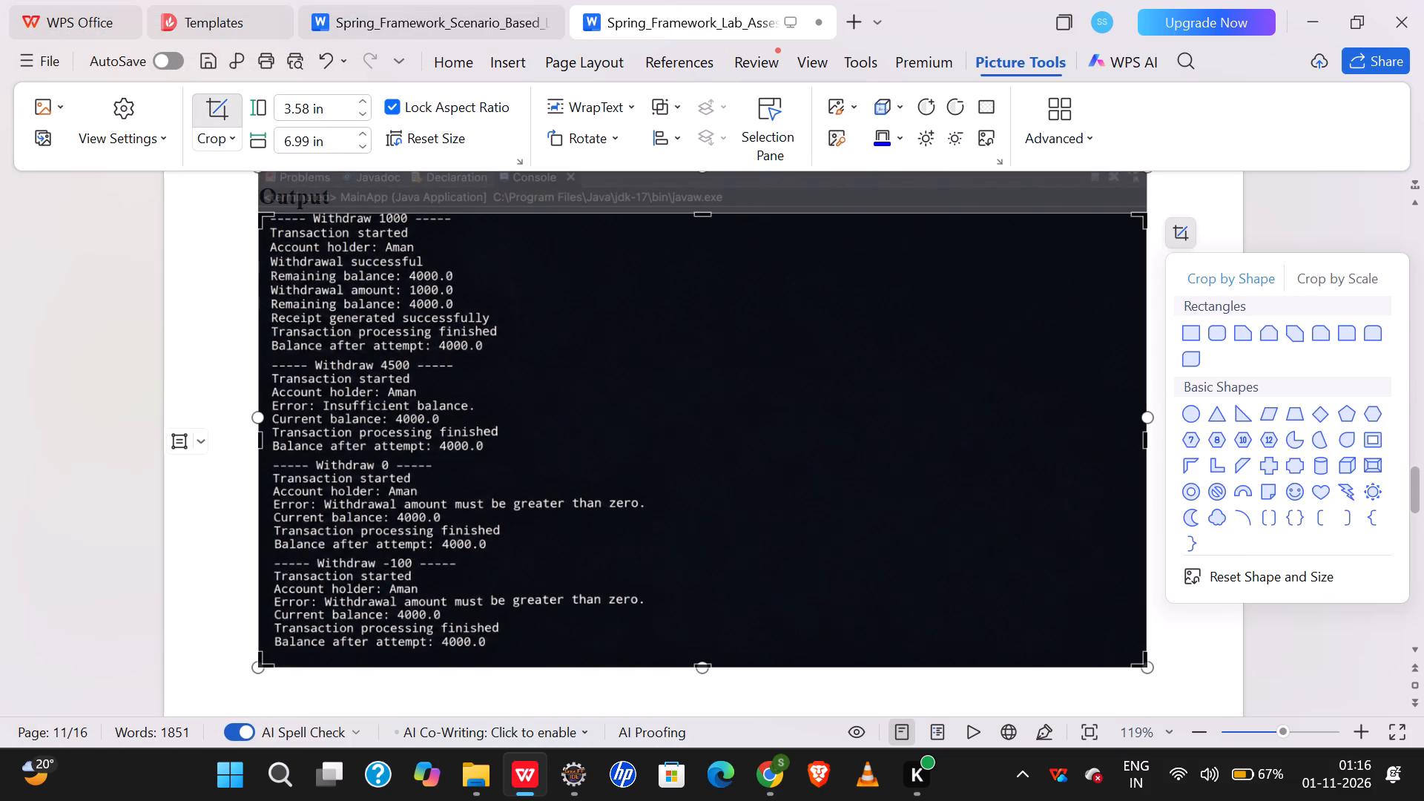
{"action": "left_click_drag", "start_coordinate": [699, 218], "coordinate": [699, 211]}
{"action": "left_click", "coordinate": [1167, 200]}
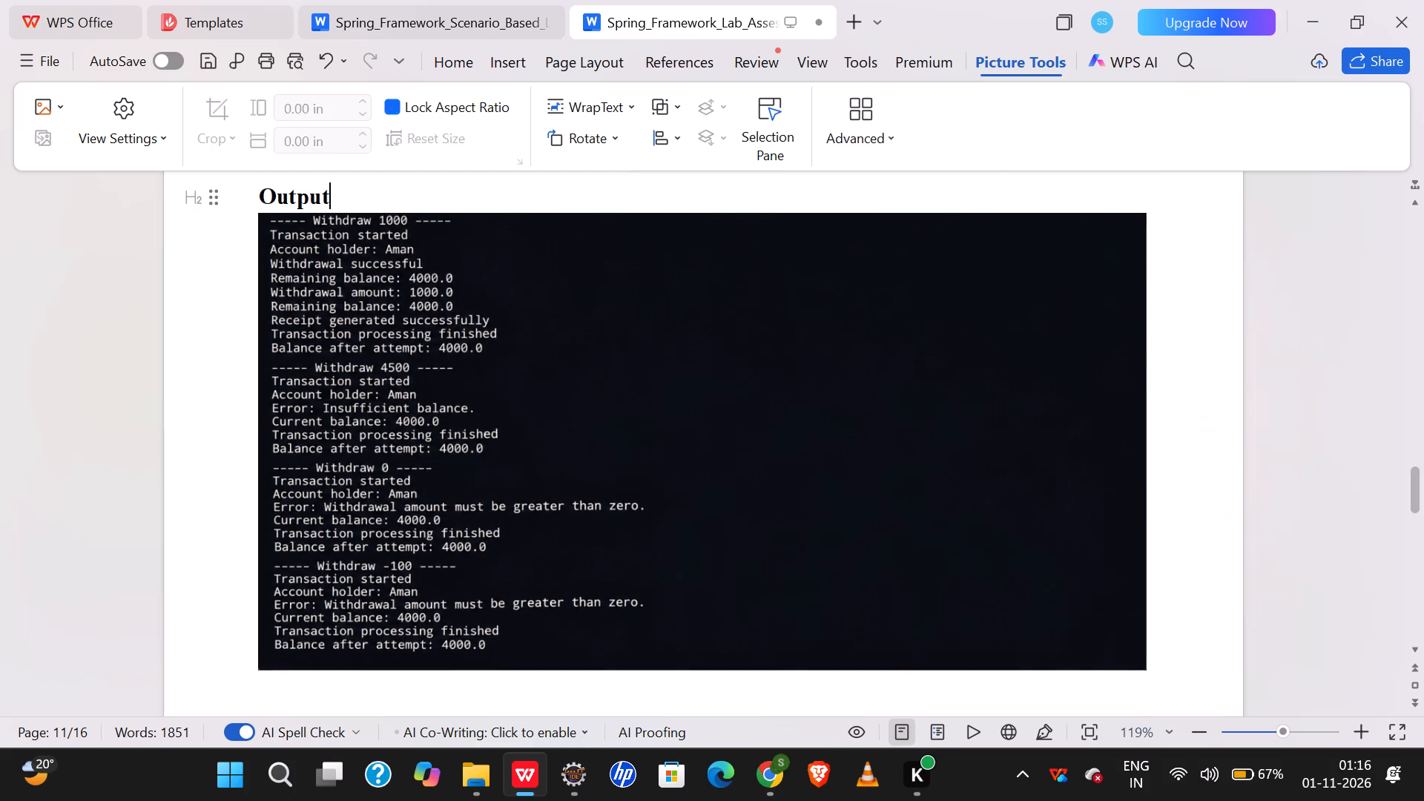
Resize the withdrawal console picture to about 5.27 in wide and 3.20 in high.
{"action": "left_click", "coordinate": [1102, 389]}
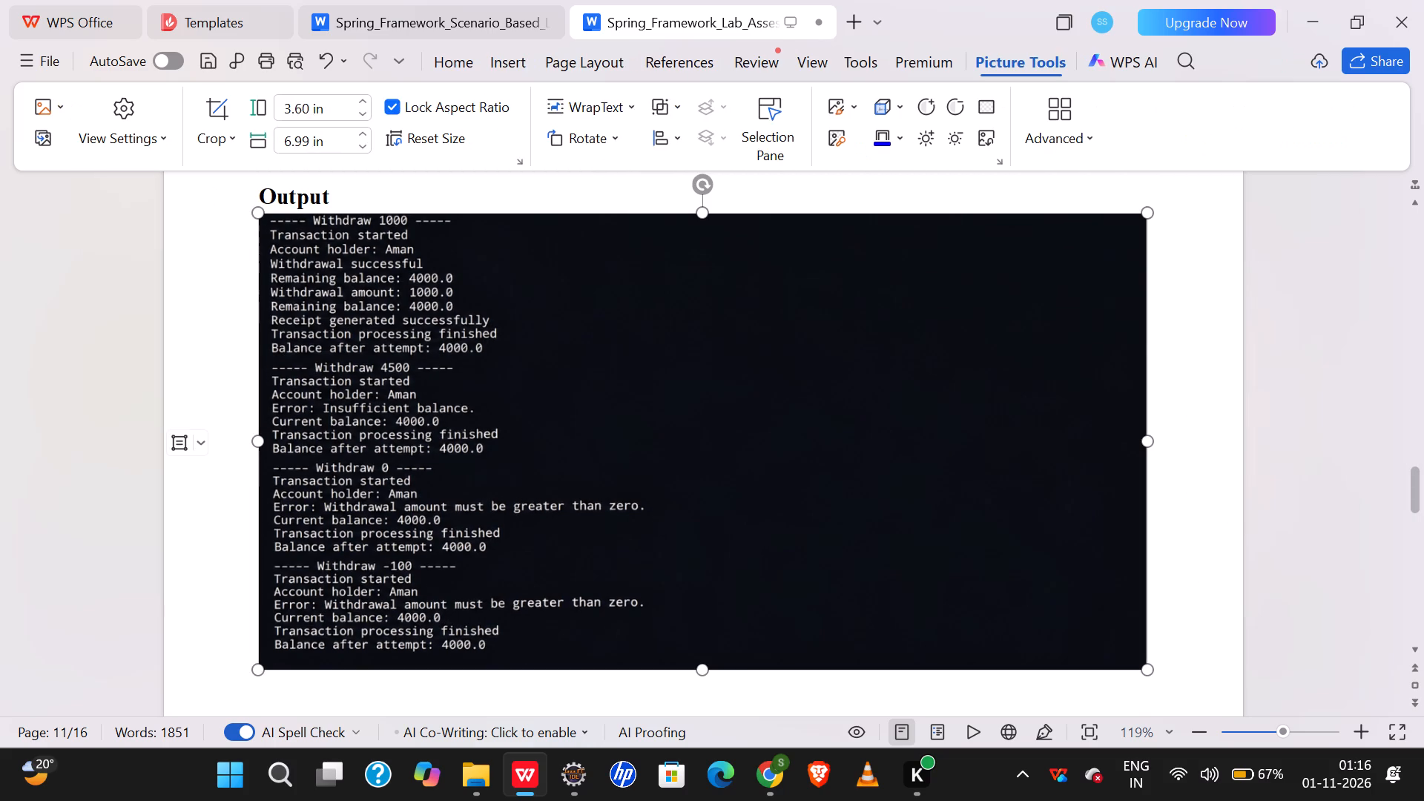
{"action": "left_click_drag", "start_coordinate": [1142, 441], "coordinate": [923, 455]}
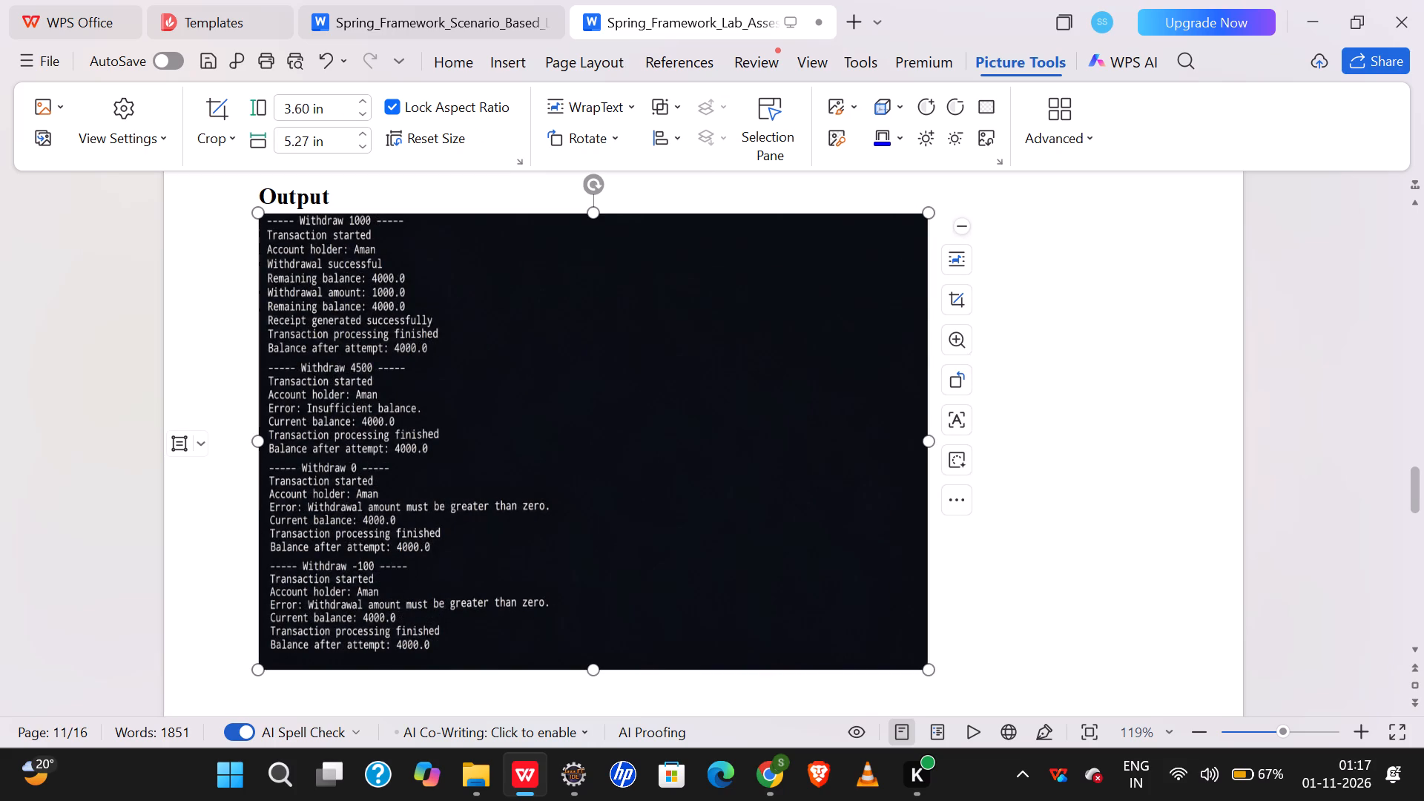
{"action": "left_click_drag", "start_coordinate": [596, 669], "coordinate": [600, 618]}
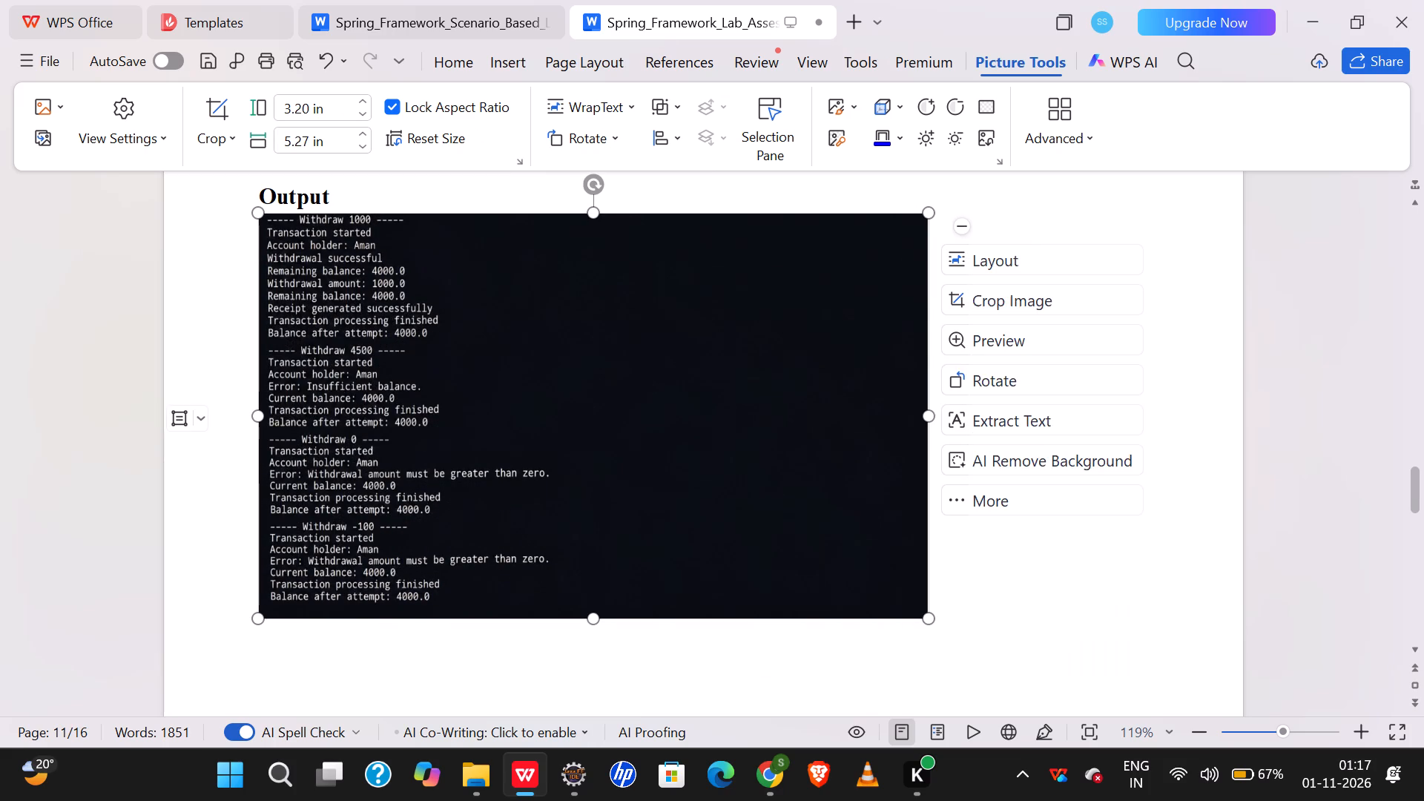
{"action": "left_click", "coordinate": [972, 617]}
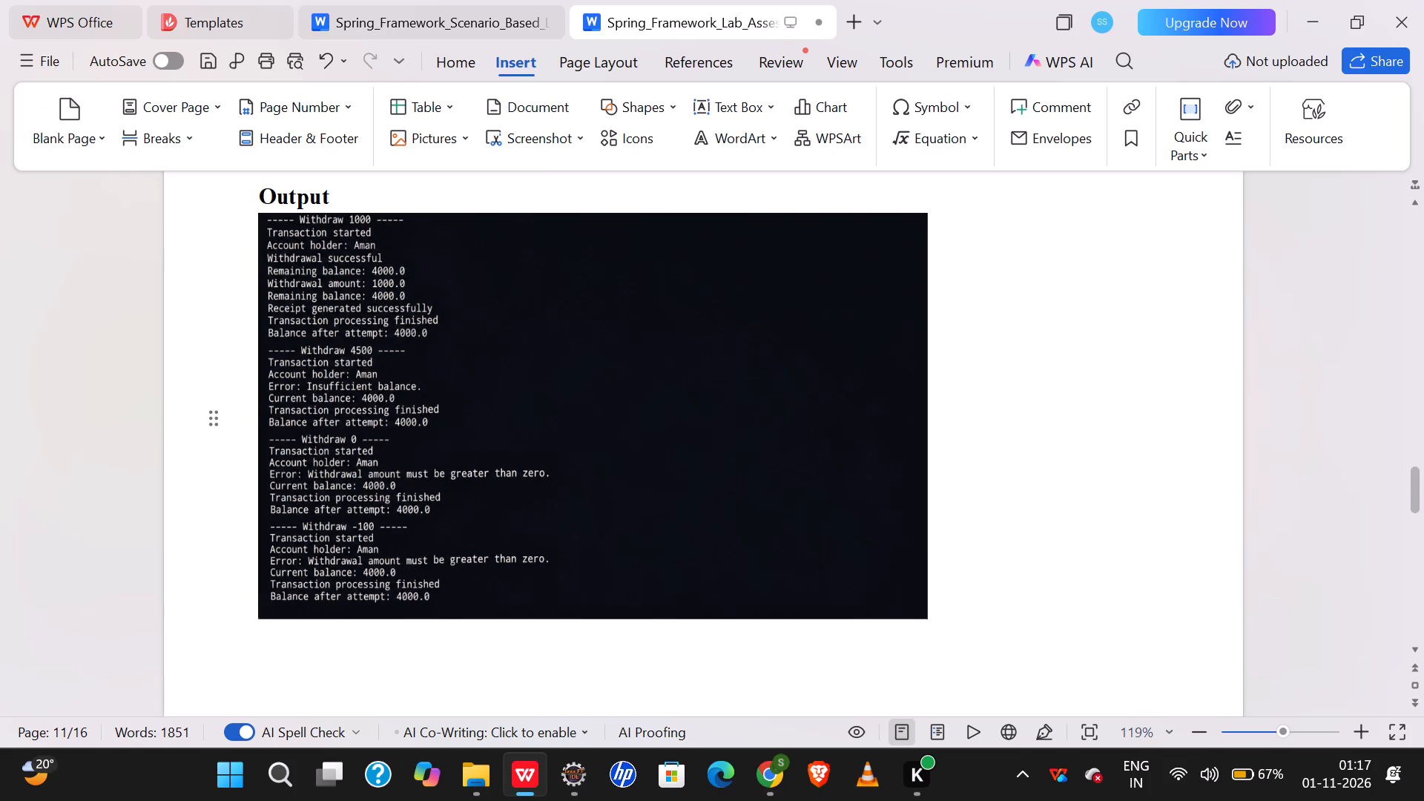
Look over the start of Scenario 5: Library Book Issue and Return System.
{"action": "scroll", "coordinate": [972, 617], "scroll_direction": "down", "scroll_amount": 3}
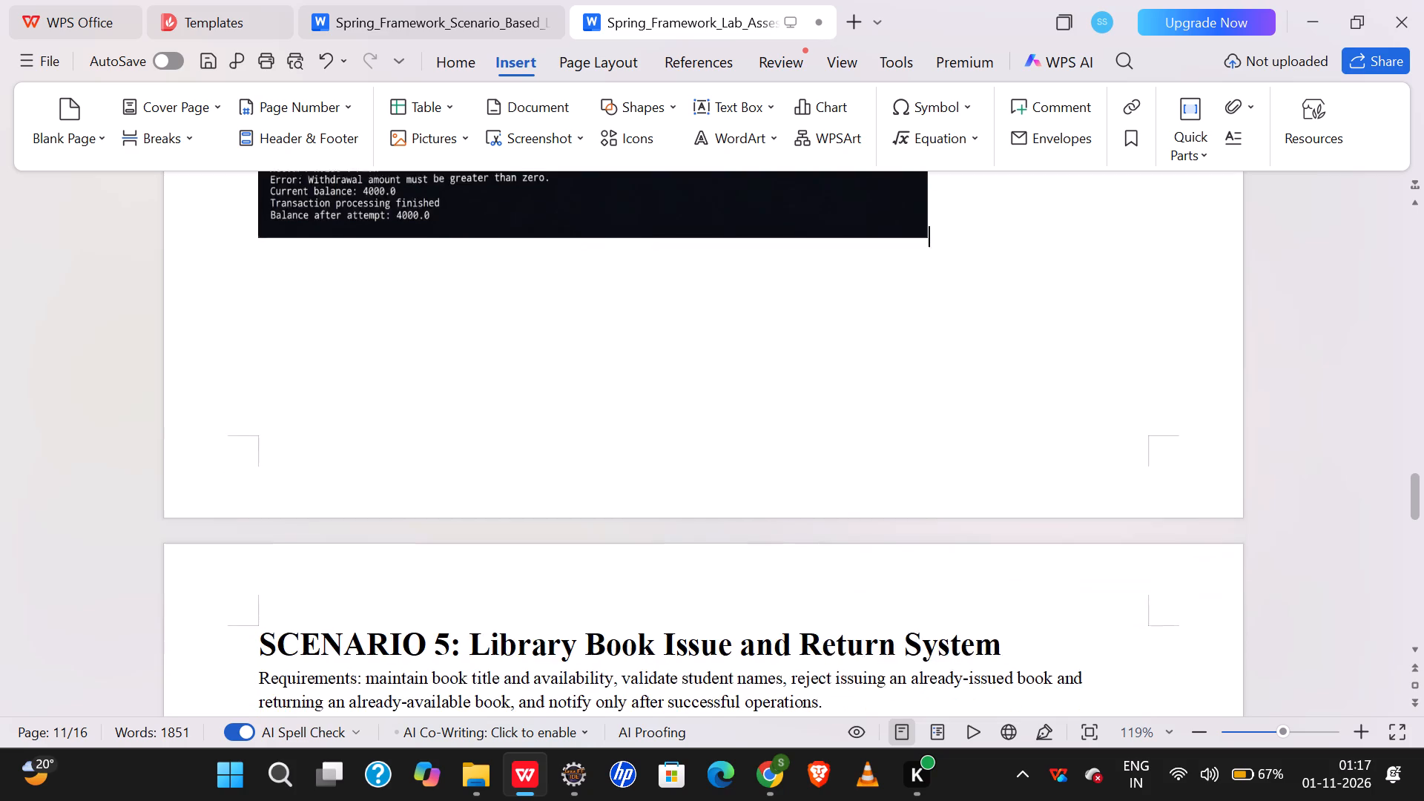
{"action": "scroll", "coordinate": [972, 617], "scroll_direction": "down", "scroll_amount": 2}
{"action": "scroll", "coordinate": [972, 617], "scroll_direction": "up", "scroll_amount": 1}
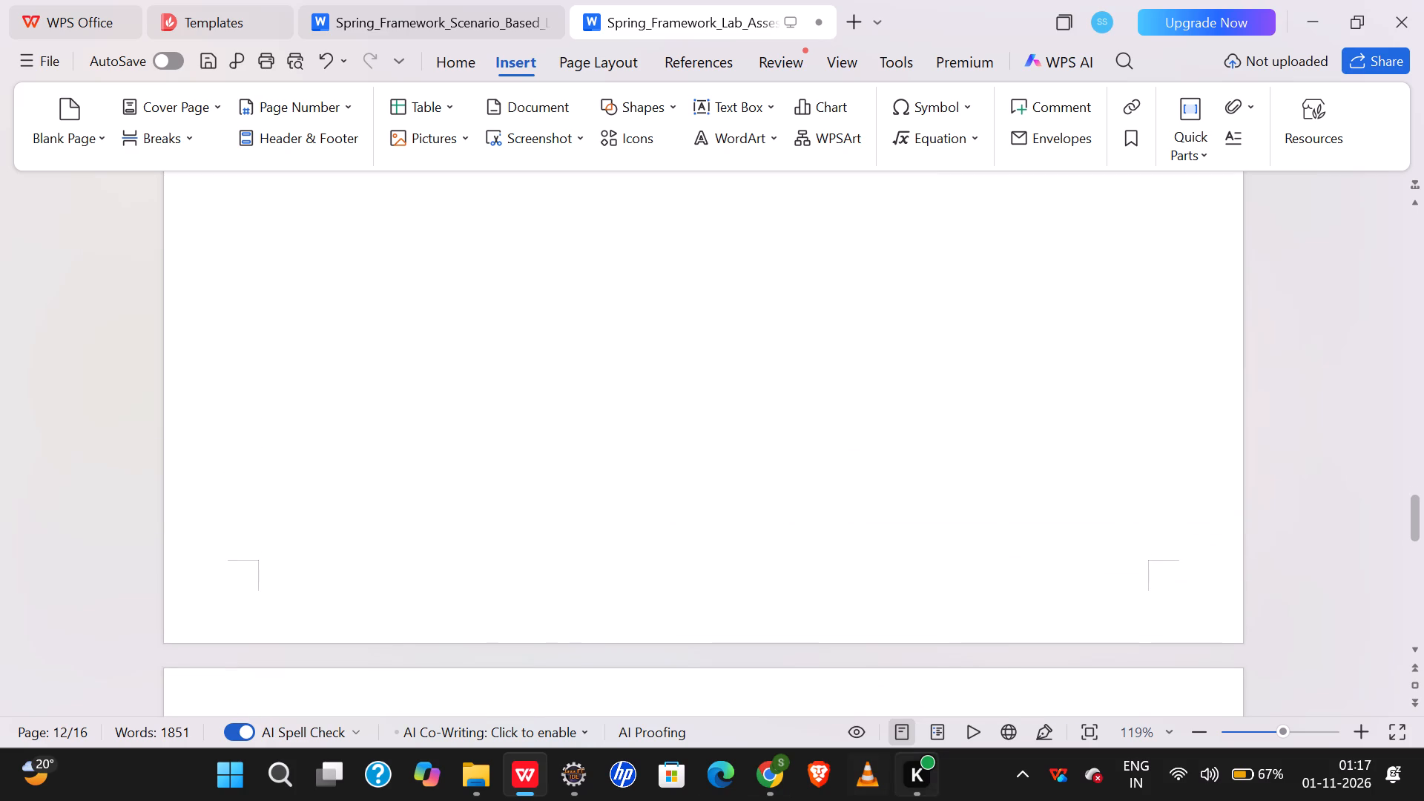
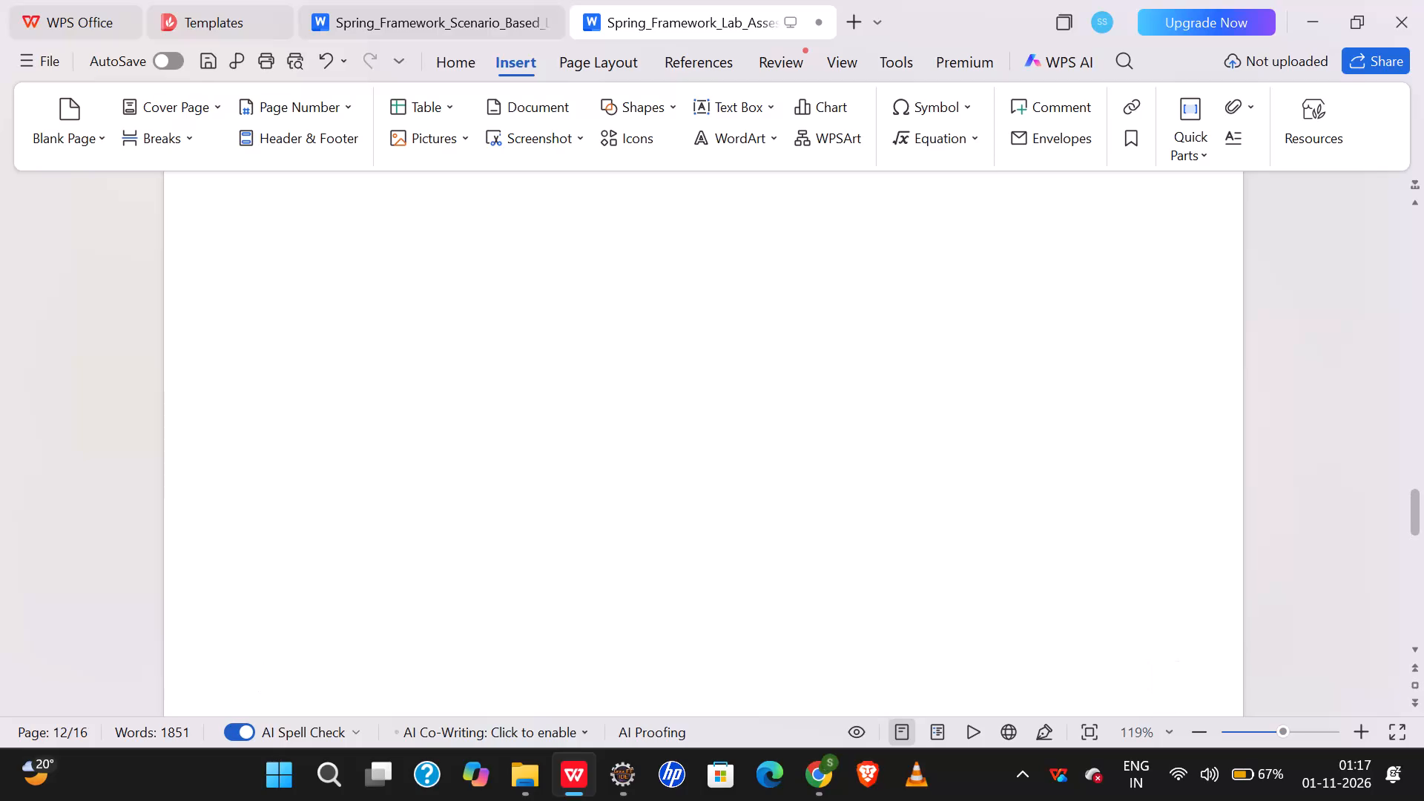
Delete the Requirements paragraph under the Scenario 5: Library Book Issue and Return System heading.
{"action": "scroll", "coordinate": [614, 693], "scroll_direction": "up", "scroll_amount": 2}
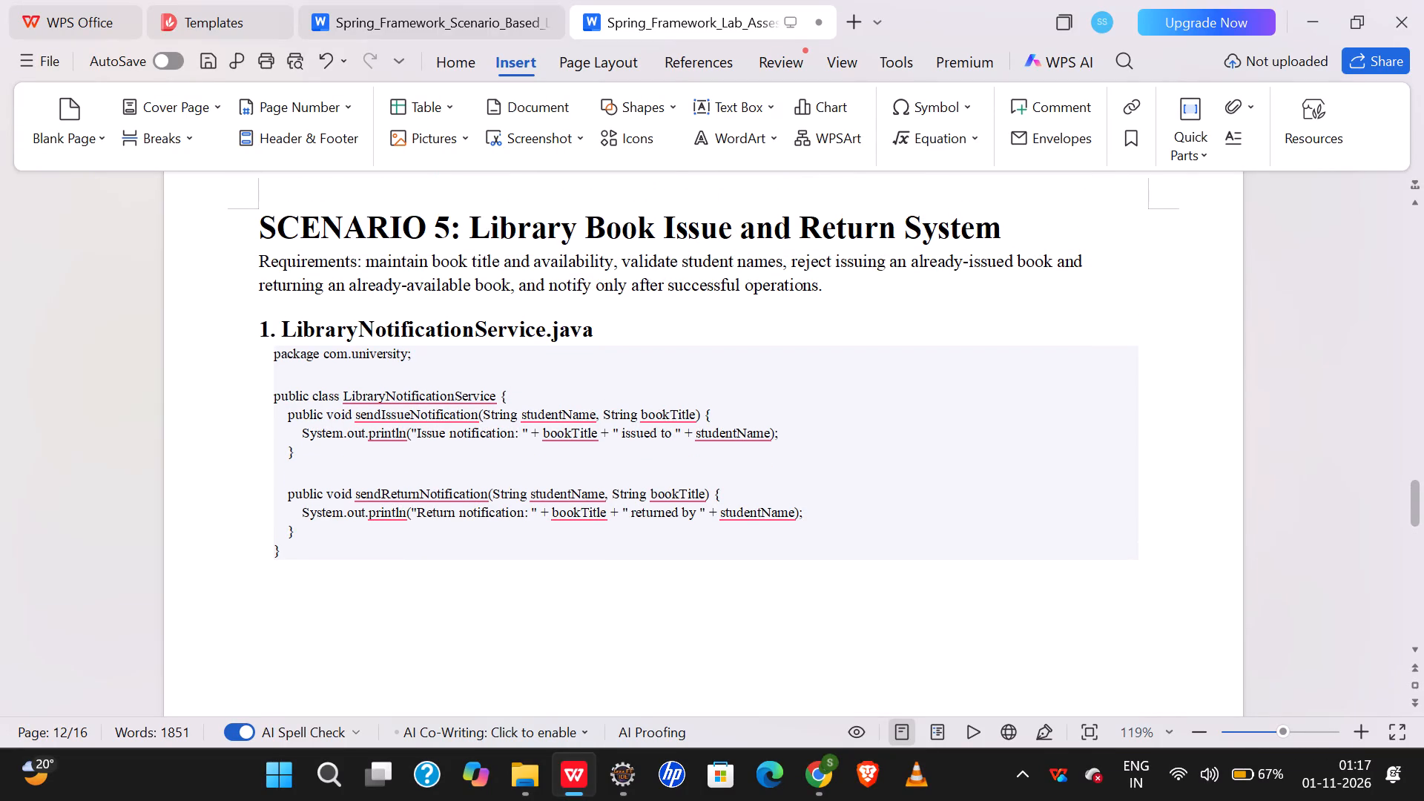
{"action": "left_click_drag", "start_coordinate": [260, 254], "coordinate": [830, 294]}
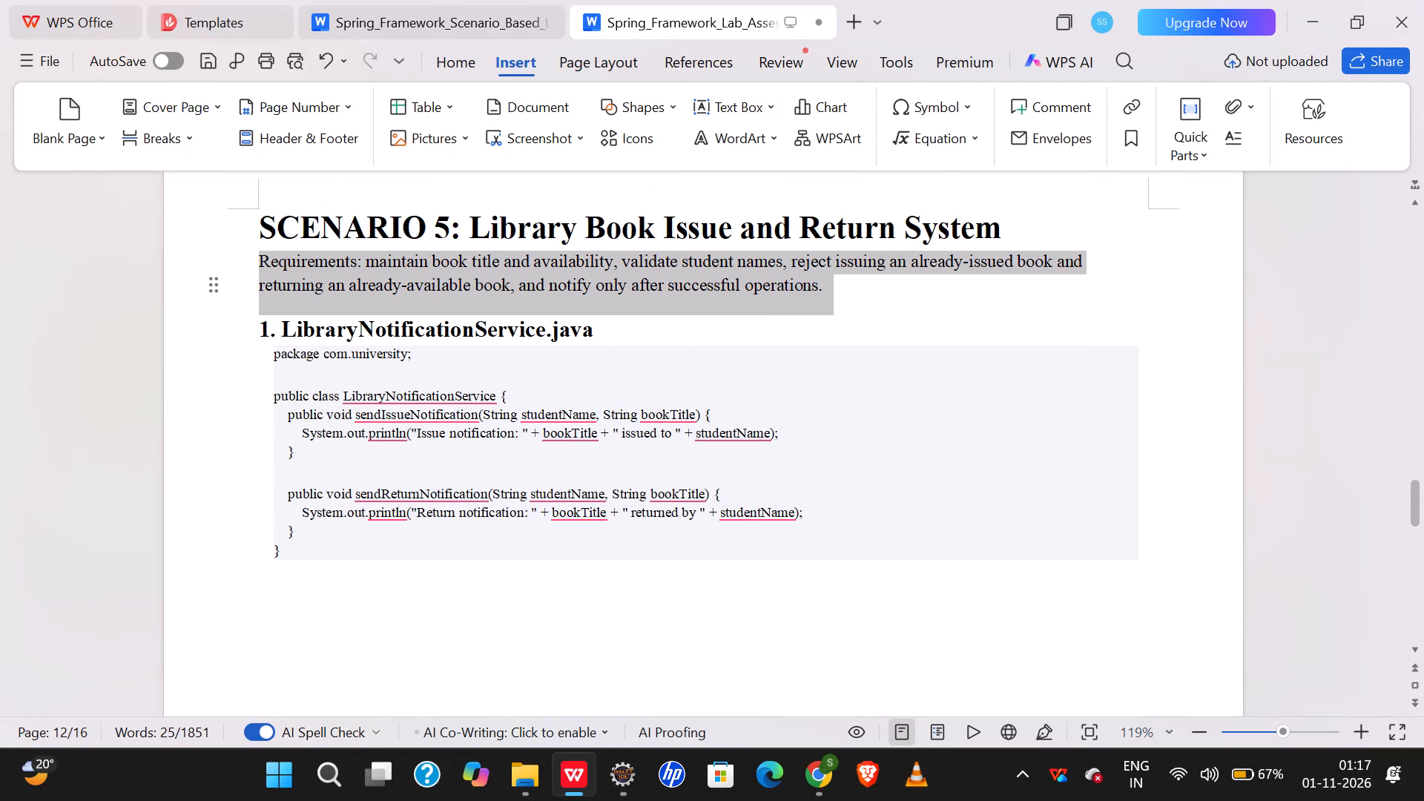
{"action": "left_click_drag", "start_coordinate": [830, 294], "coordinate": [831, 296]}
{"action": "key", "text": "Delete"}
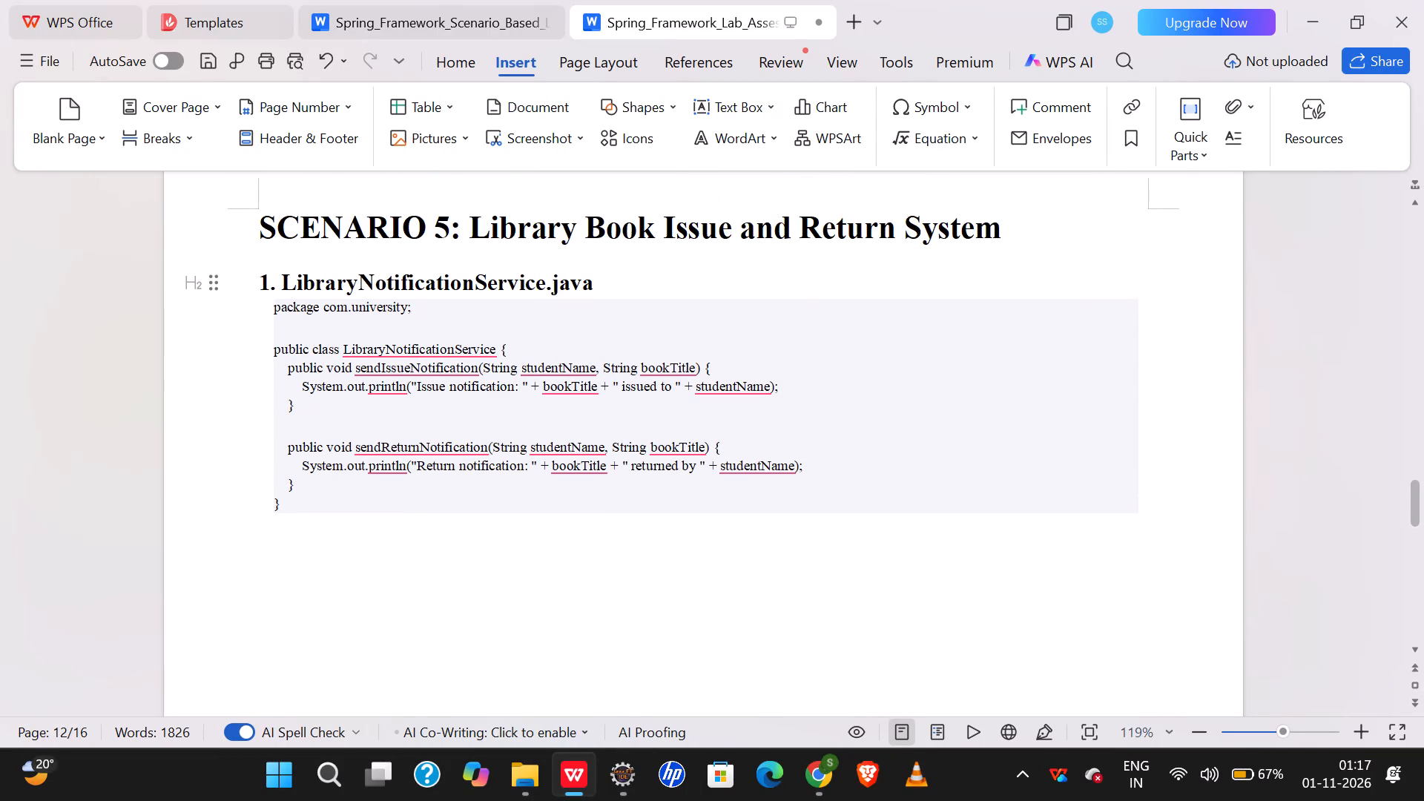
Copy all of Scenario 5's code, from the LibraryNotificationService.java heading through the end of MainApp.java, leaving out the Expected Output.
{"action": "left_click_drag", "start_coordinate": [258, 287], "coordinate": [396, 627]}
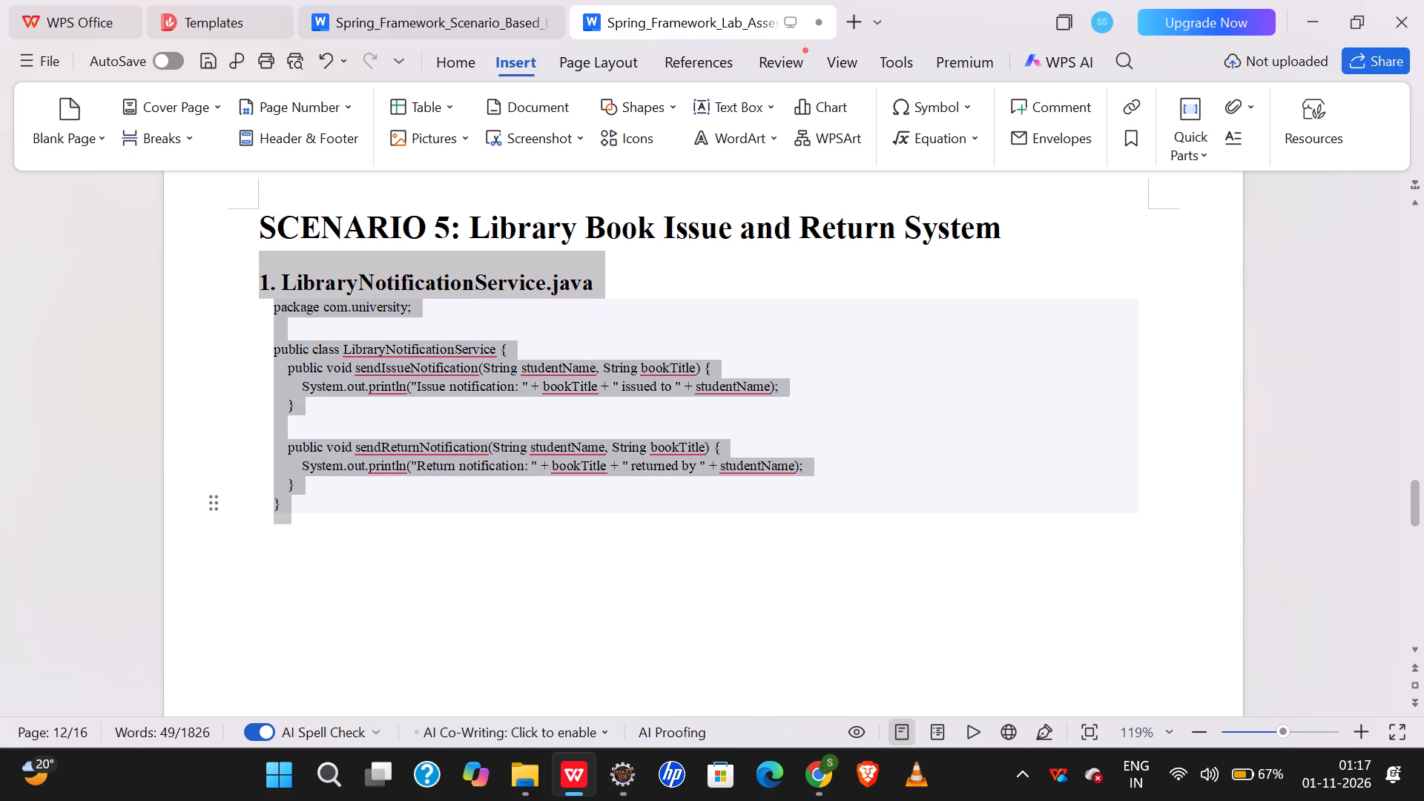
{"action": "left_click_drag", "start_coordinate": [396, 627], "coordinate": [402, 721]}
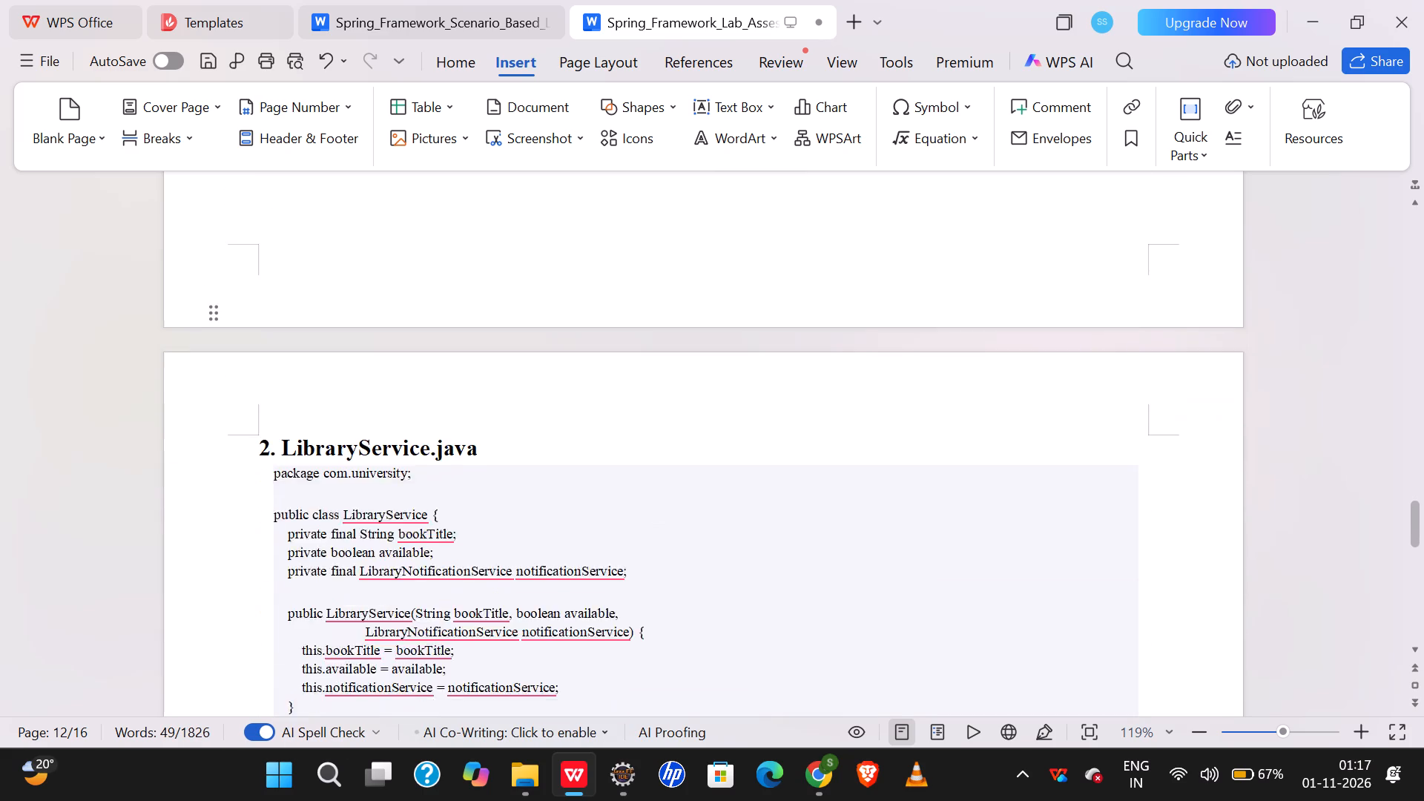
{"action": "left_click_drag", "start_coordinate": [402, 721], "coordinate": [391, 424]}
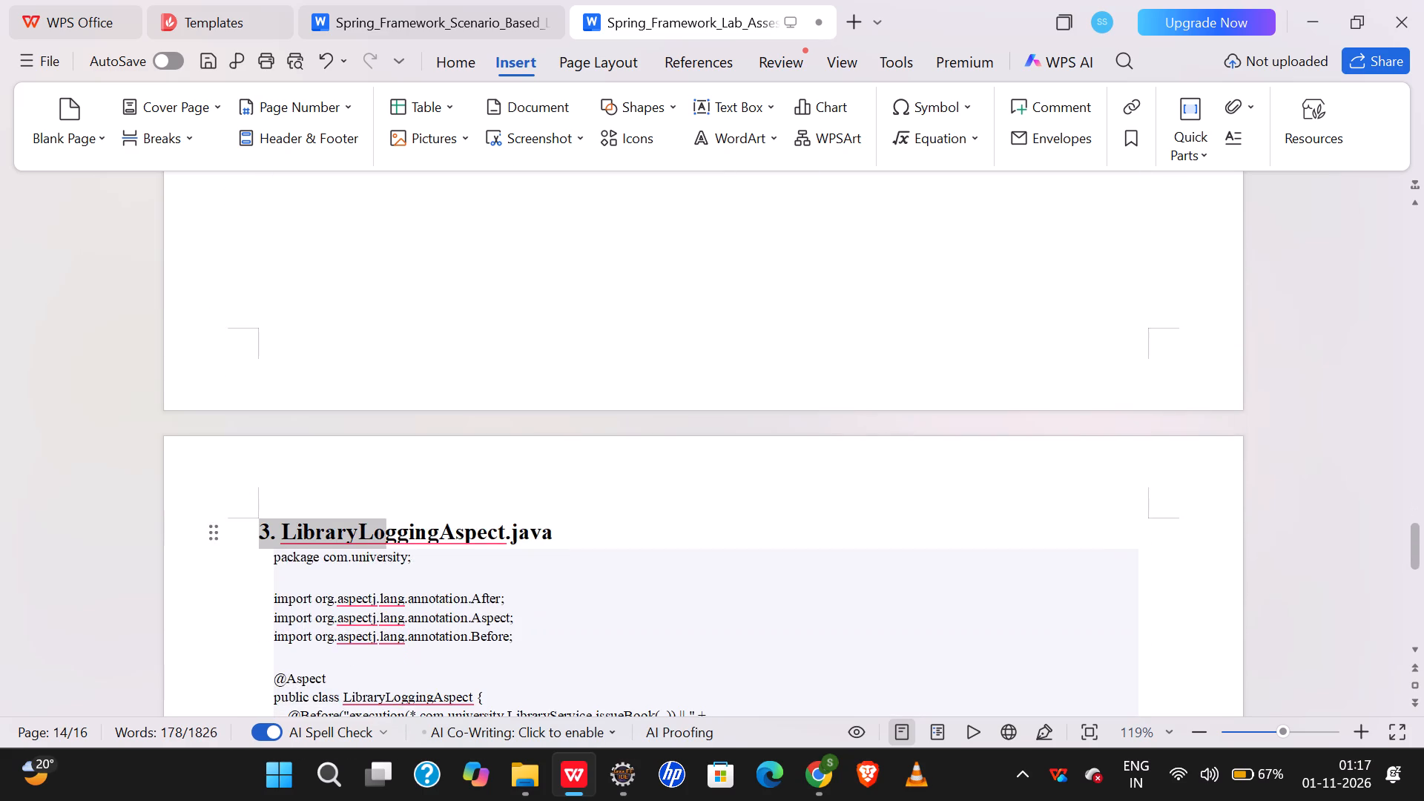
{"action": "left_click_drag", "start_coordinate": [391, 424], "coordinate": [395, 697]}
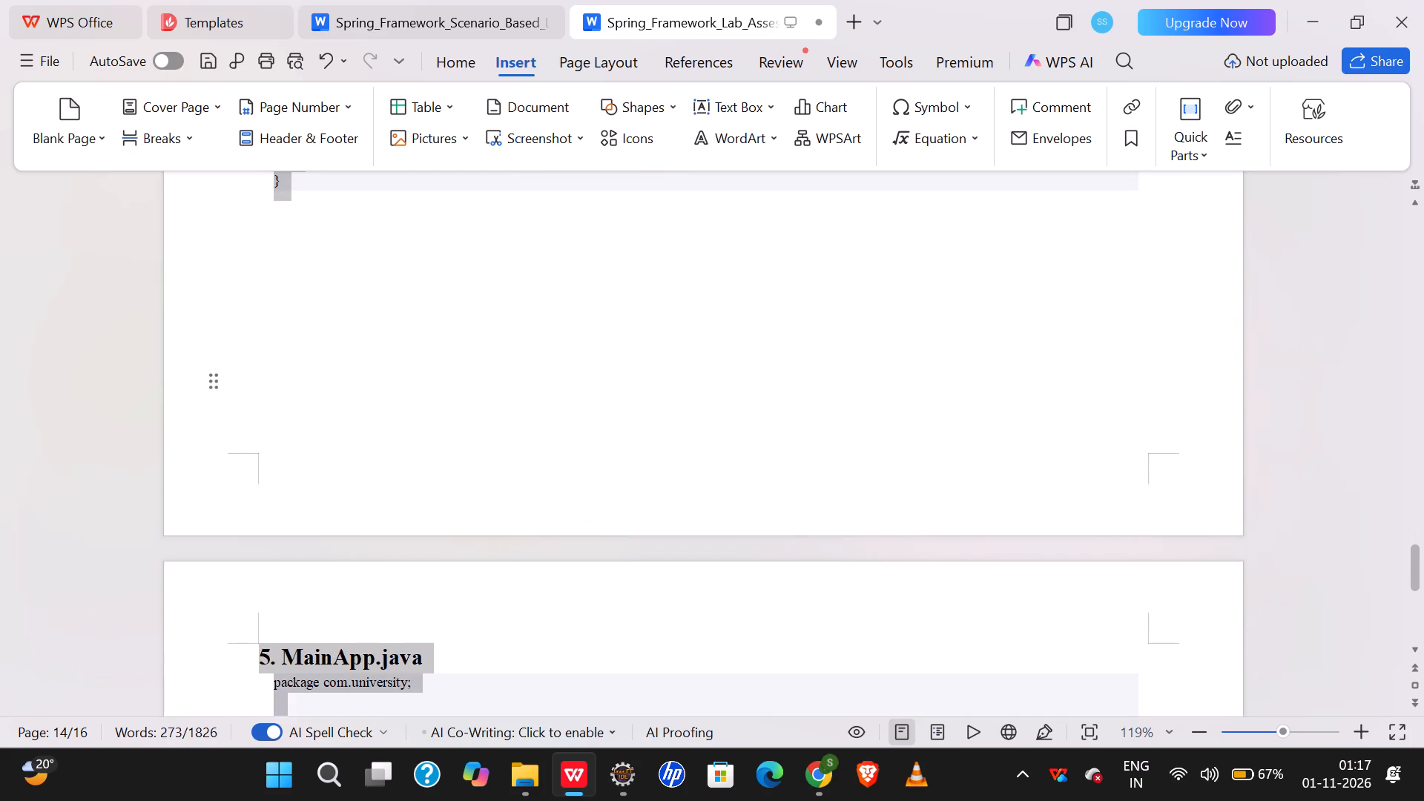
{"action": "left_click_drag", "start_coordinate": [395, 697], "coordinate": [403, 139]}
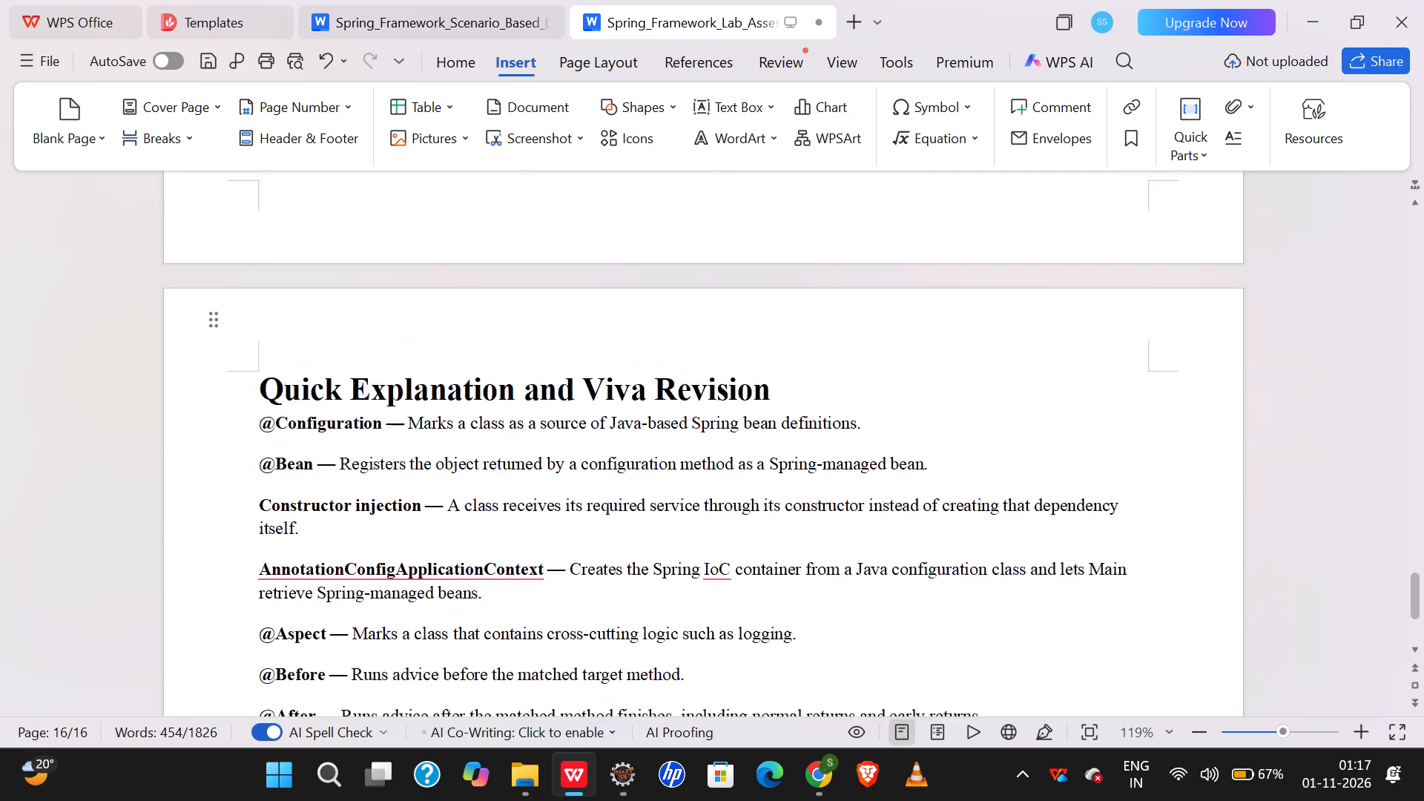
{"action": "left_click_drag", "start_coordinate": [403, 139], "coordinate": [407, 688]}
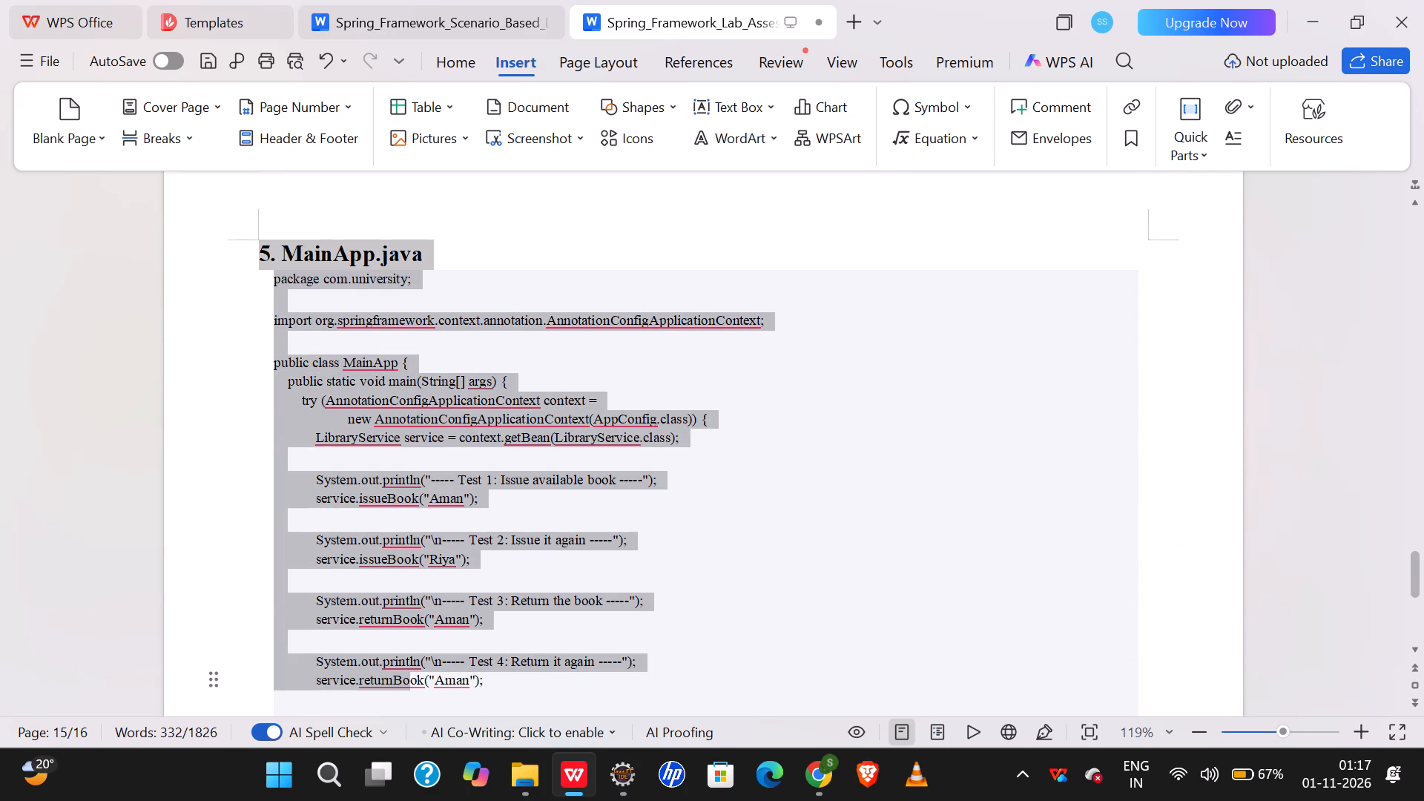
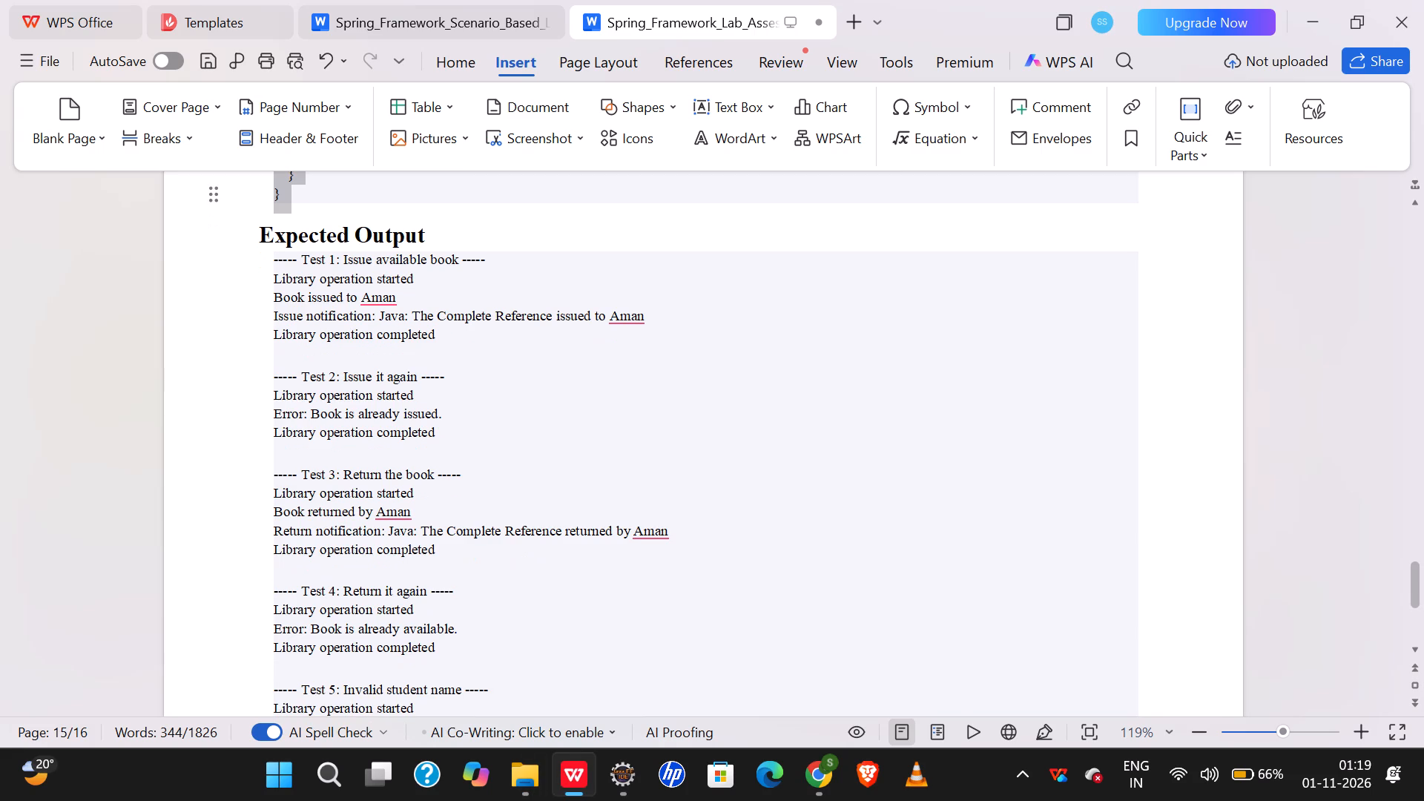
{"action": "left_click_drag", "start_coordinate": [352, 232], "coordinate": [281, 231]}
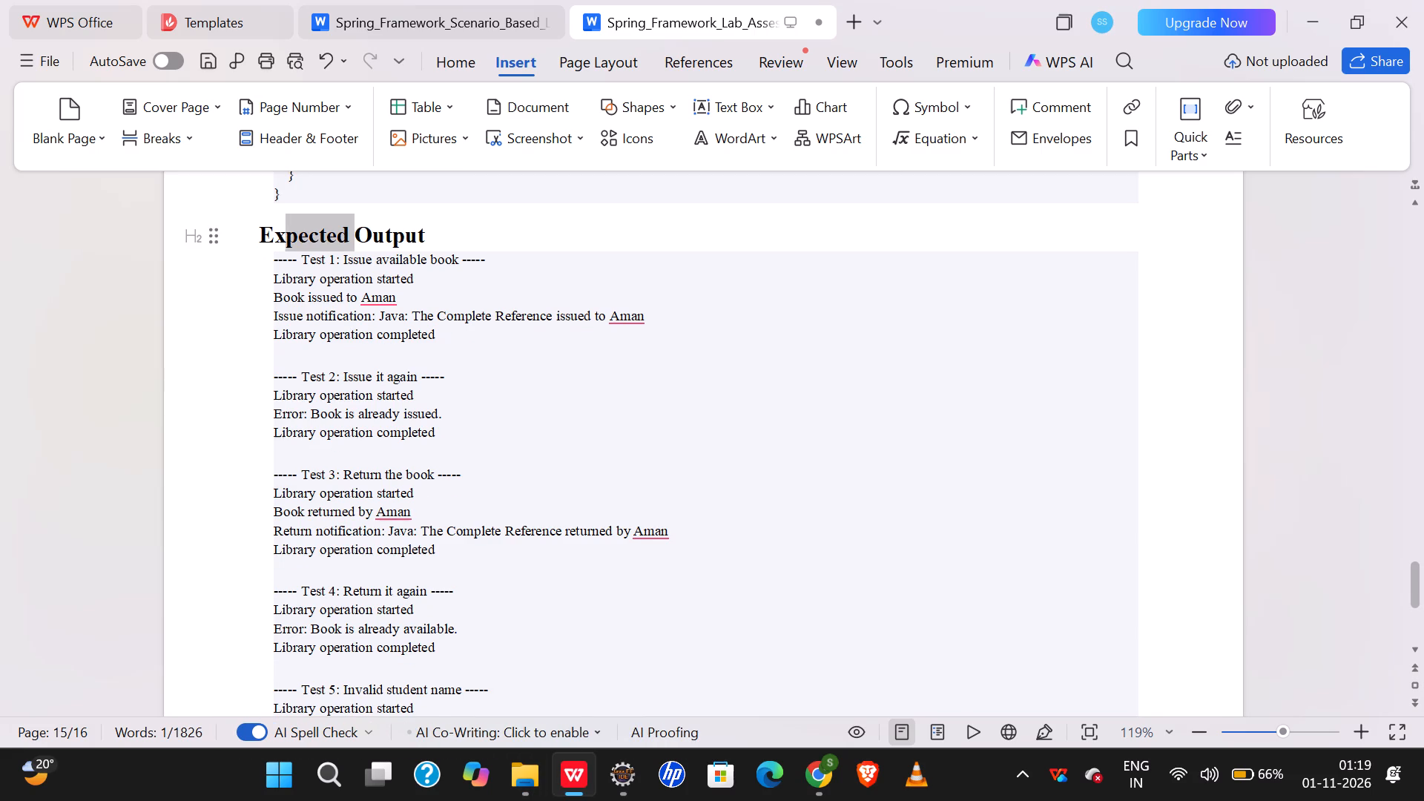
{"action": "left_click_drag", "start_coordinate": [281, 231], "coordinate": [252, 232]}
{"action": "key", "text": "Delete"}
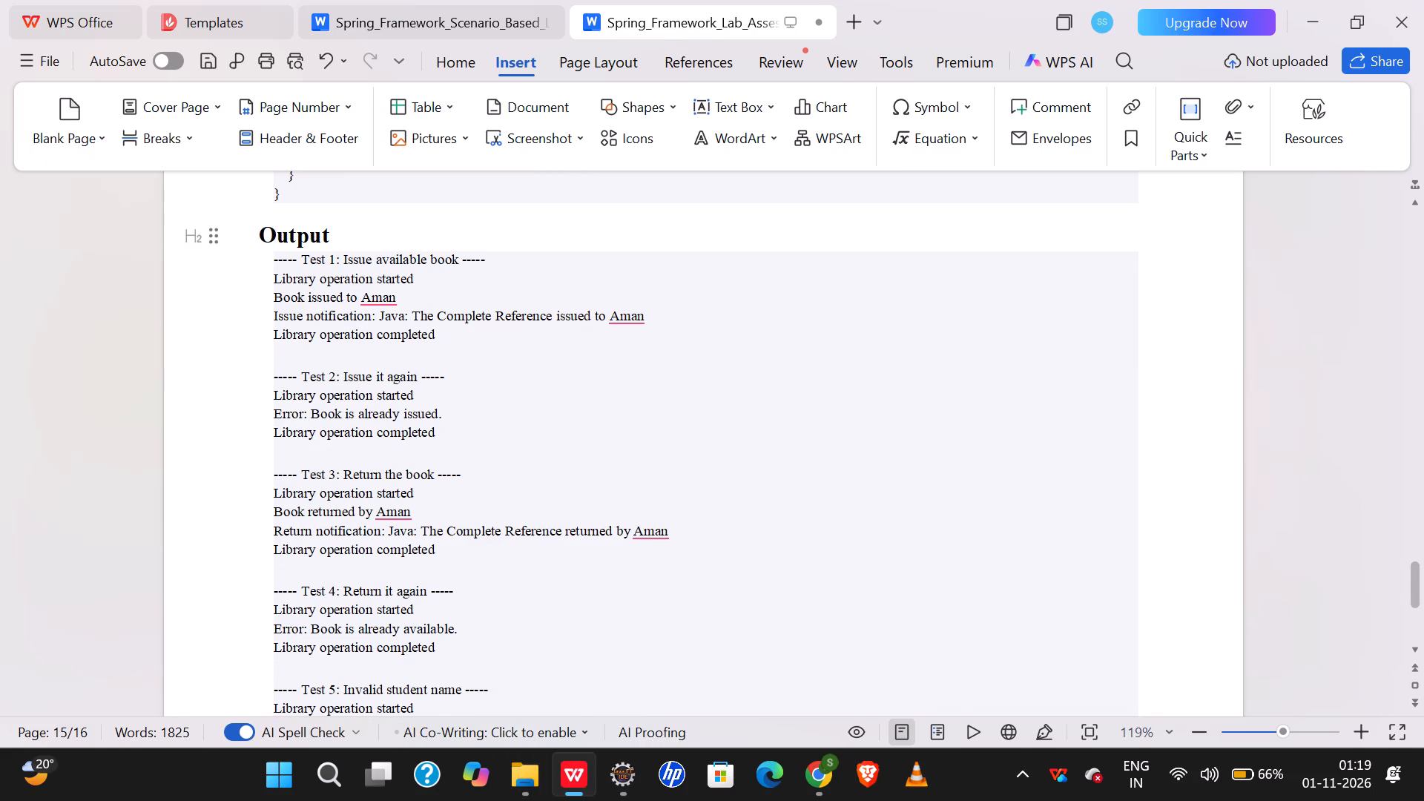
Delete the Scenario 5 output text under the Output heading, from Test 1 through the end of Test 5.
{"action": "left_click_drag", "start_coordinate": [271, 260], "coordinate": [407, 751]}
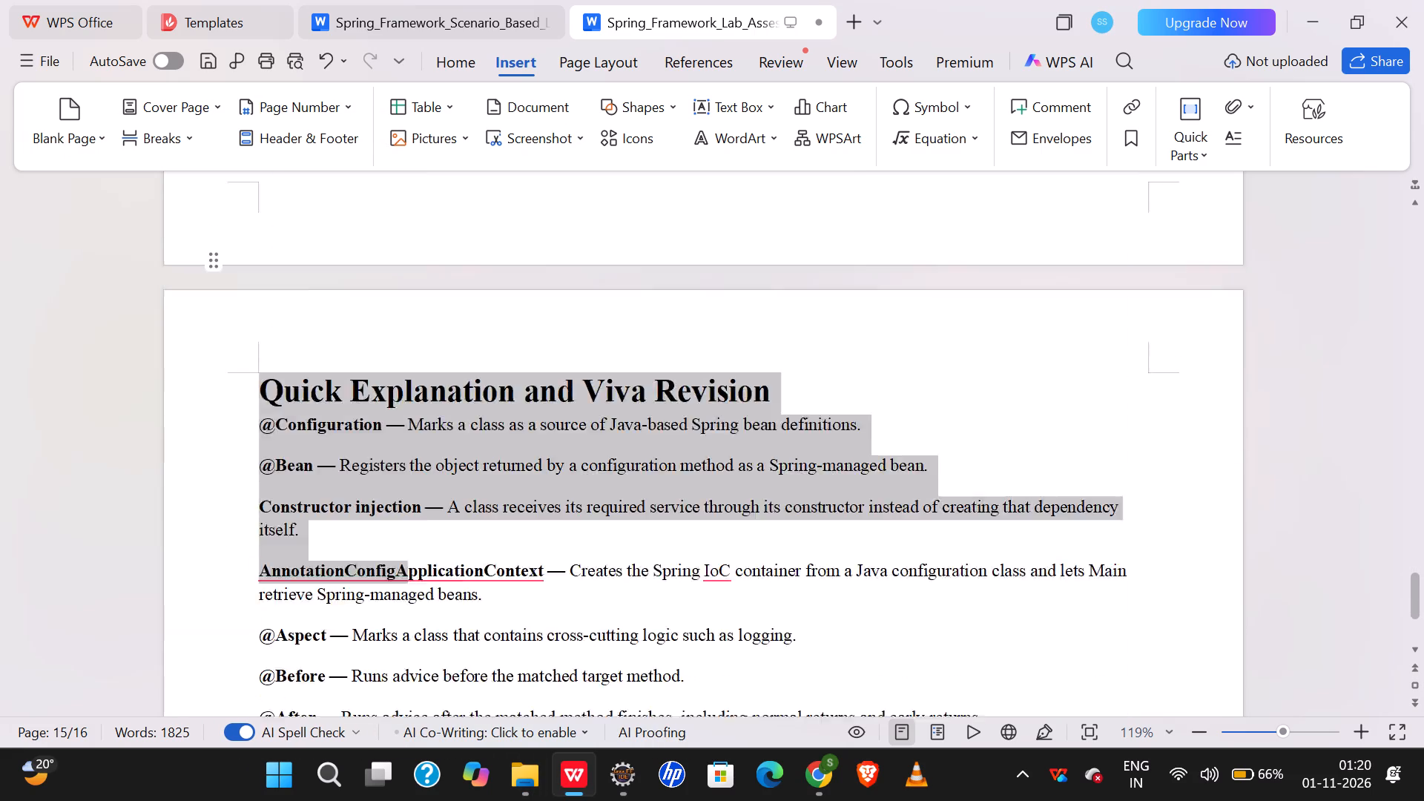
{"action": "left_click_drag", "start_coordinate": [407, 751], "coordinate": [371, 658]}
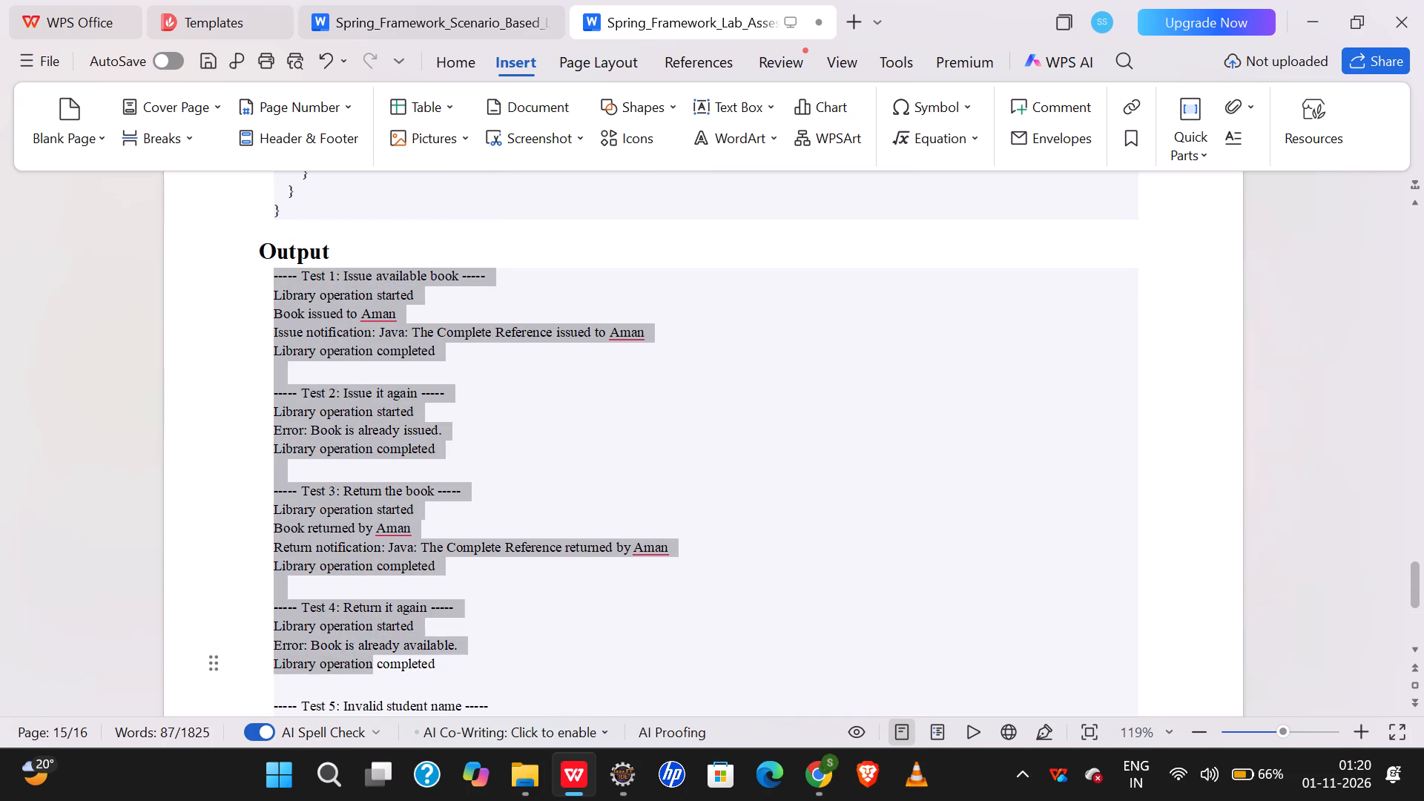
{"action": "left_click_drag", "start_coordinate": [371, 658], "coordinate": [420, 627]}
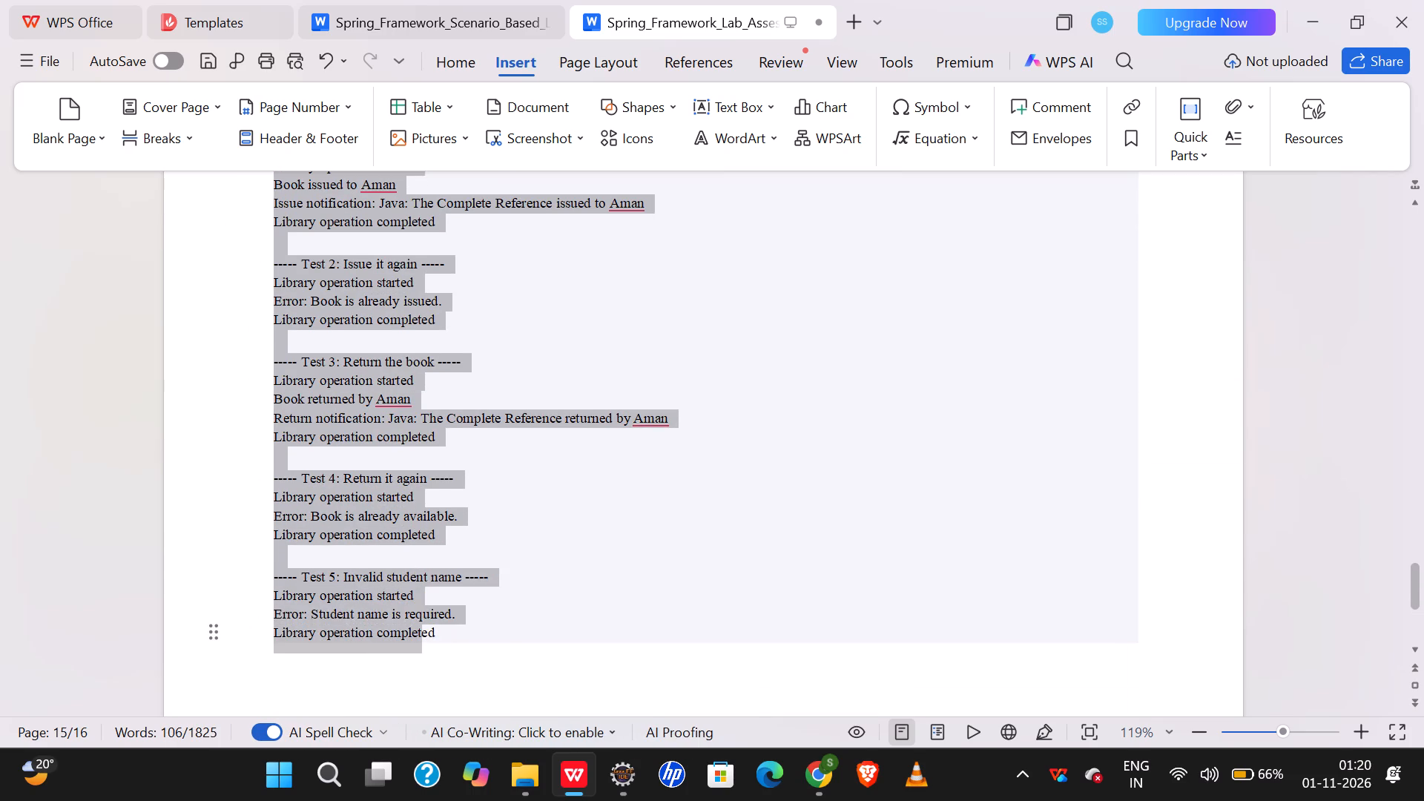
{"action": "left_click_drag", "start_coordinate": [420, 627], "coordinate": [452, 647]}
{"action": "key", "text": "Delete"}
Insert the Java Library System Console Tests picture from the Downloads folder under Scenario 5's Output heading.
{"action": "scroll", "coordinate": [452, 647], "scroll_direction": "up", "scroll_amount": 2}
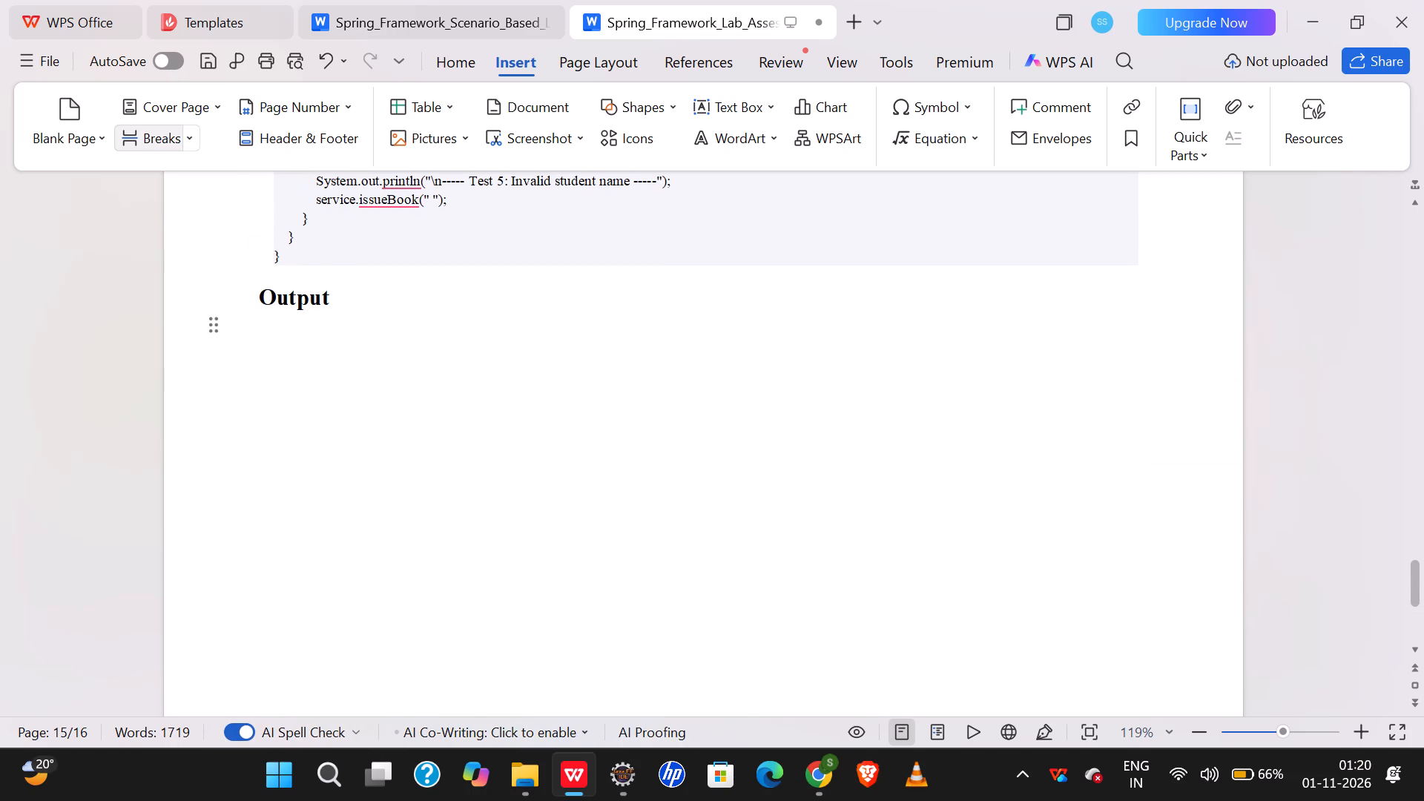
{"action": "left_click", "coordinate": [403, 133]}
{"action": "left_click", "coordinate": [434, 183]}
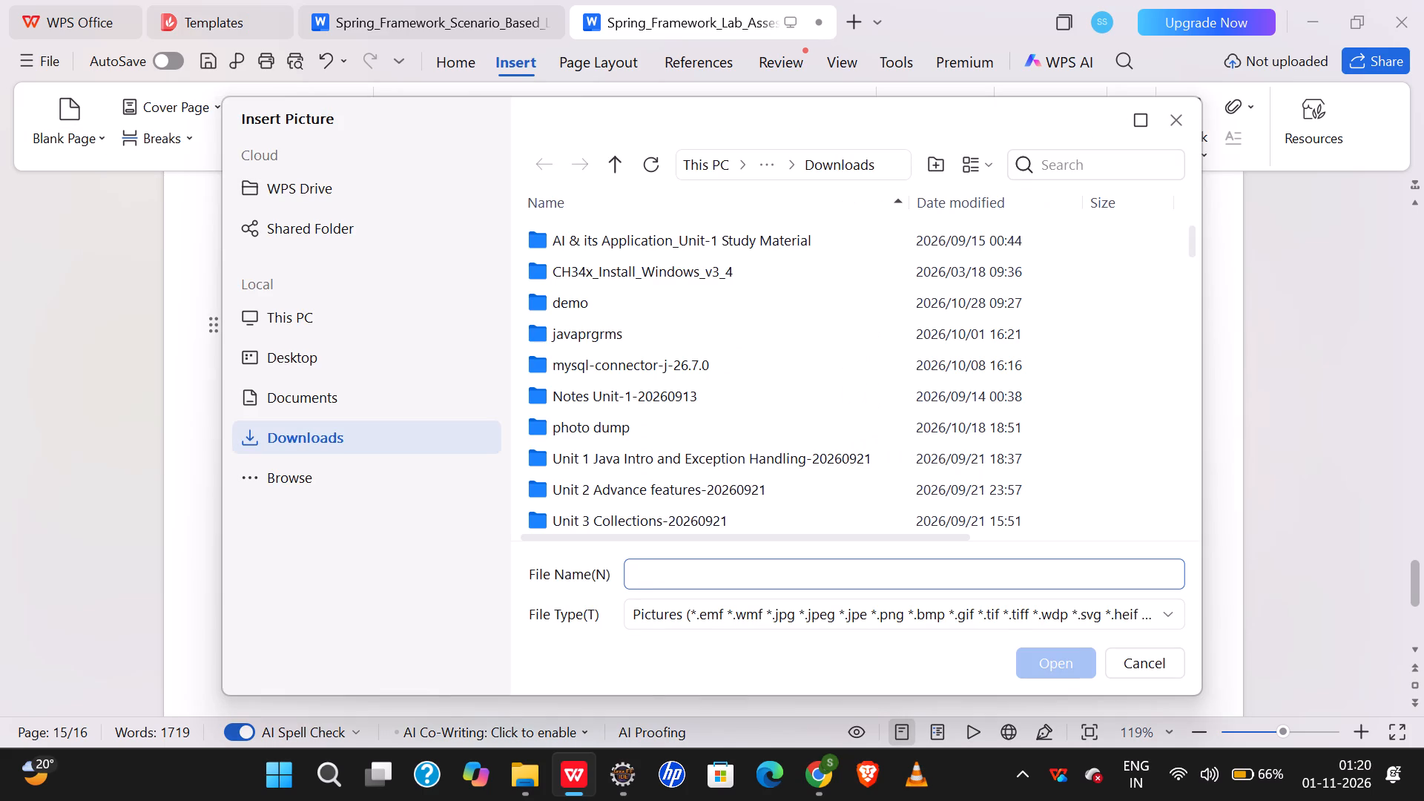
{"action": "left_click", "coordinate": [389, 470]}
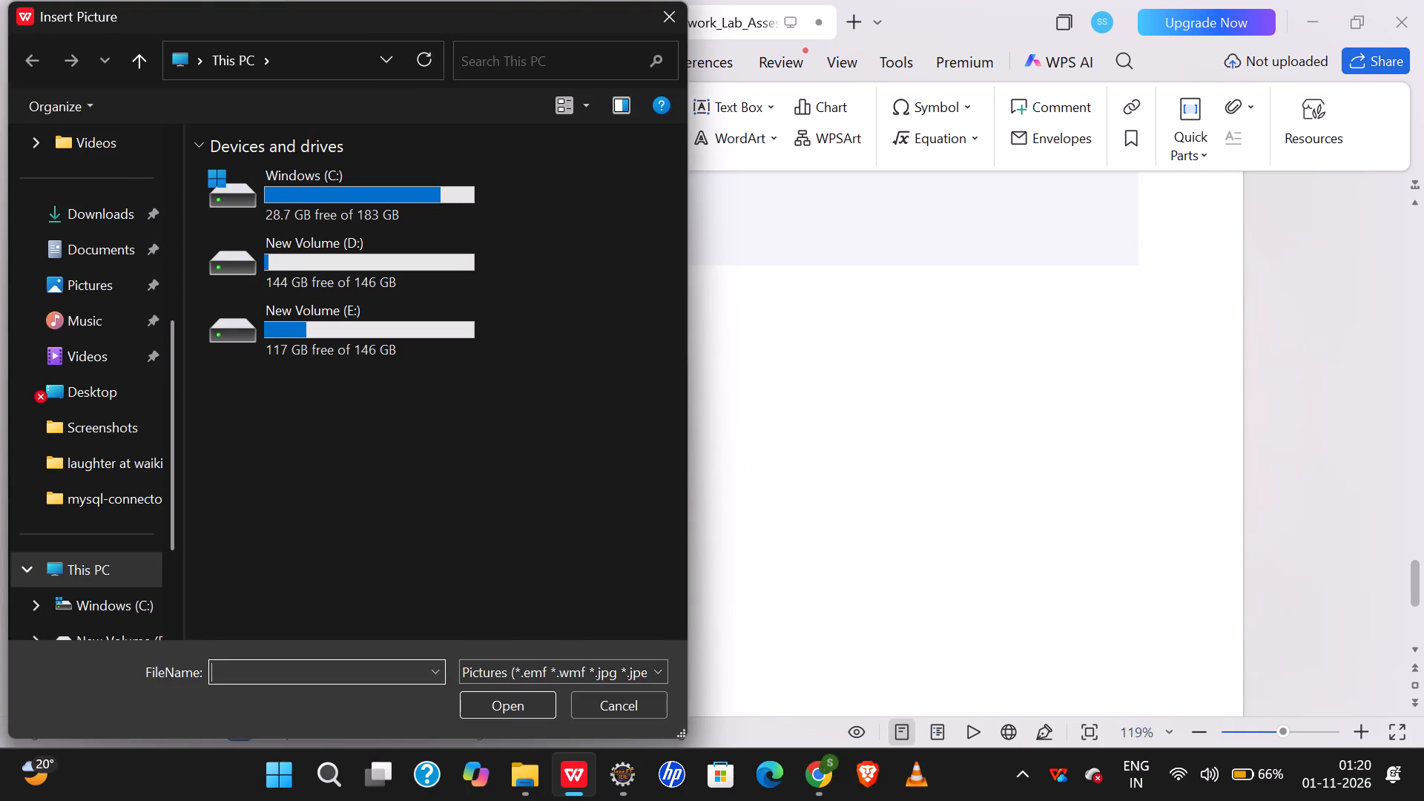
{"action": "left_click", "coordinate": [95, 200]}
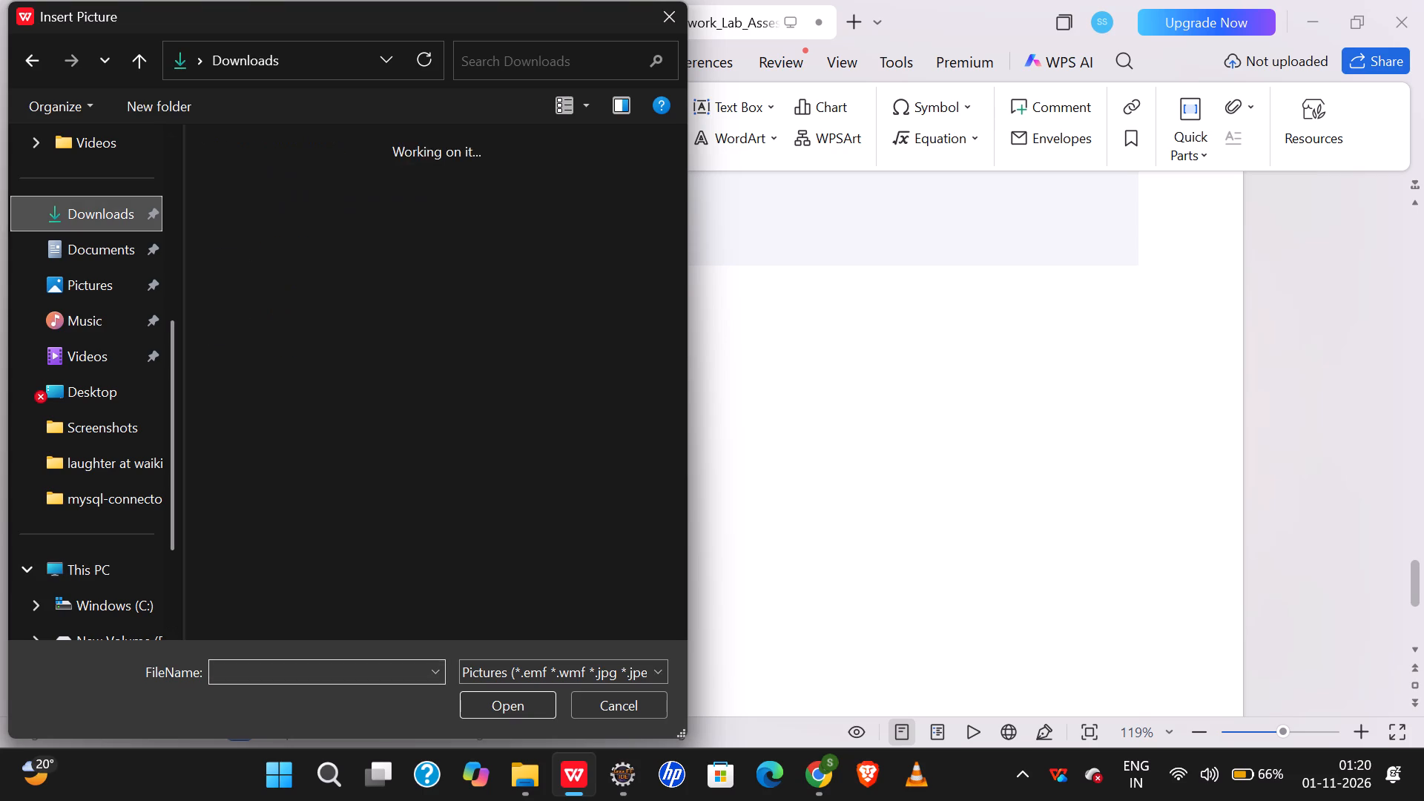
{"action": "left_click", "coordinate": [303, 205]}
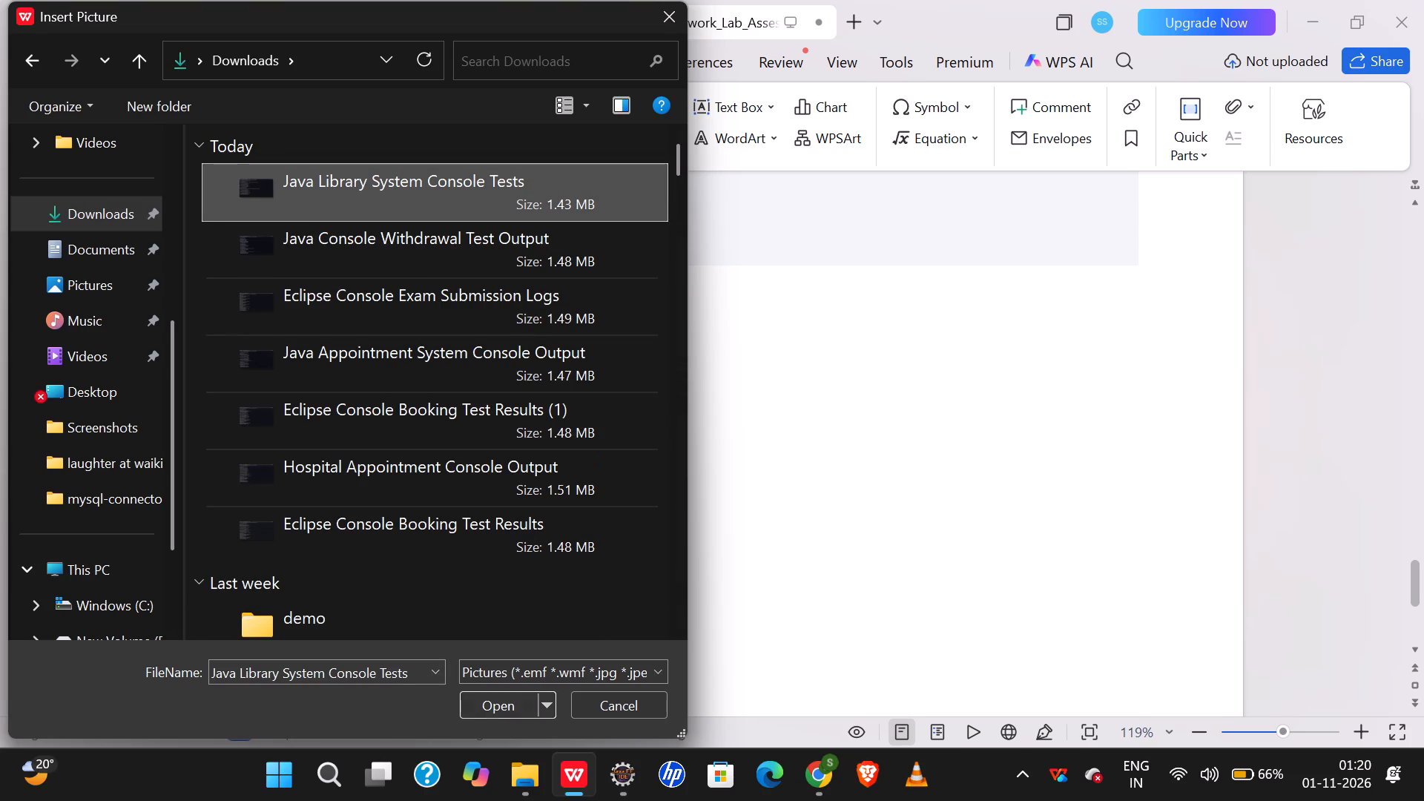
{"action": "left_click", "coordinate": [480, 706]}
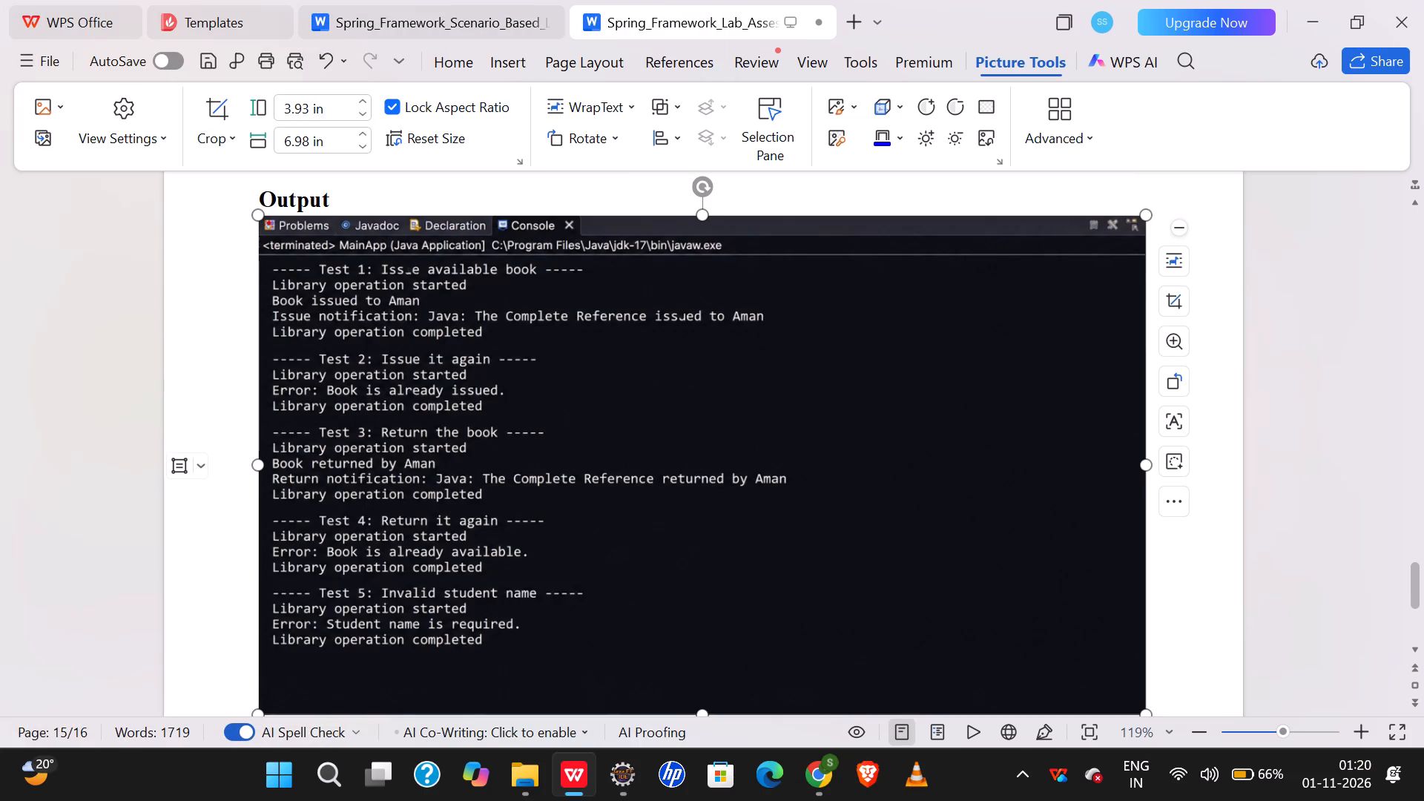
Crop the console tab bar and the terminated MainApp line off the top of the library output picture.
{"action": "left_click", "coordinate": [217, 110]}
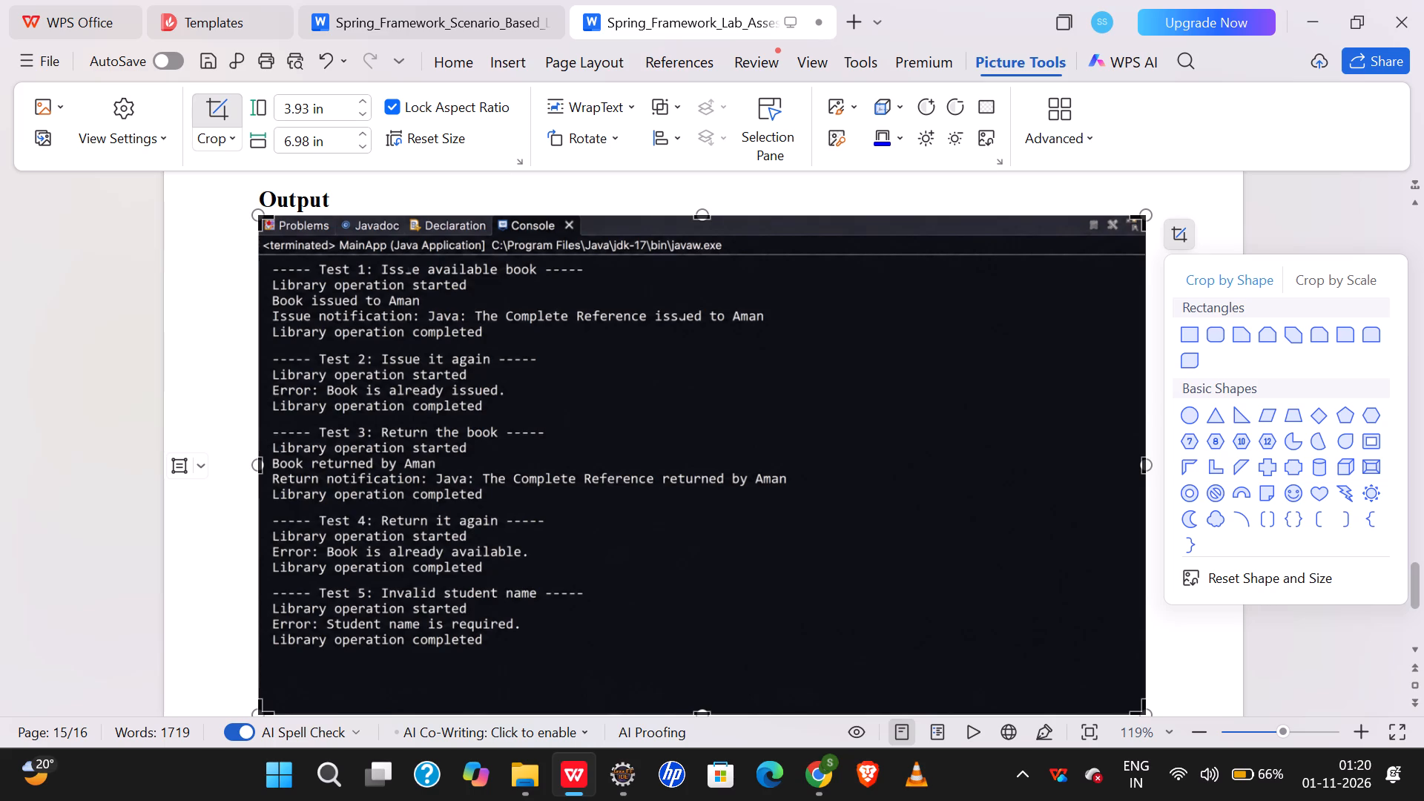
{"action": "left_click_drag", "start_coordinate": [701, 219], "coordinate": [701, 256]}
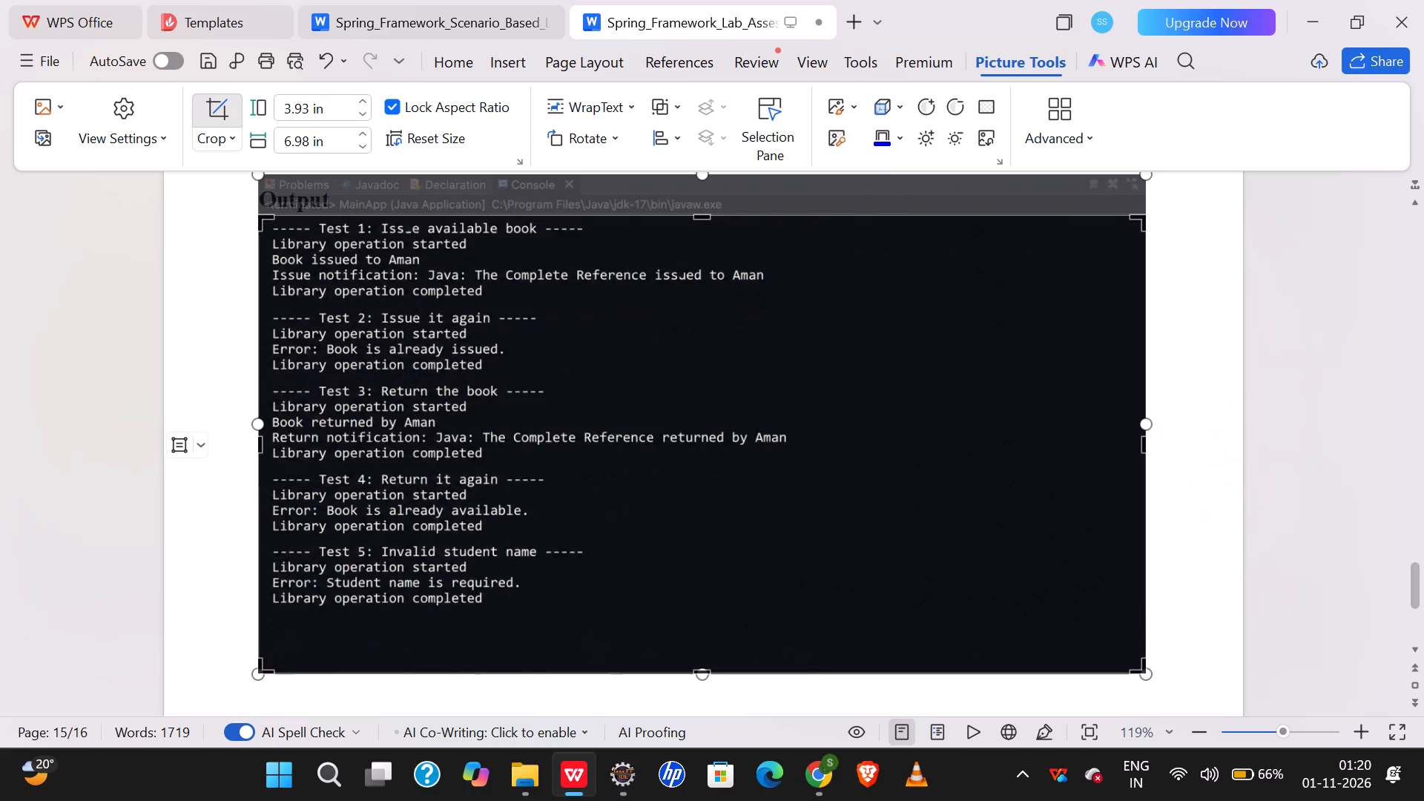
{"action": "left_click", "coordinate": [1189, 185]}
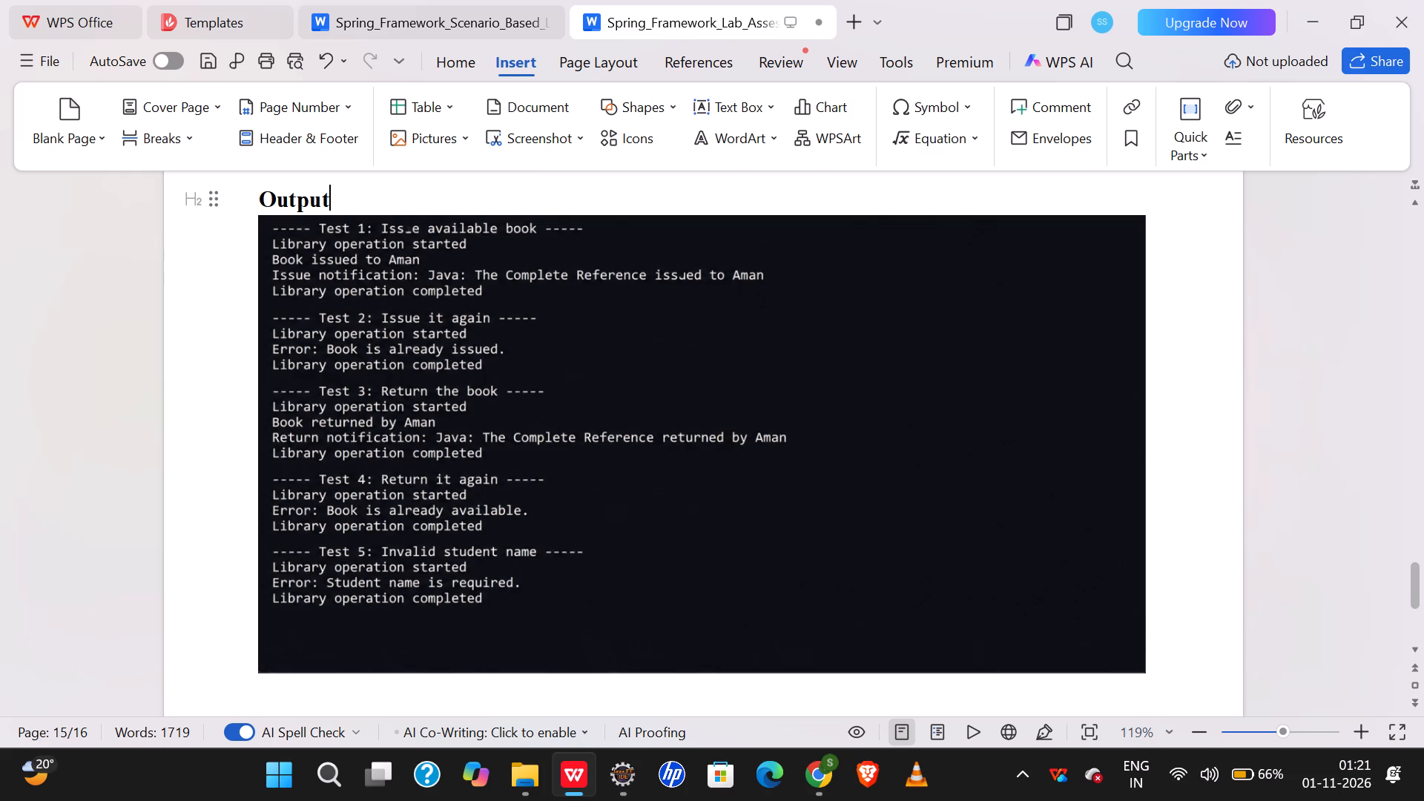
Shrink the library output picture to about 5.55 in wide and 2.95 in high.
{"action": "left_click", "coordinate": [1071, 375]}
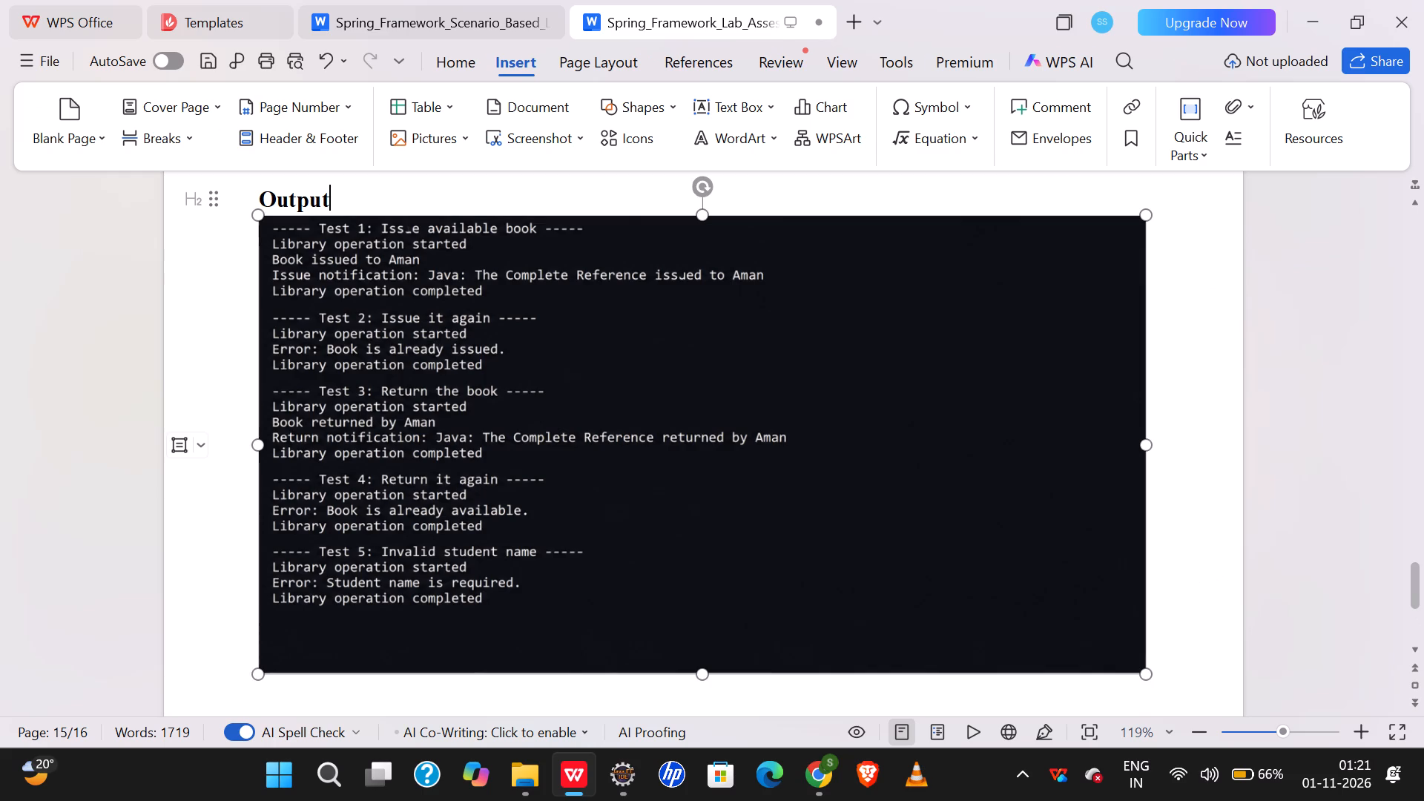
{"action": "left_click_drag", "start_coordinate": [1142, 444], "coordinate": [960, 449]}
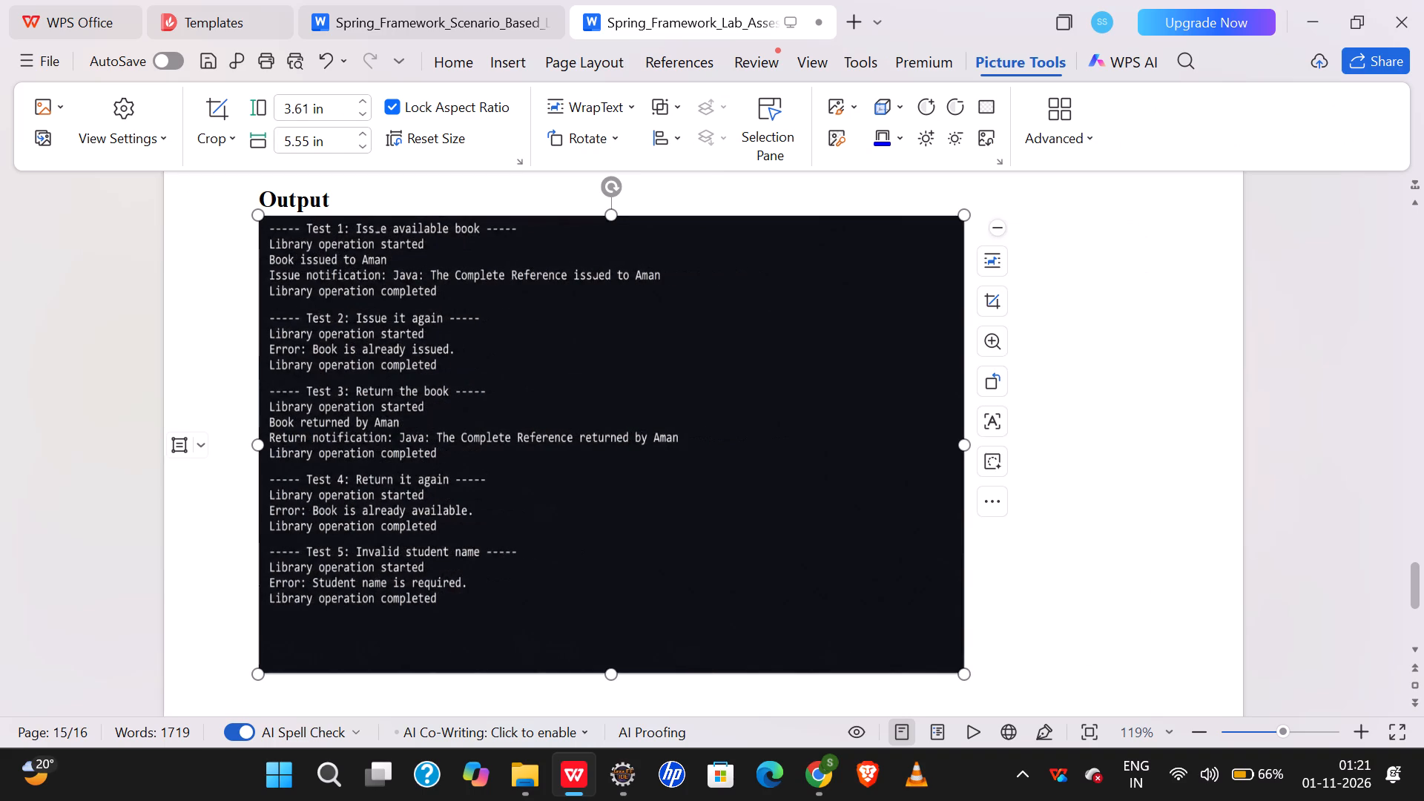
{"action": "left_click_drag", "start_coordinate": [613, 673], "coordinate": [610, 590]}
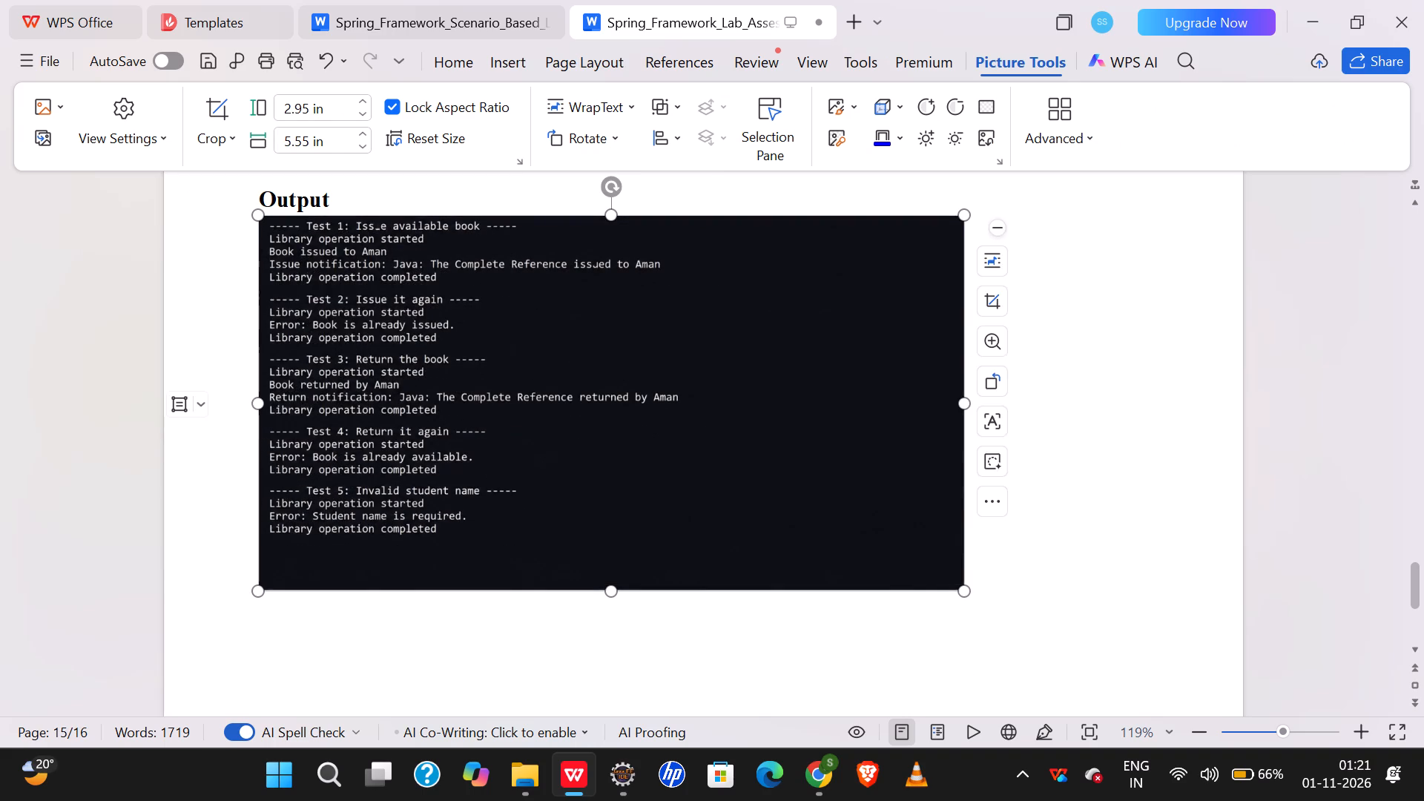
{"action": "left_click", "coordinate": [665, 665]}
Delete everything from the Quick Explanation and Viva Revision heading through the final bullet about the banking scenario.
{"action": "scroll", "coordinate": [665, 665], "scroll_direction": "down", "scroll_amount": 3}
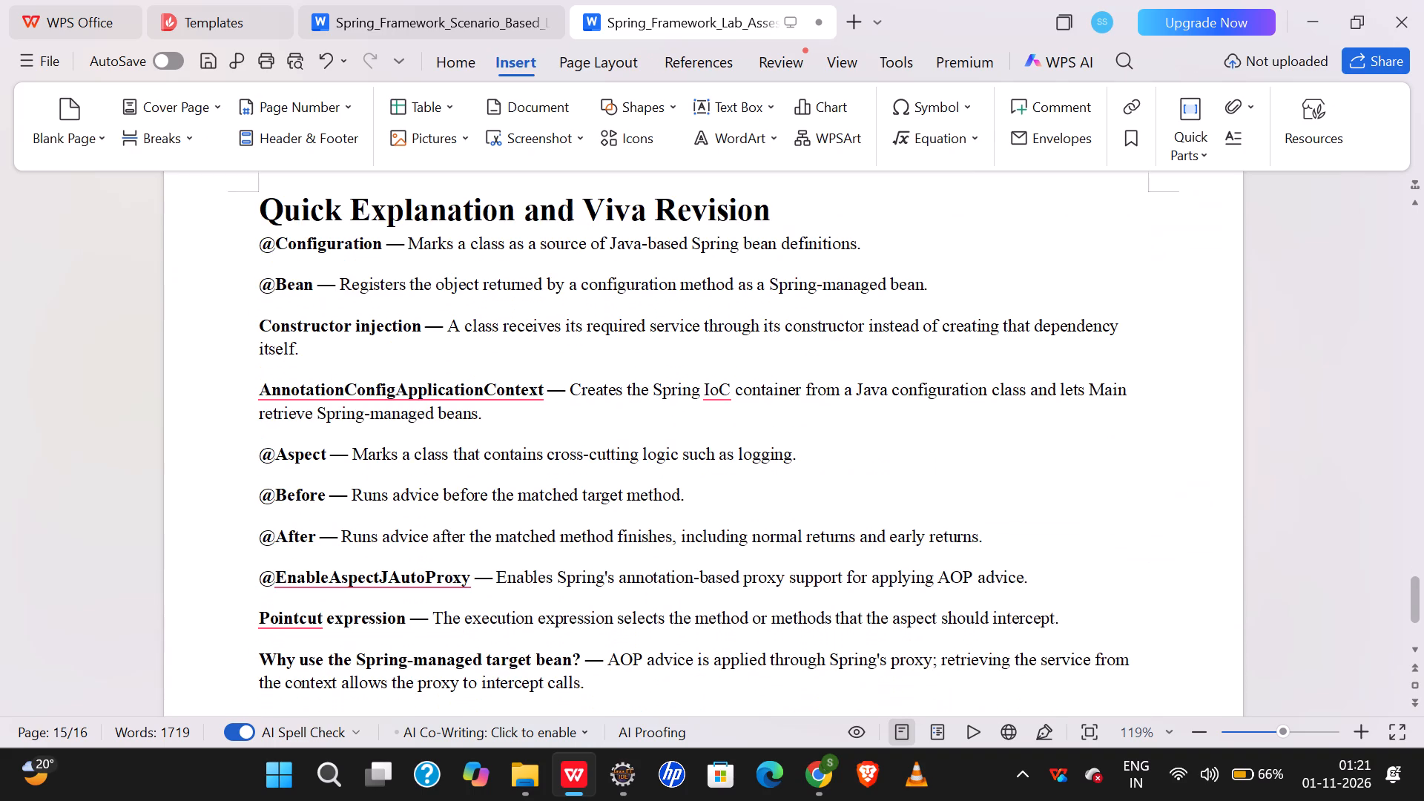
{"action": "left_click_drag", "start_coordinate": [263, 209], "coordinate": [537, 726]}
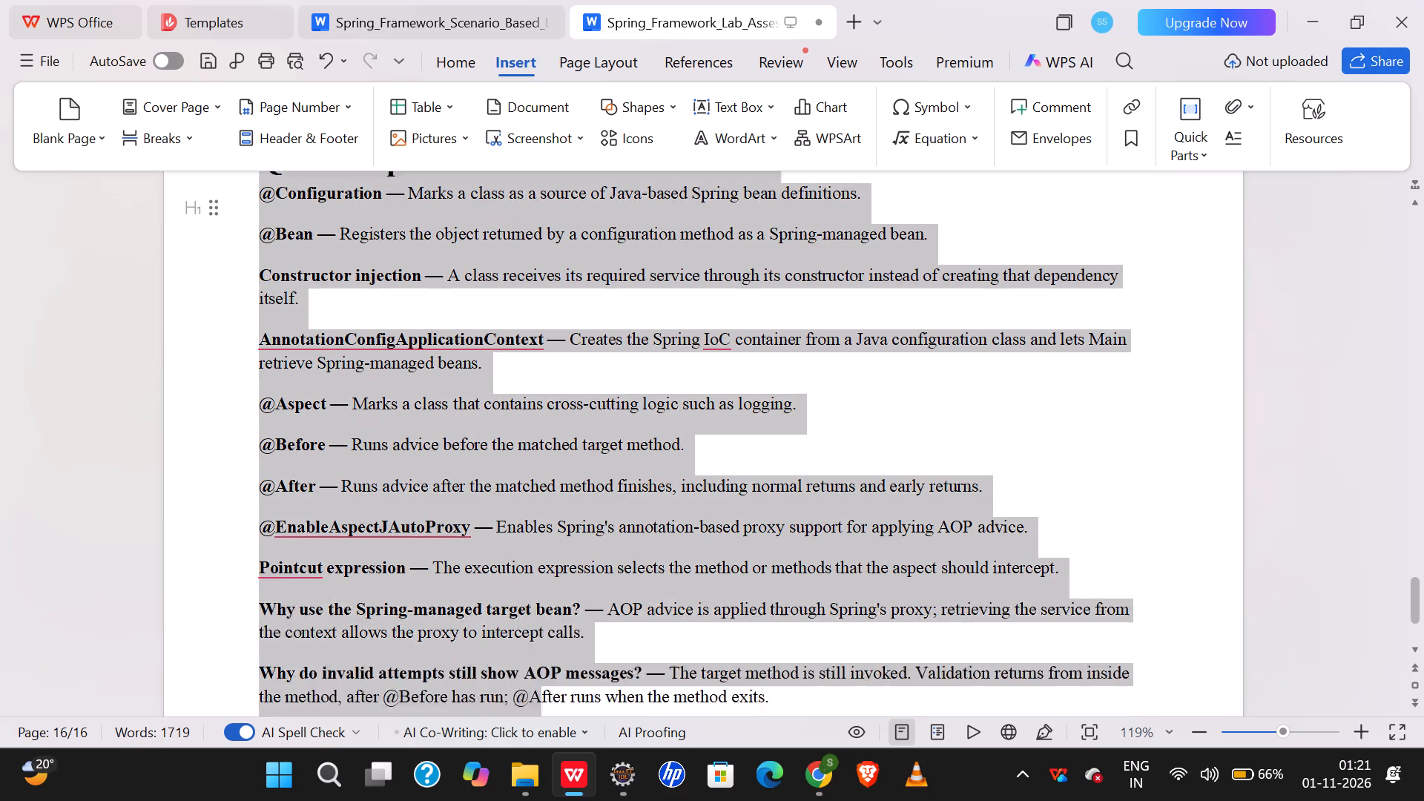
{"action": "left_click_drag", "start_coordinate": [537, 726], "coordinate": [1028, 375]}
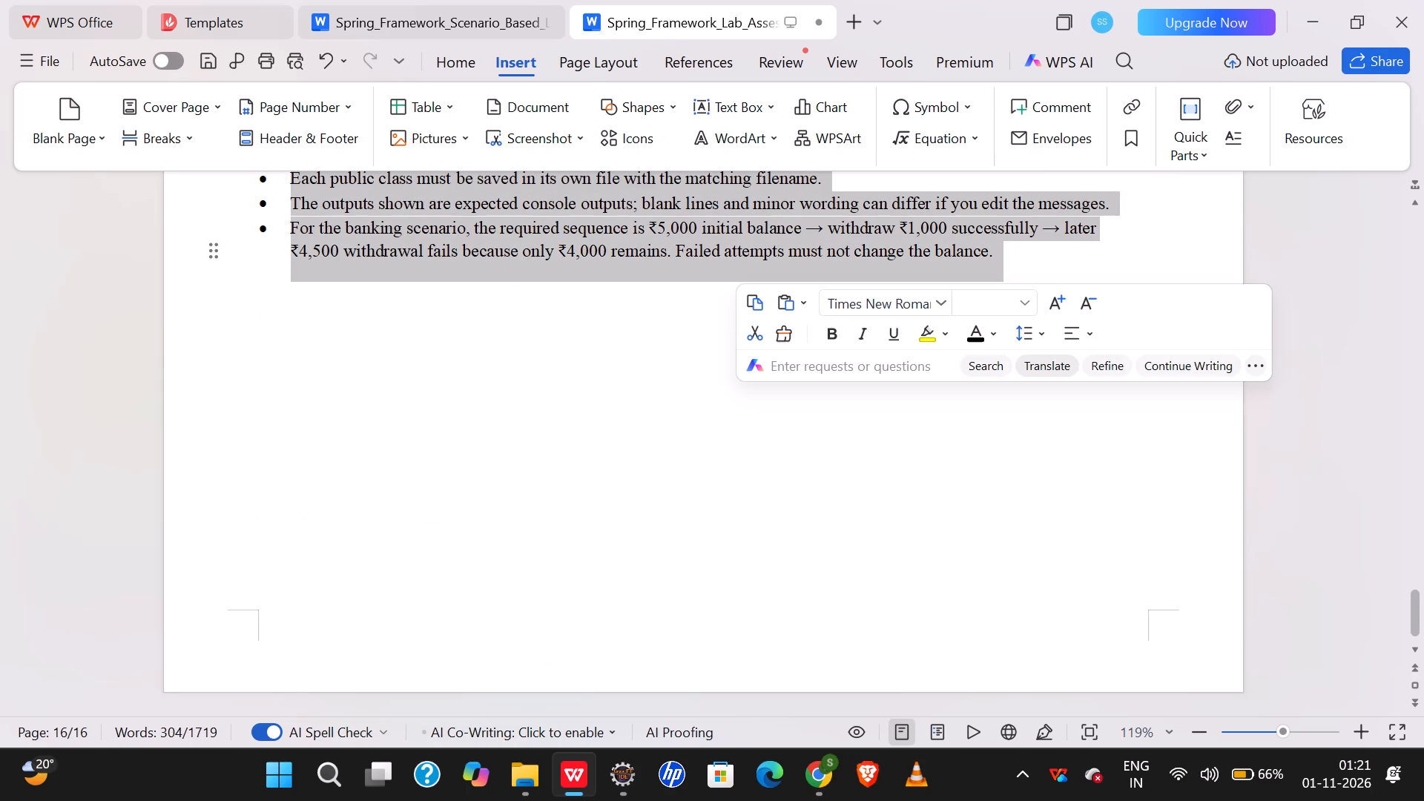
{"action": "key", "text": "Delete"}
Remove the blank last page left after Scenario 5's output picture.
{"action": "scroll", "coordinate": [1028, 375], "scroll_direction": "up", "scroll_amount": 3}
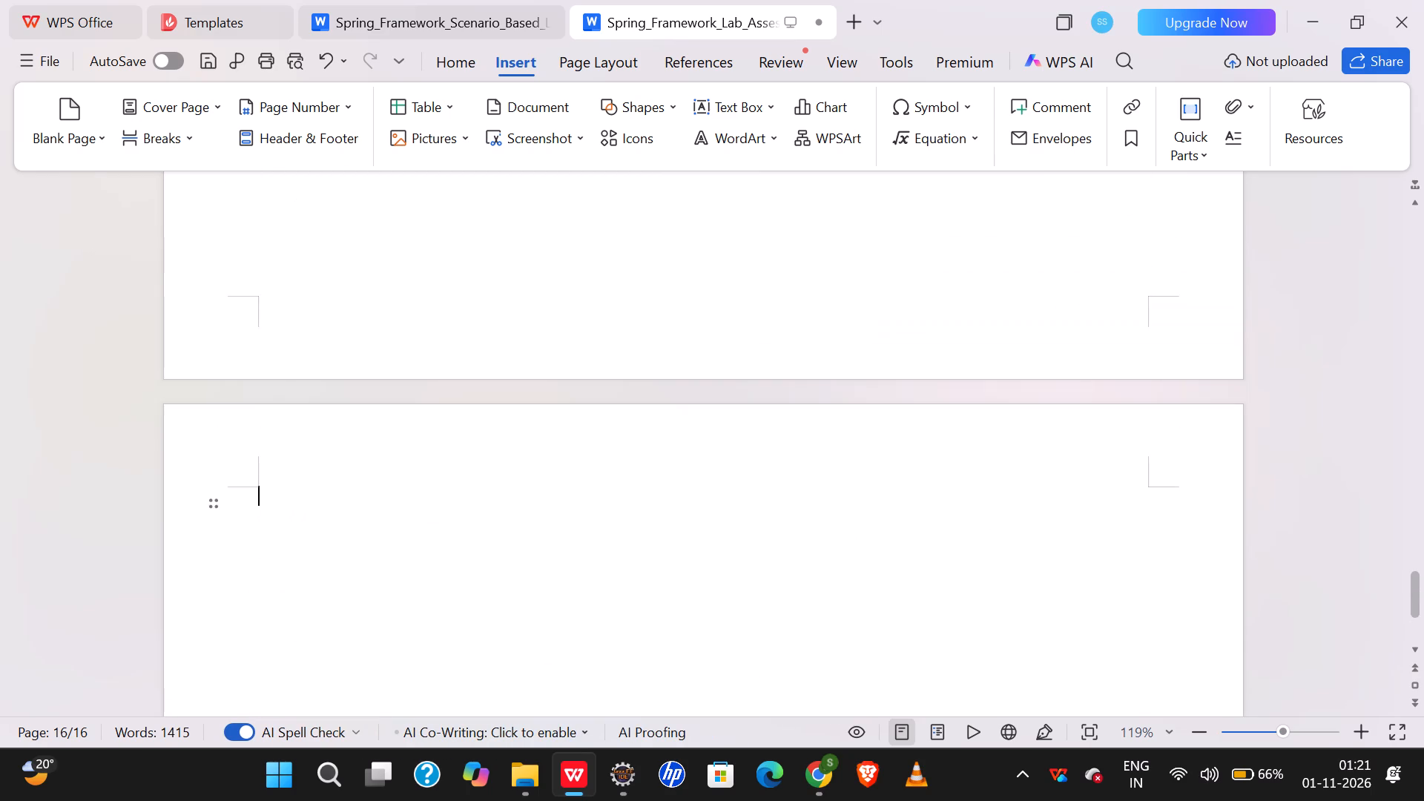
{"action": "scroll", "coordinate": [1028, 375], "scroll_direction": "up", "scroll_amount": 2}
{"action": "scroll", "coordinate": [1028, 375], "scroll_direction": "down", "scroll_amount": 2}
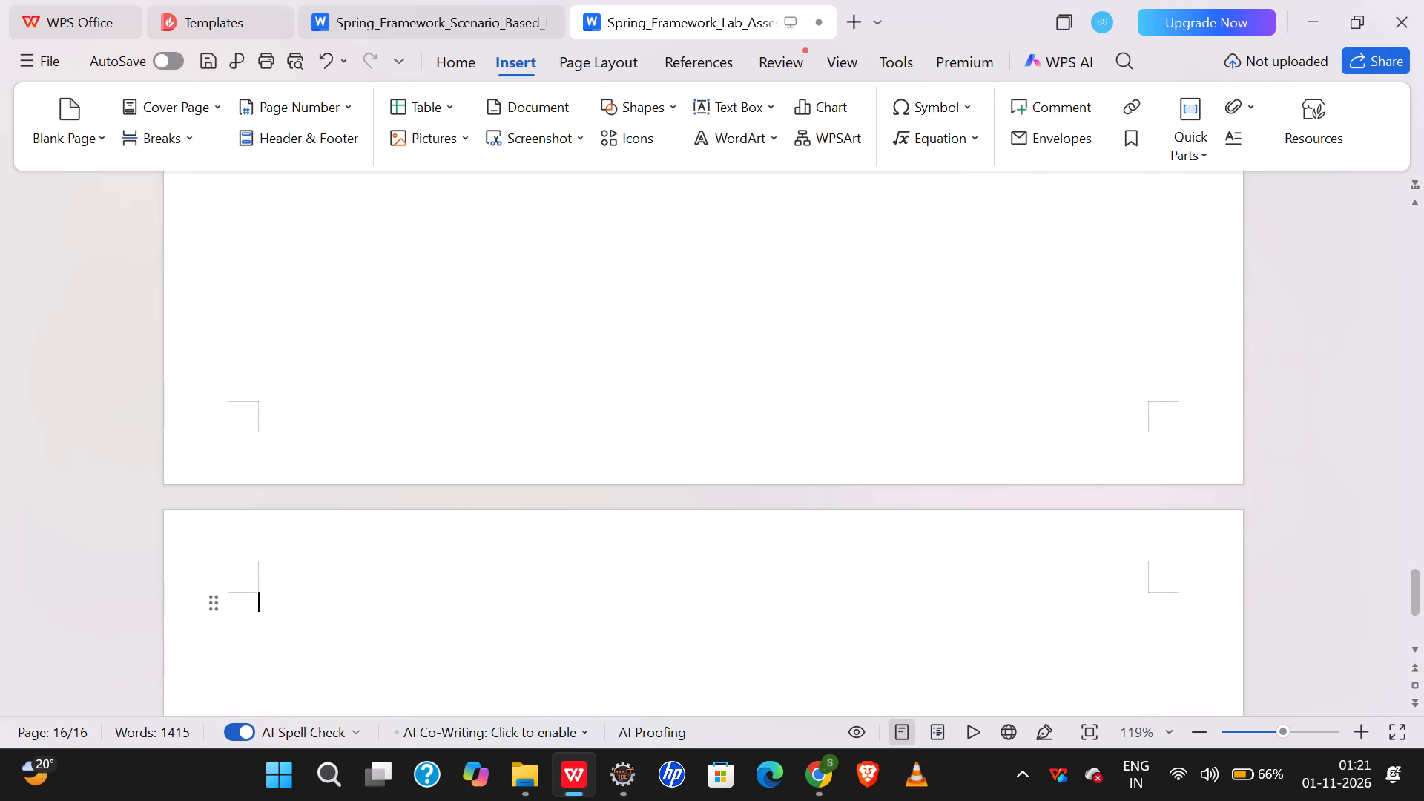
{"action": "key", "text": "Delete"}
{"action": "key", "text": "BackSpace"}
{"action": "scroll", "coordinate": [1028, 375], "scroll_direction": "up", "scroll_amount": 3}
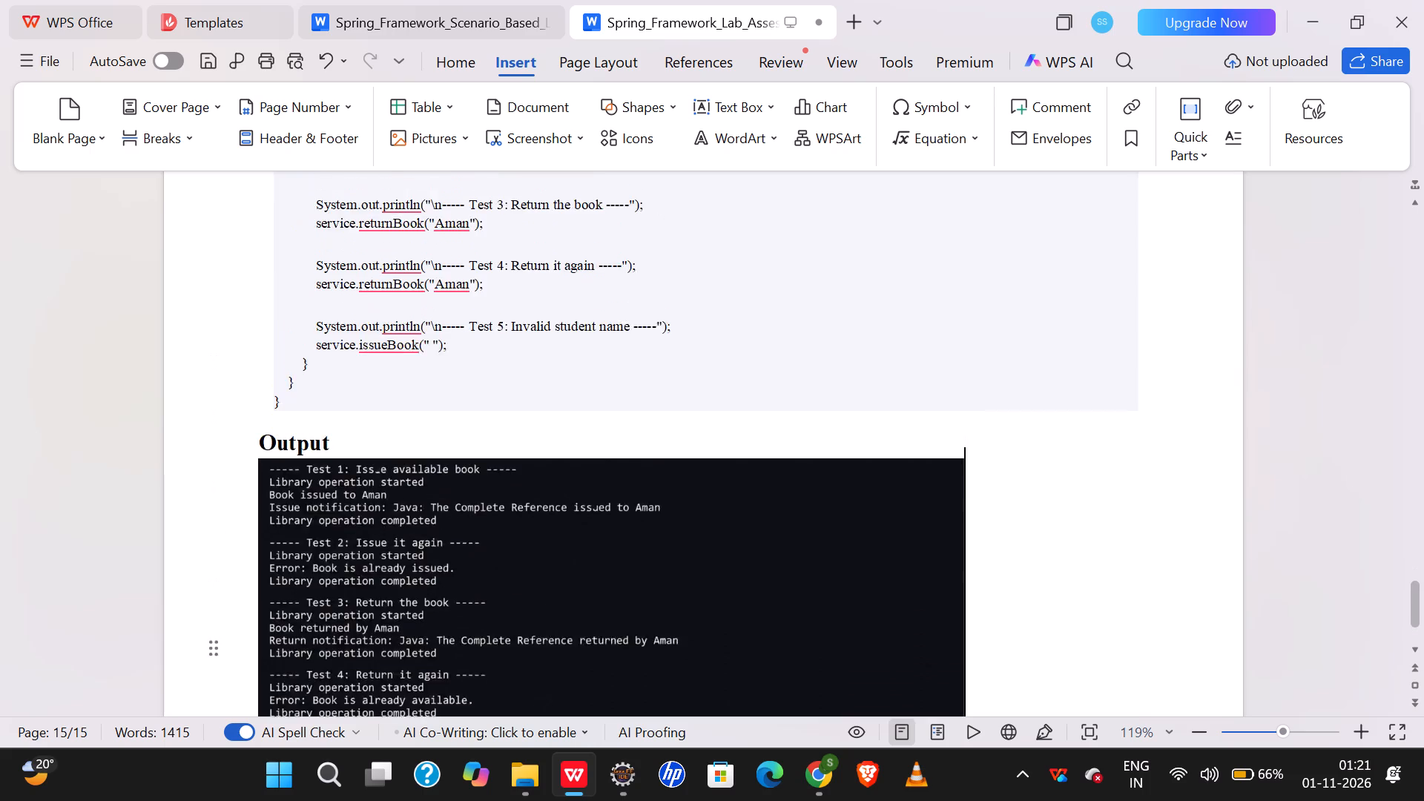
Review the whole document from the title page through Scenario 5, checking the code listings, output pictures and page gaps.
{"action": "scroll", "coordinate": [1028, 375], "scroll_direction": "up", "scroll_amount": 20}
{"action": "scroll", "coordinate": [1028, 375], "scroll_direction": "up", "scroll_amount": 1}
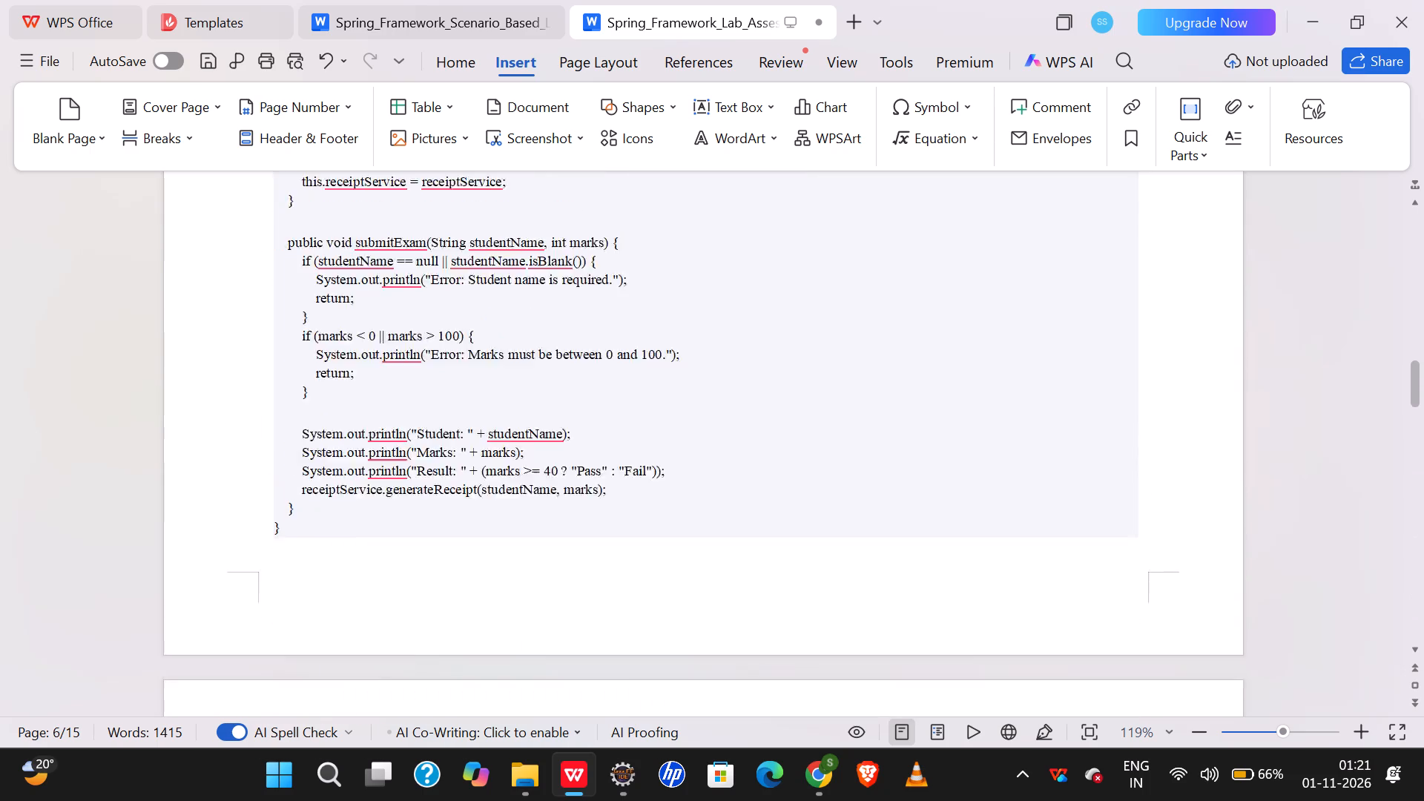
{"action": "scroll", "coordinate": [1029, 330], "scroll_direction": "up", "scroll_amount": 7}
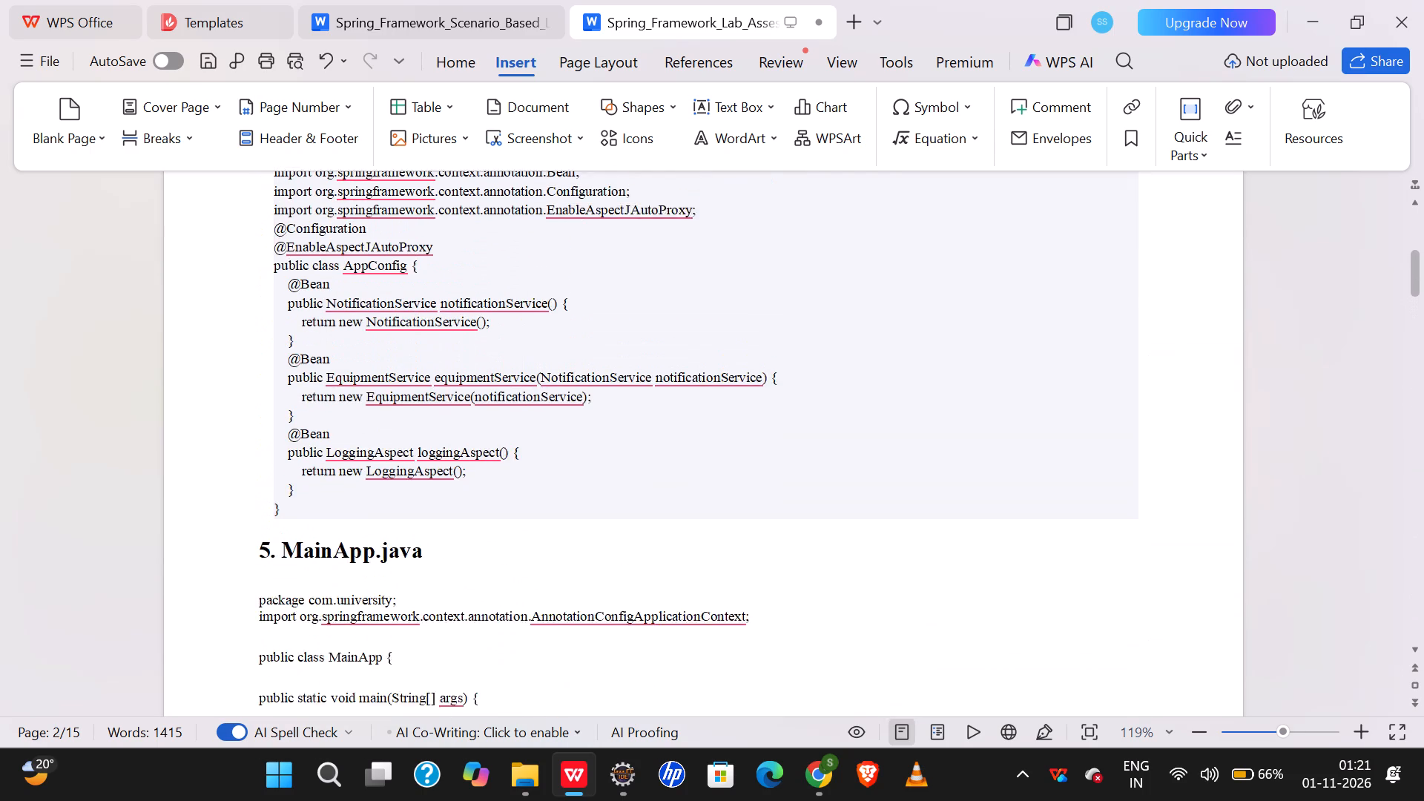
{"action": "scroll", "coordinate": [1029, 330], "scroll_direction": "up", "scroll_amount": 3}
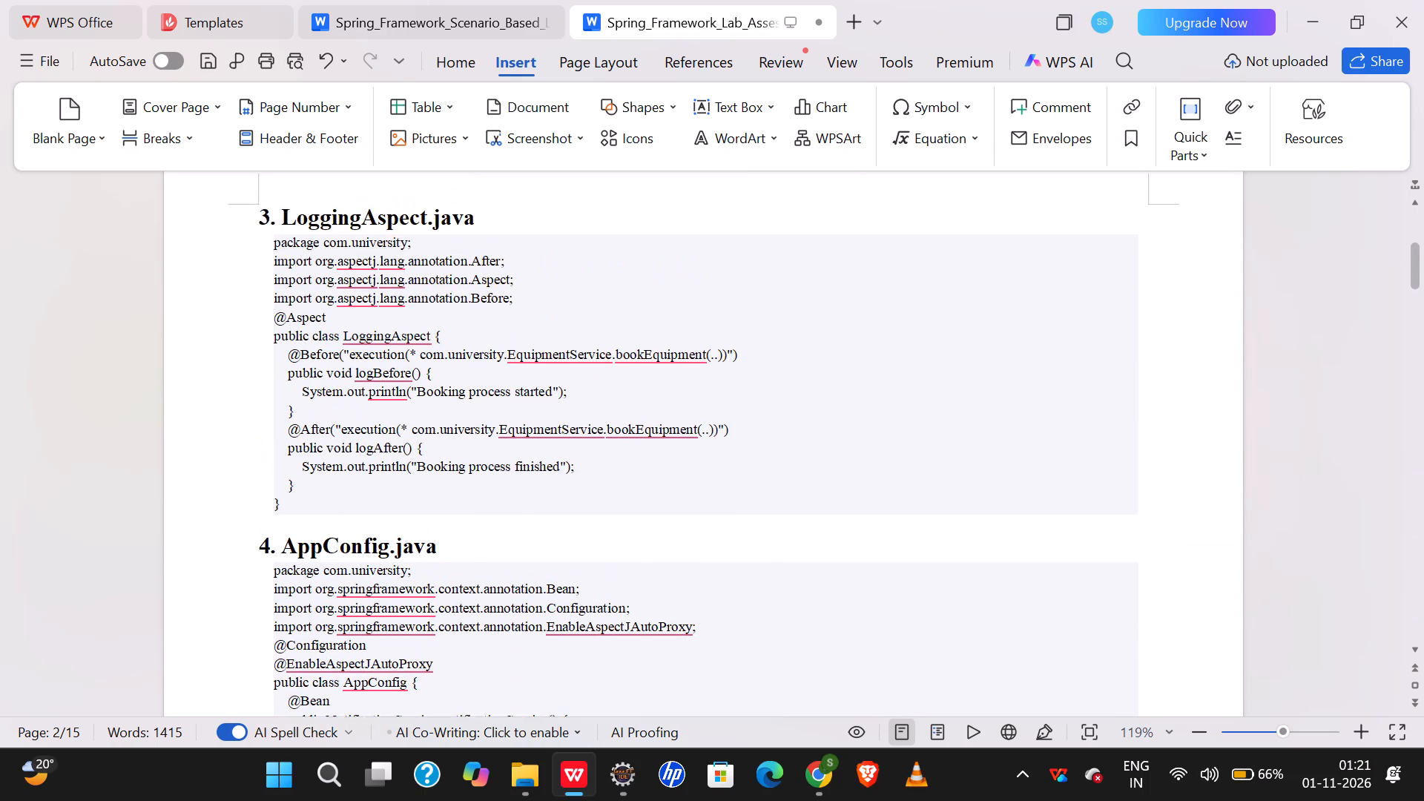
{"action": "scroll", "coordinate": [1029, 330], "scroll_direction": "up", "scroll_amount": 6}
{"action": "scroll", "coordinate": [1029, 330], "scroll_direction": "down", "scroll_amount": 2}
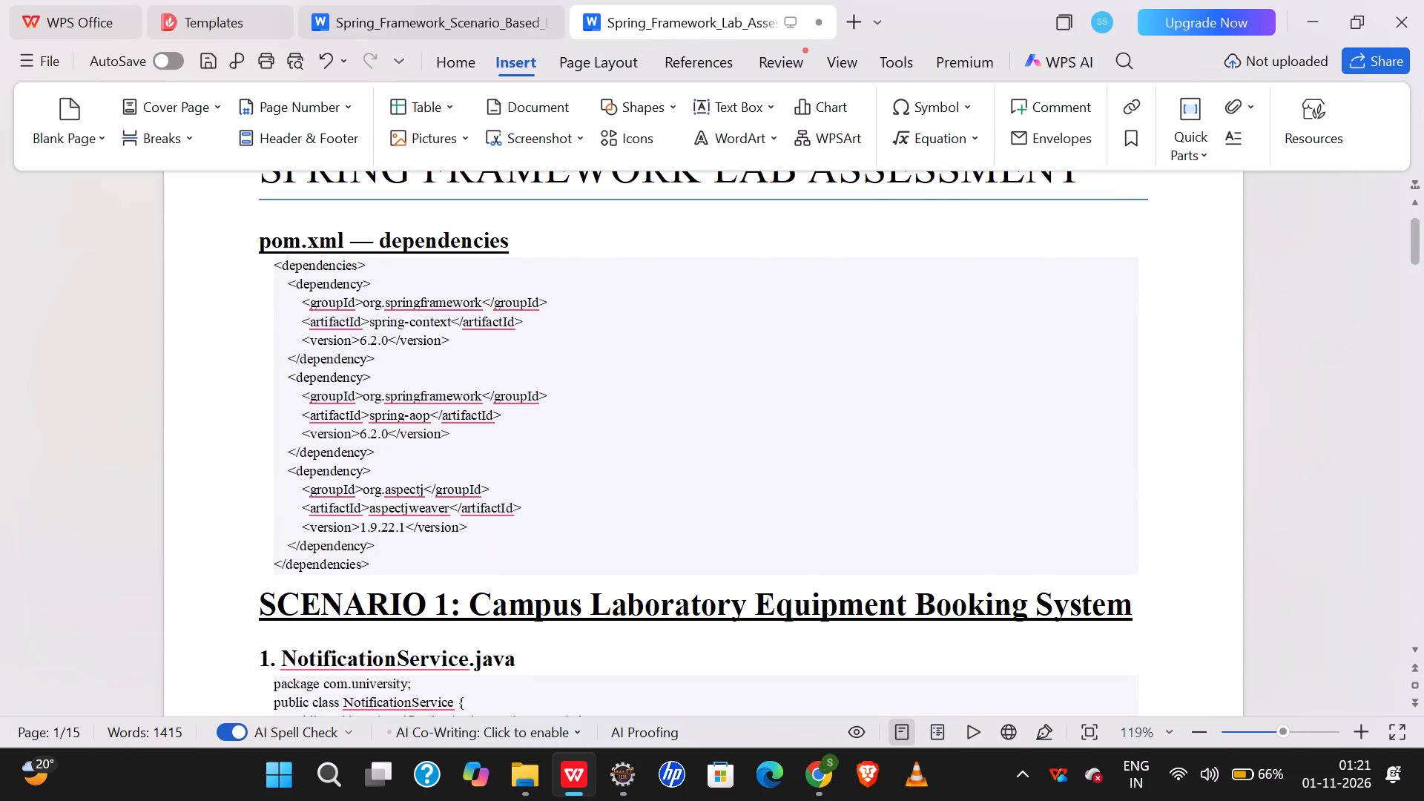
{"action": "scroll", "coordinate": [1029, 330], "scroll_direction": "down", "scroll_amount": 10}
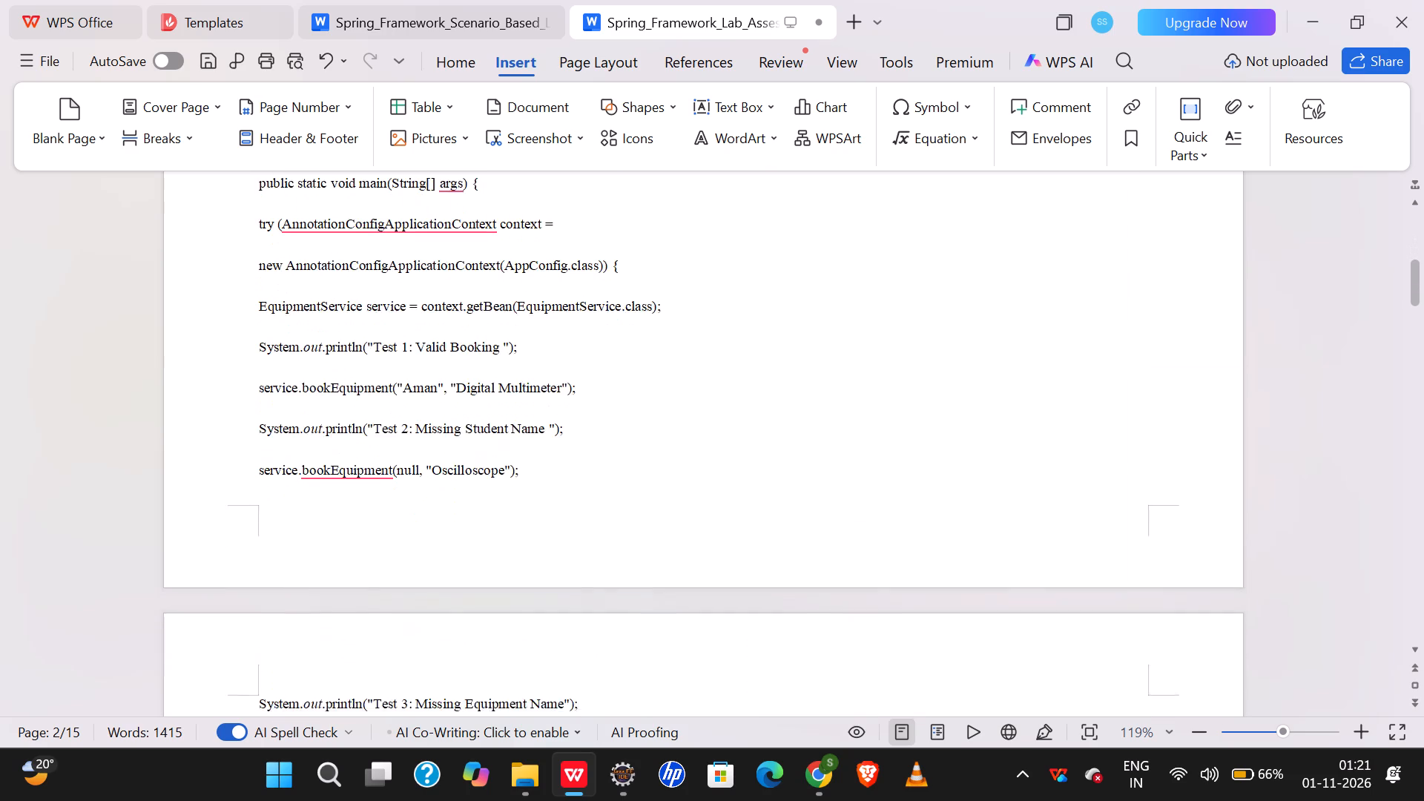
{"action": "scroll", "coordinate": [1029, 330], "scroll_direction": "down", "scroll_amount": 2}
{"action": "scroll", "coordinate": [1029, 330], "scroll_direction": "up", "scroll_amount": 2}
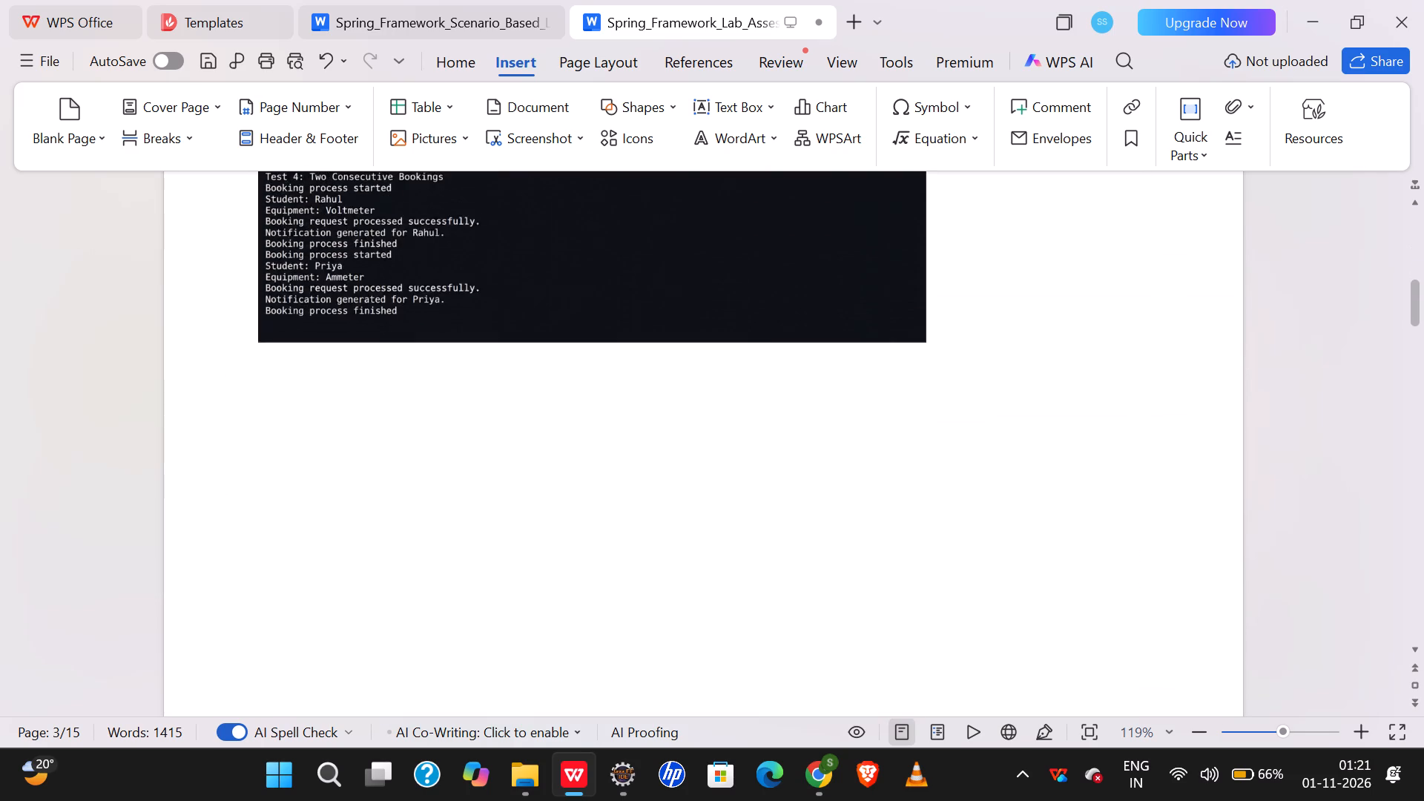
{"action": "scroll", "coordinate": [1029, 330], "scroll_direction": "up", "scroll_amount": 2}
{"action": "scroll", "coordinate": [1029, 330], "scroll_direction": "down", "scroll_amount": 3}
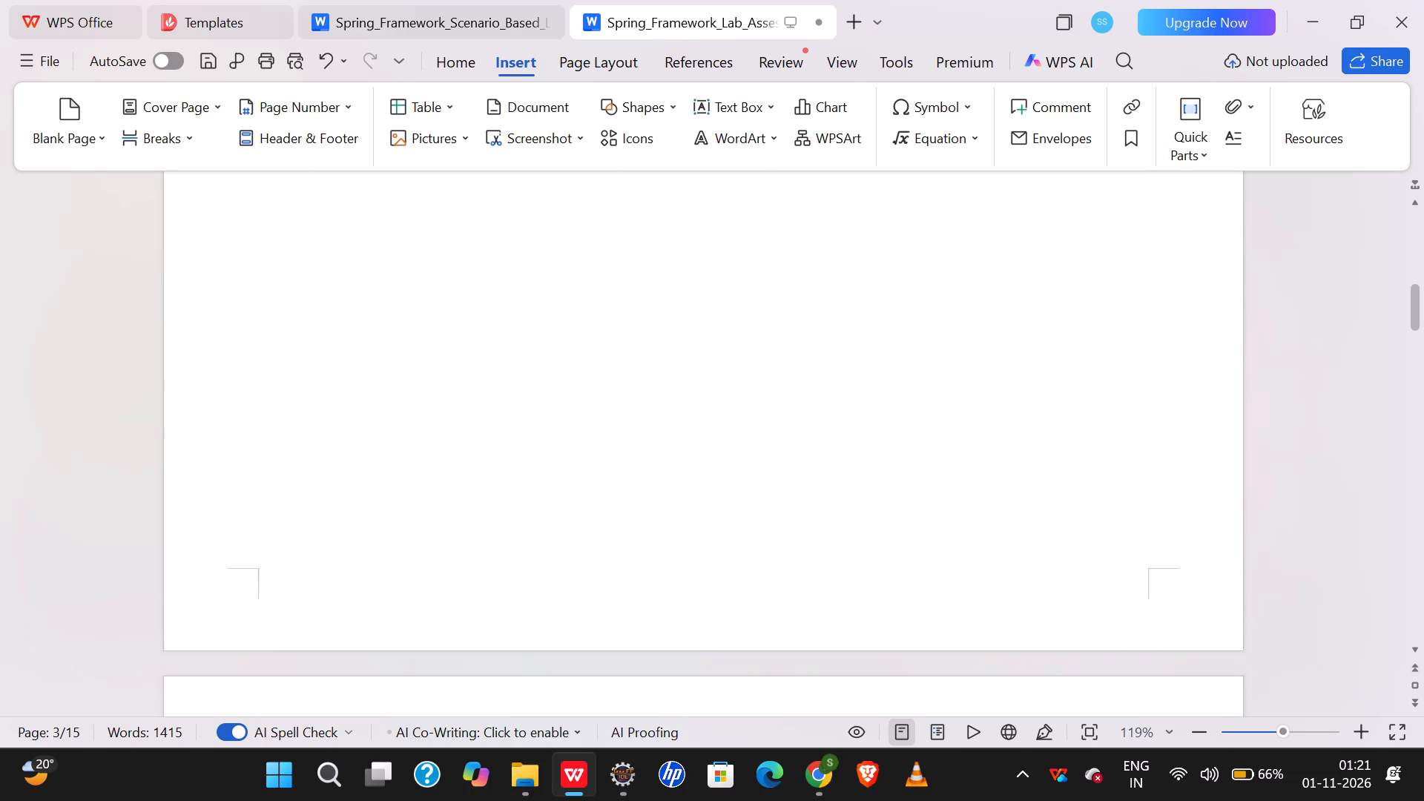
{"action": "scroll", "coordinate": [1029, 330], "scroll_direction": "down", "scroll_amount": 5}
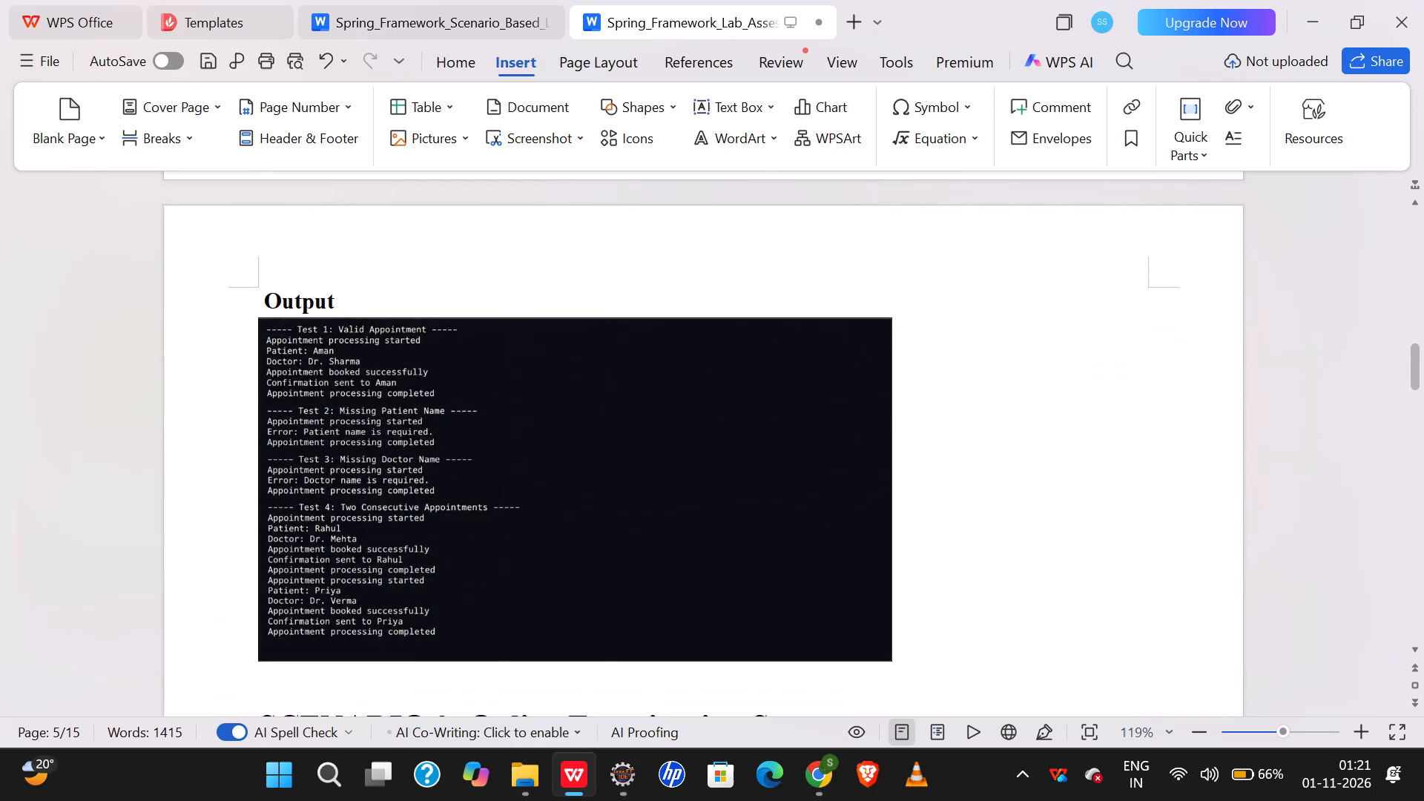
{"action": "scroll", "coordinate": [1029, 330], "scroll_direction": "down", "scroll_amount": 5}
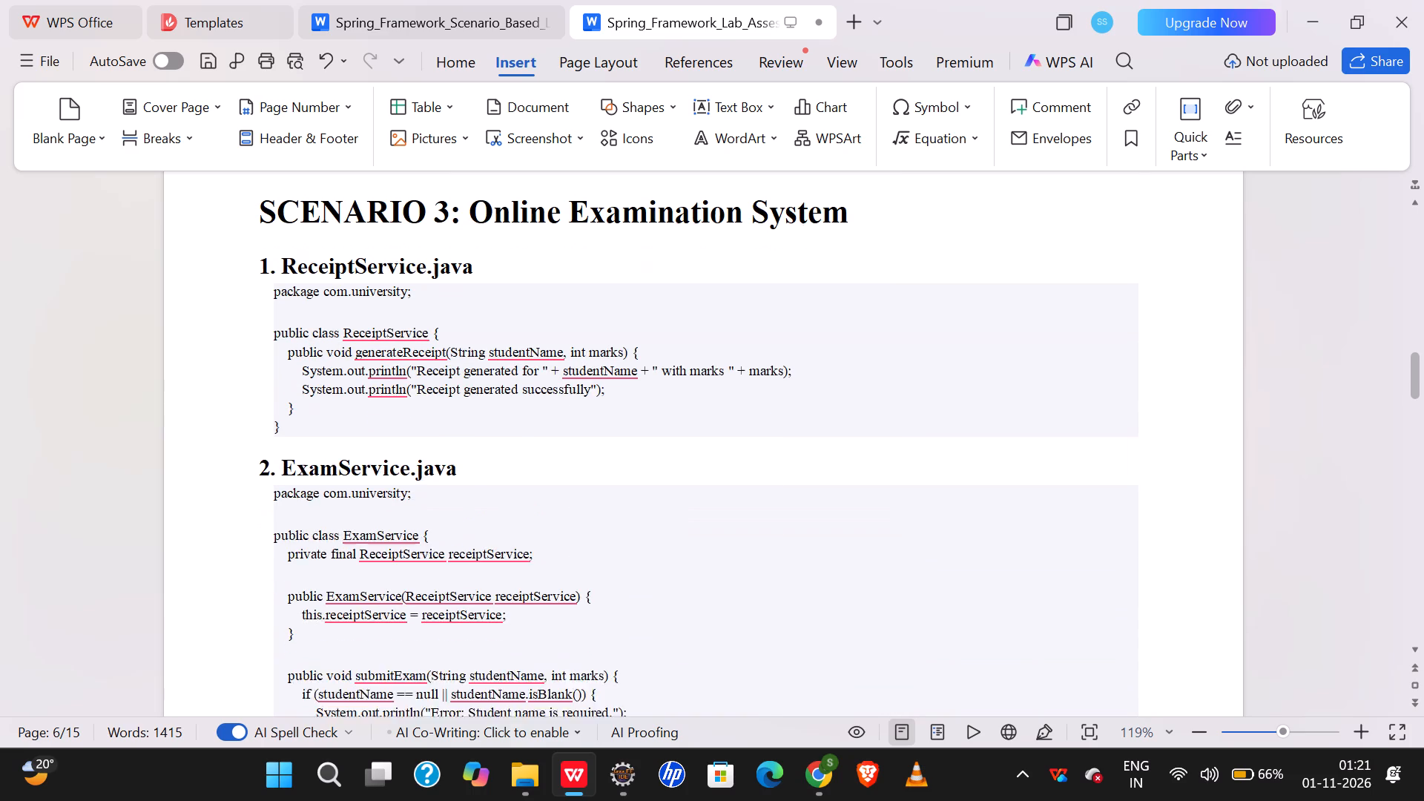
{"action": "scroll", "coordinate": [1029, 330], "scroll_direction": "down", "scroll_amount": 8}
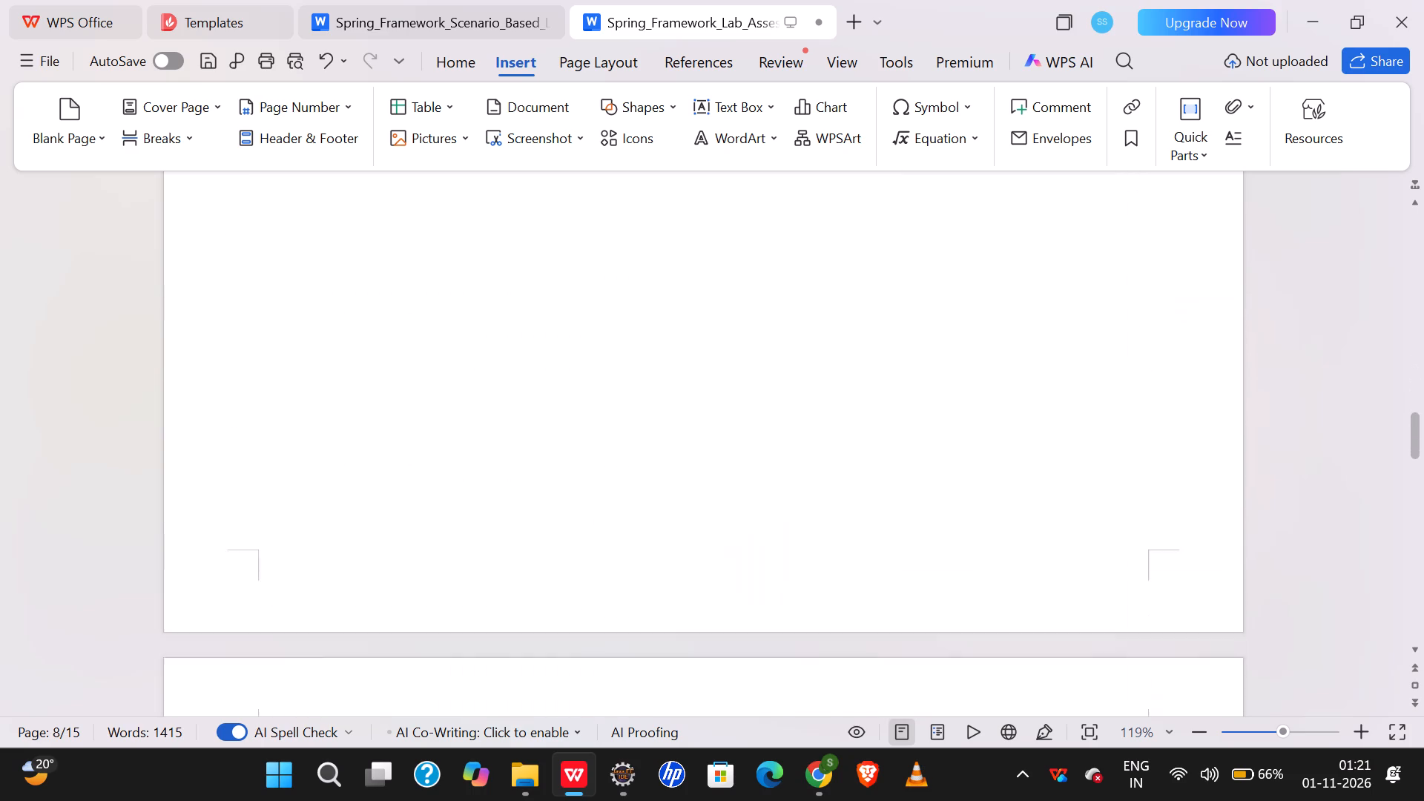
{"action": "scroll", "coordinate": [1029, 330], "scroll_direction": "down", "scroll_amount": 5}
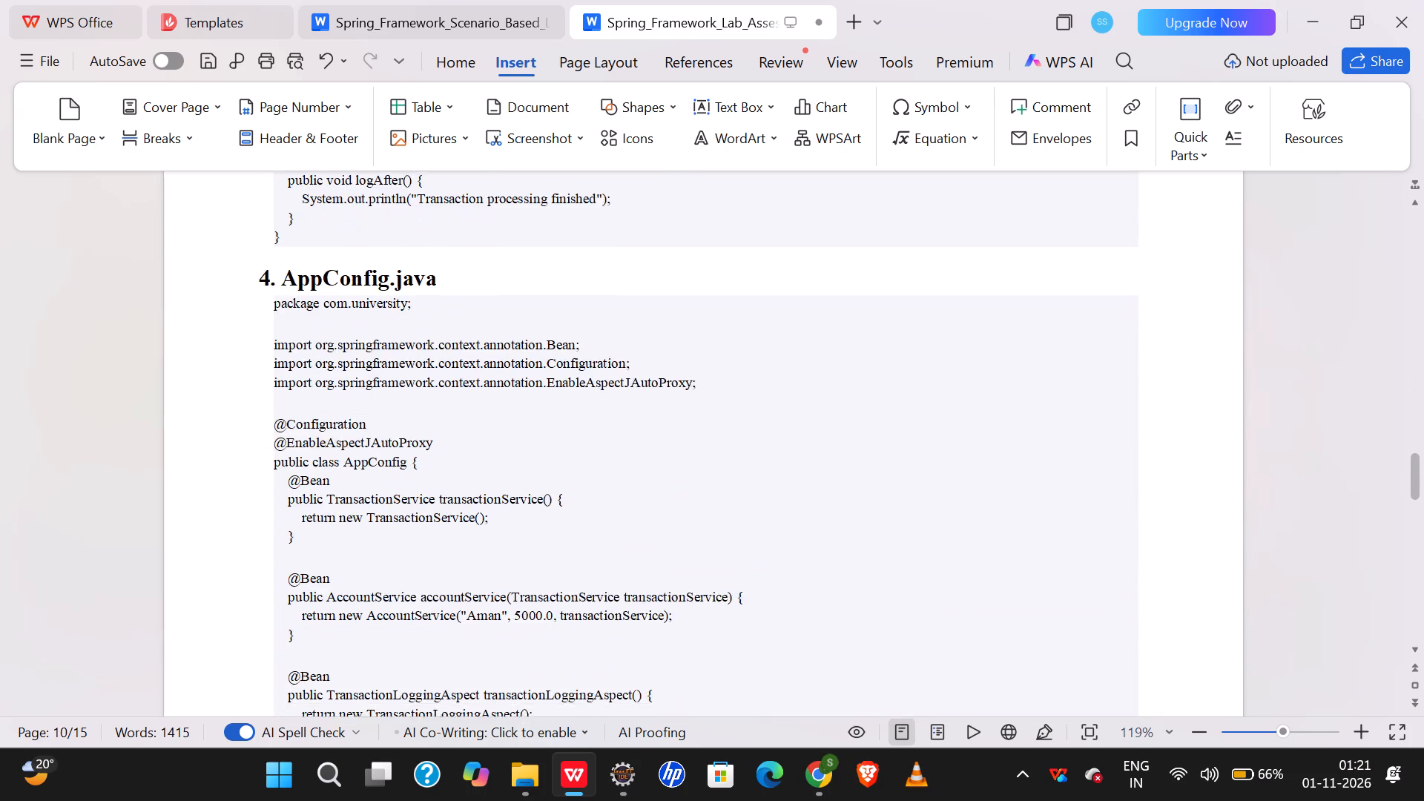
{"action": "scroll", "coordinate": [1029, 330], "scroll_direction": "down", "scroll_amount": 5}
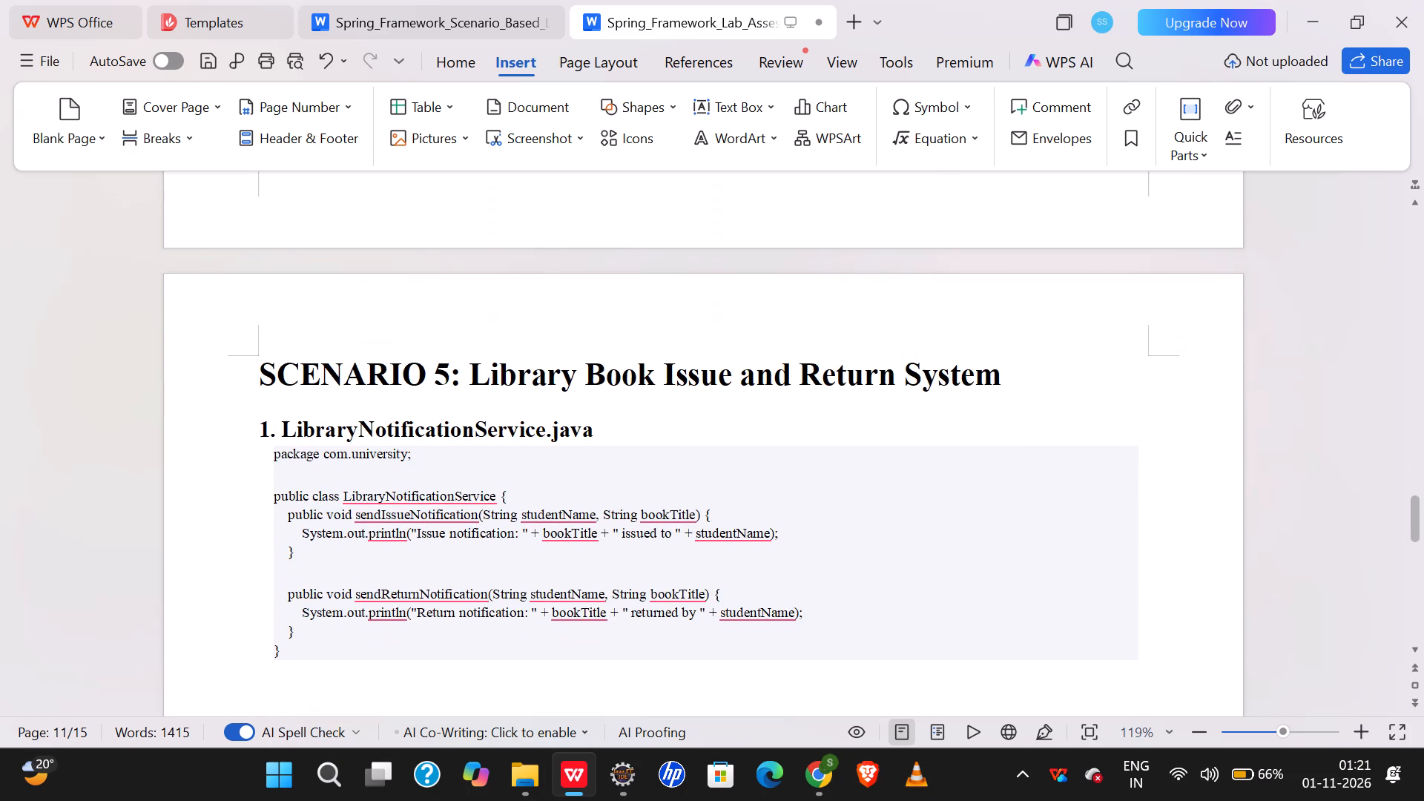
{"action": "scroll", "coordinate": [1029, 330], "scroll_direction": "down", "scroll_amount": 5}
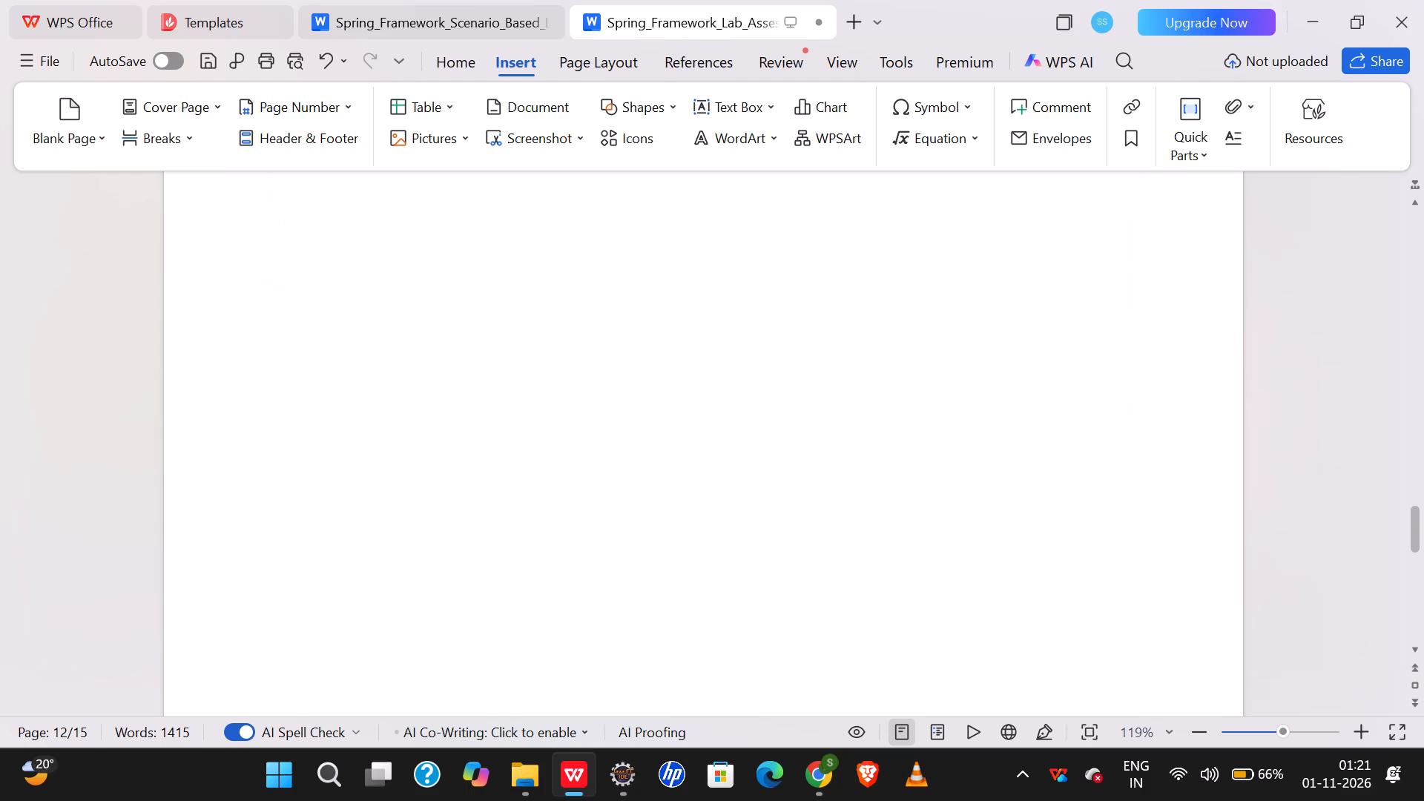
{"action": "scroll", "coordinate": [1029, 330], "scroll_direction": "down", "scroll_amount": 5}
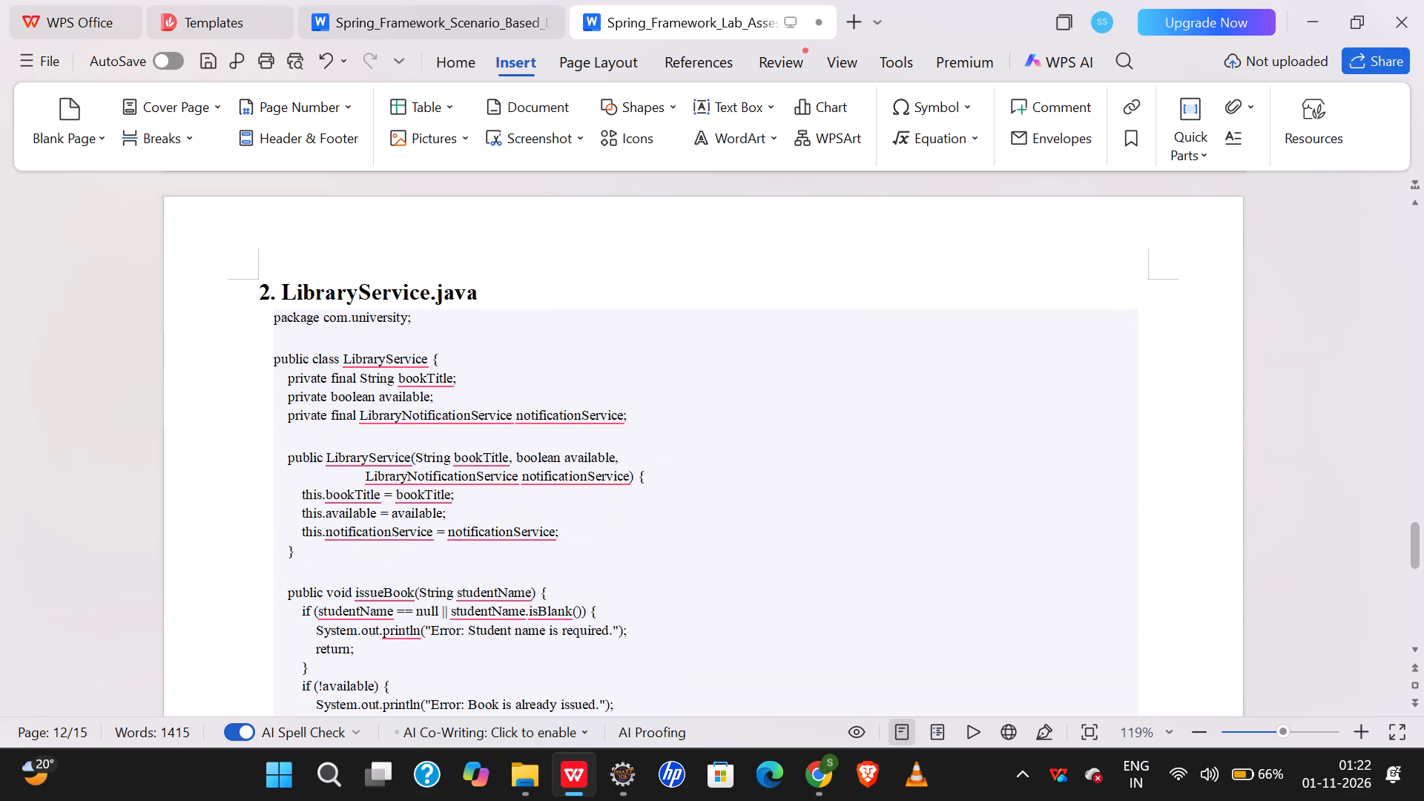
{"action": "scroll", "coordinate": [1029, 330], "scroll_direction": "up", "scroll_amount": 6}
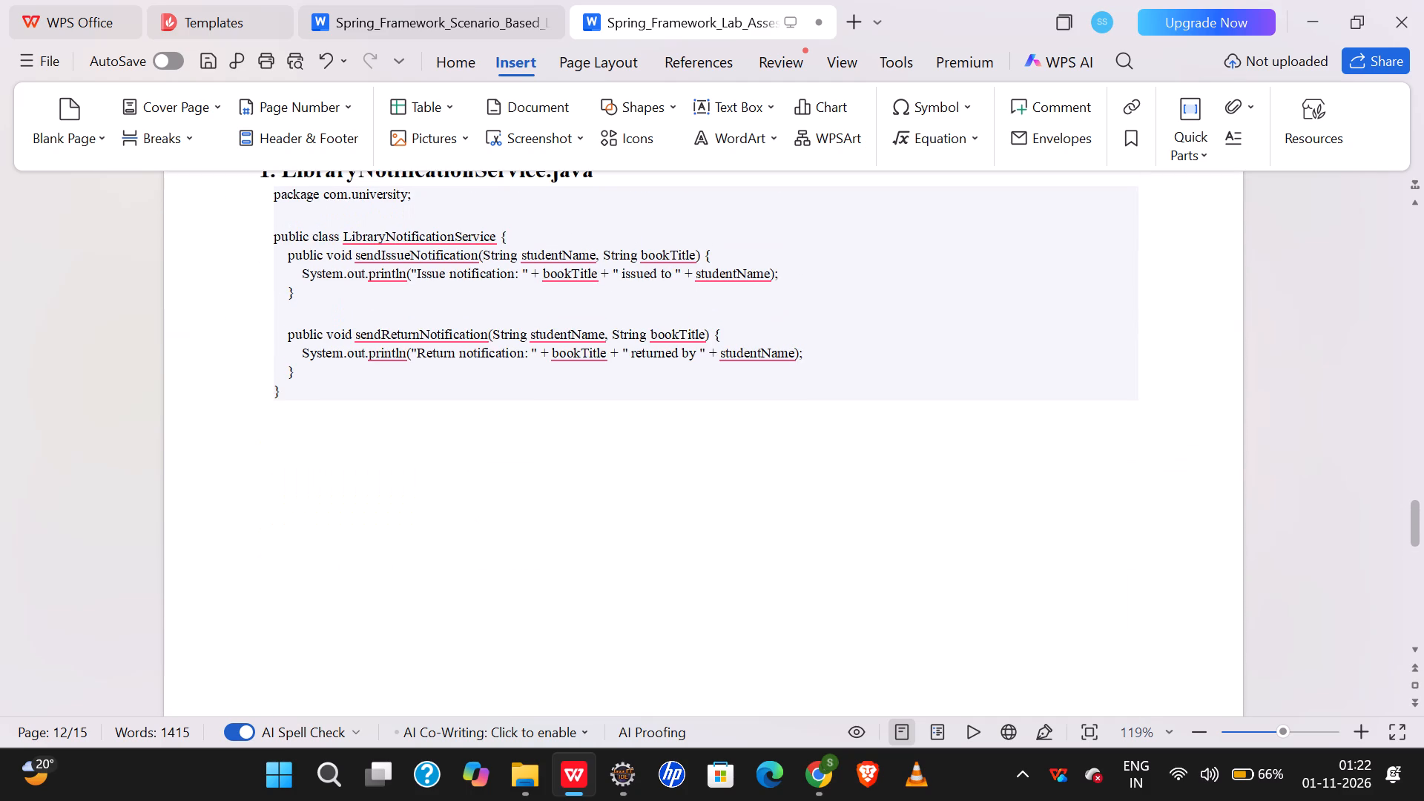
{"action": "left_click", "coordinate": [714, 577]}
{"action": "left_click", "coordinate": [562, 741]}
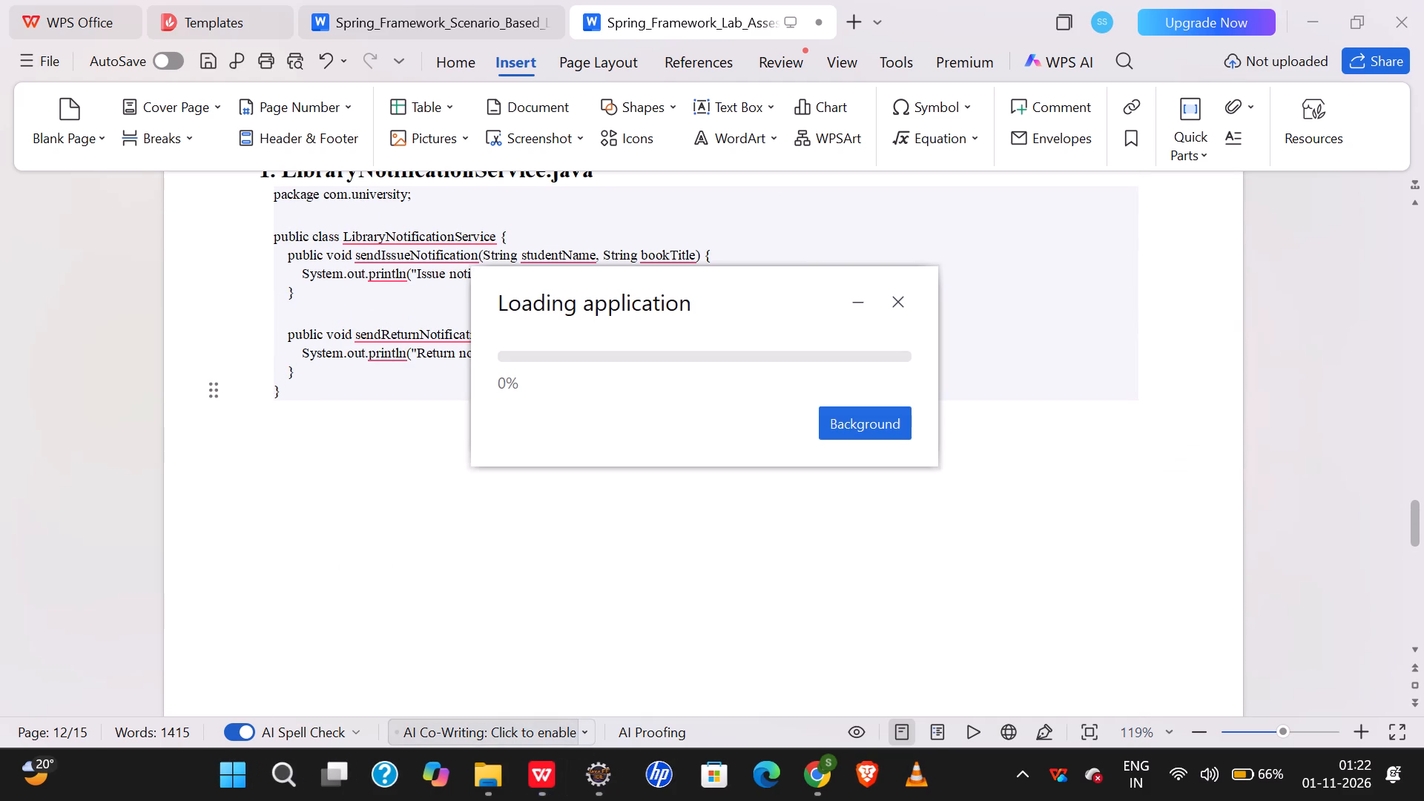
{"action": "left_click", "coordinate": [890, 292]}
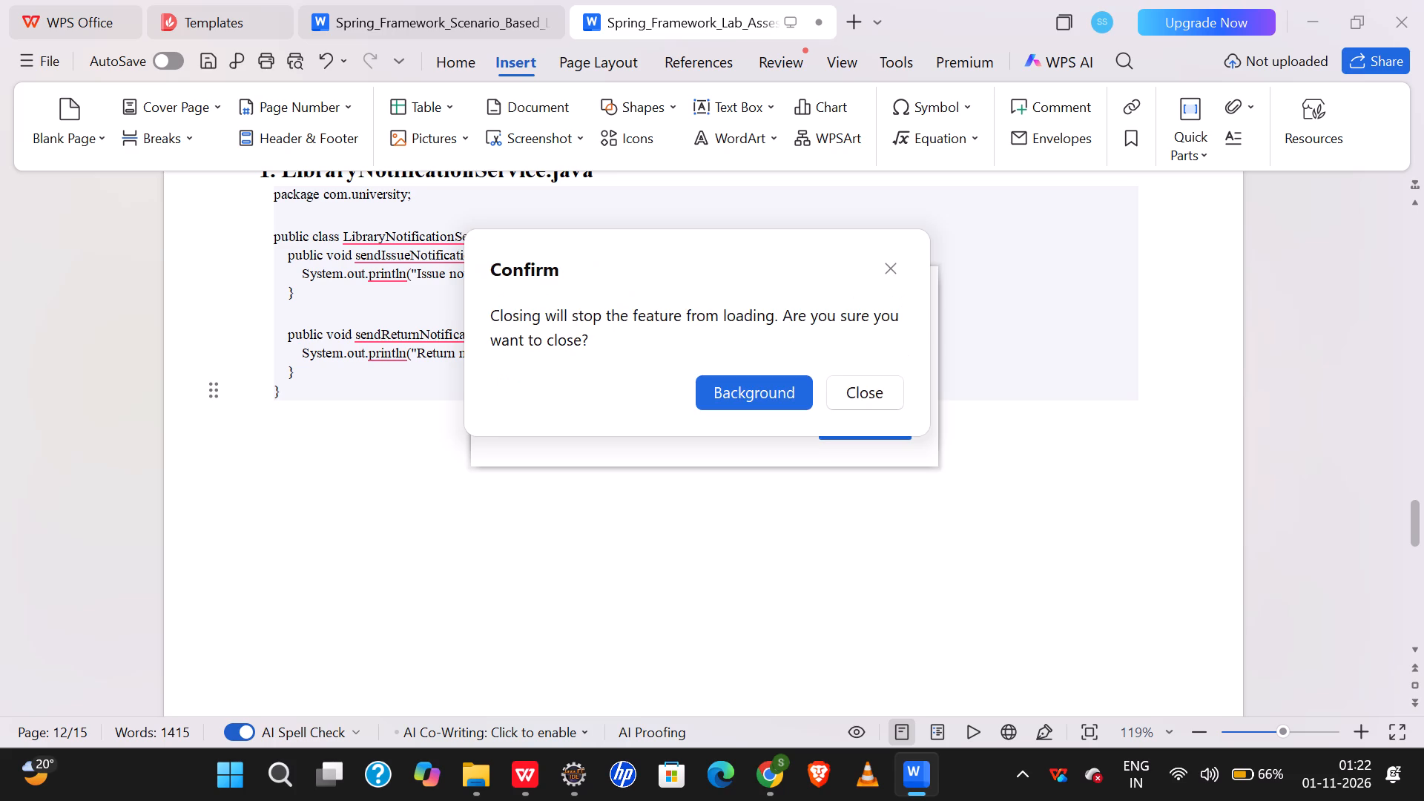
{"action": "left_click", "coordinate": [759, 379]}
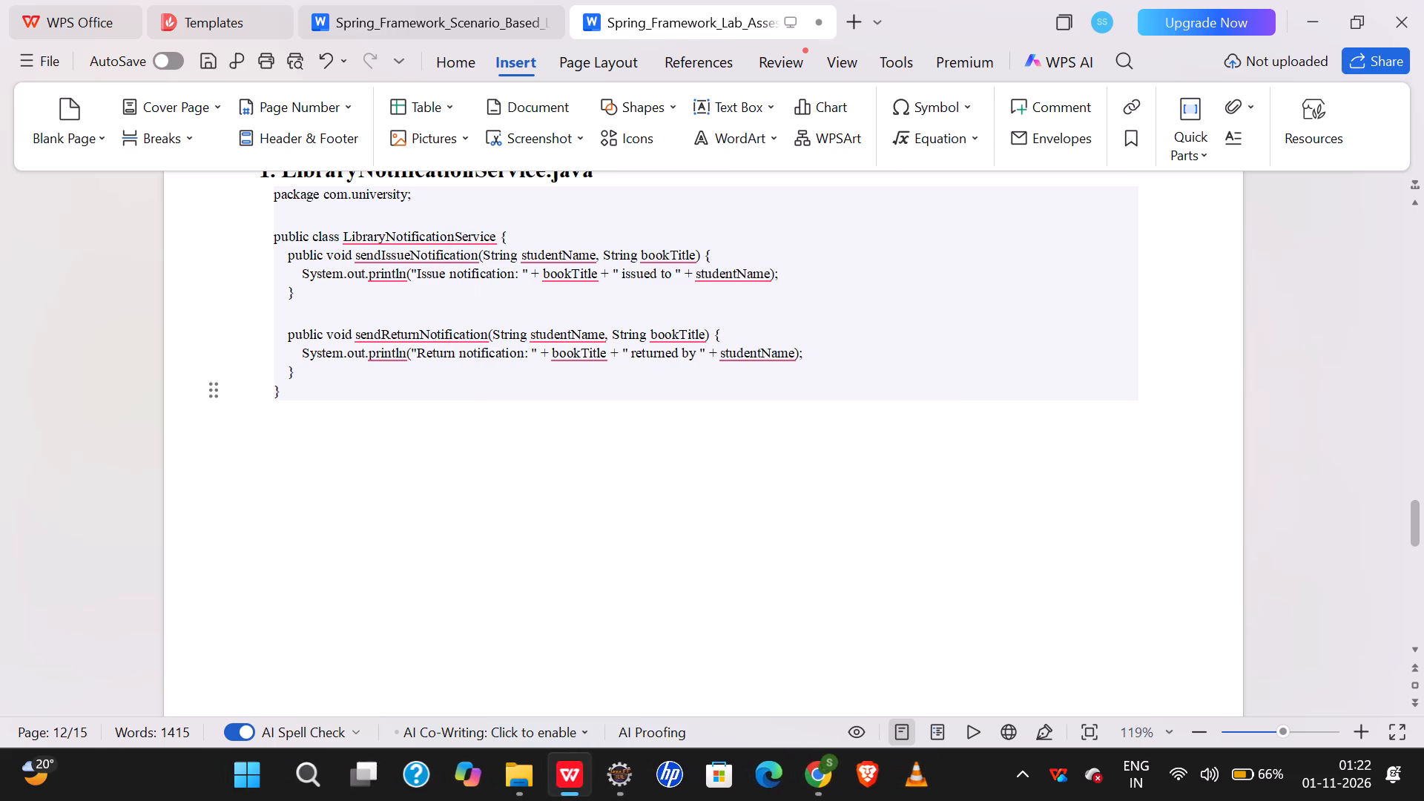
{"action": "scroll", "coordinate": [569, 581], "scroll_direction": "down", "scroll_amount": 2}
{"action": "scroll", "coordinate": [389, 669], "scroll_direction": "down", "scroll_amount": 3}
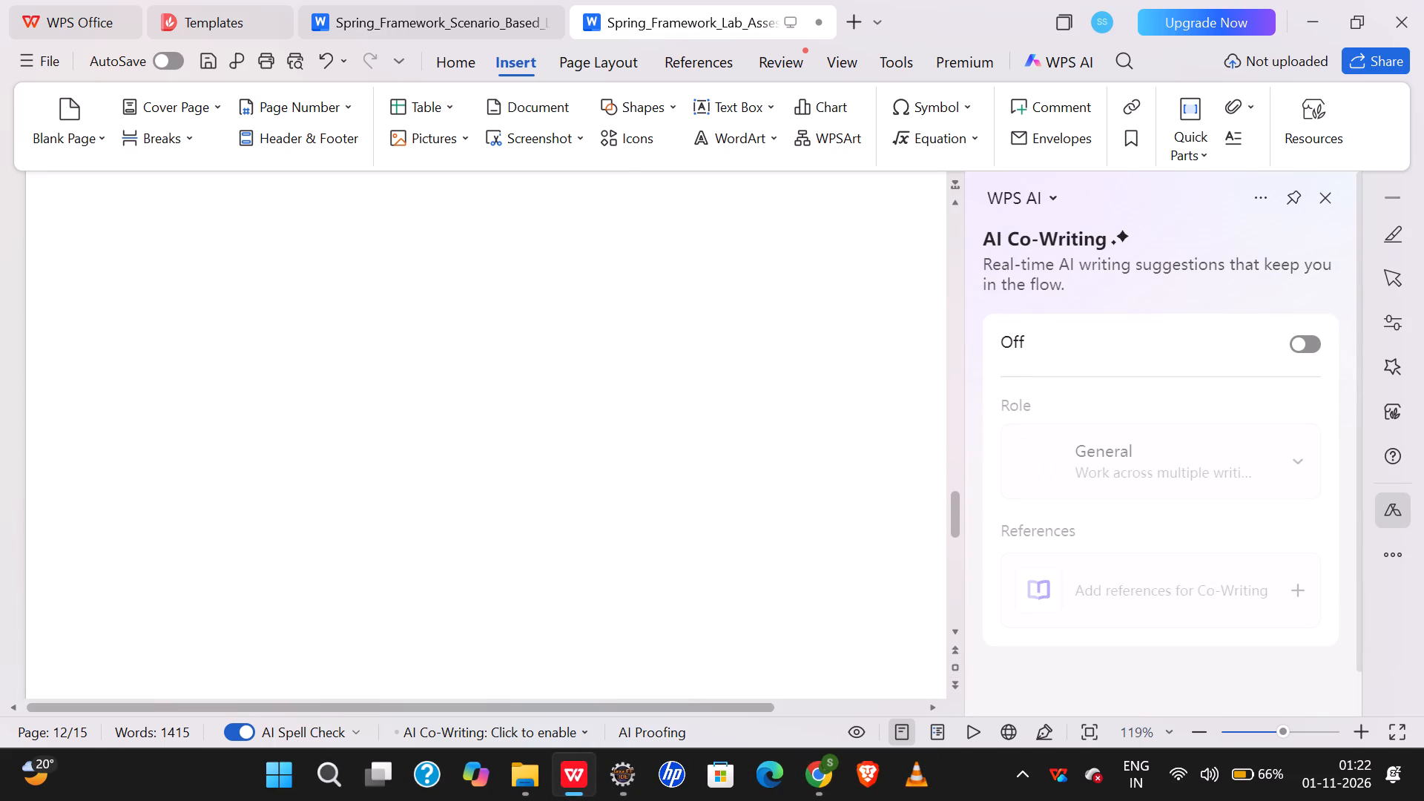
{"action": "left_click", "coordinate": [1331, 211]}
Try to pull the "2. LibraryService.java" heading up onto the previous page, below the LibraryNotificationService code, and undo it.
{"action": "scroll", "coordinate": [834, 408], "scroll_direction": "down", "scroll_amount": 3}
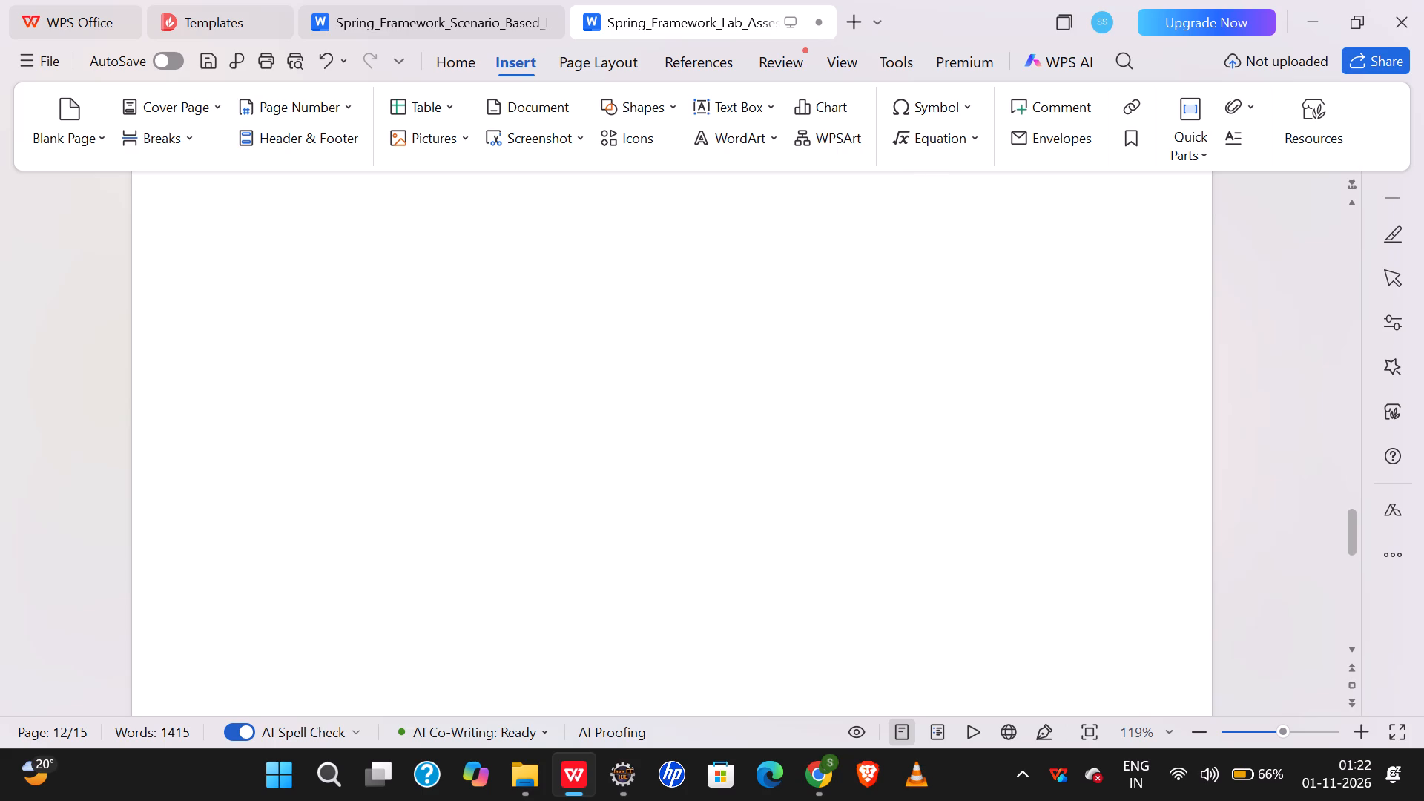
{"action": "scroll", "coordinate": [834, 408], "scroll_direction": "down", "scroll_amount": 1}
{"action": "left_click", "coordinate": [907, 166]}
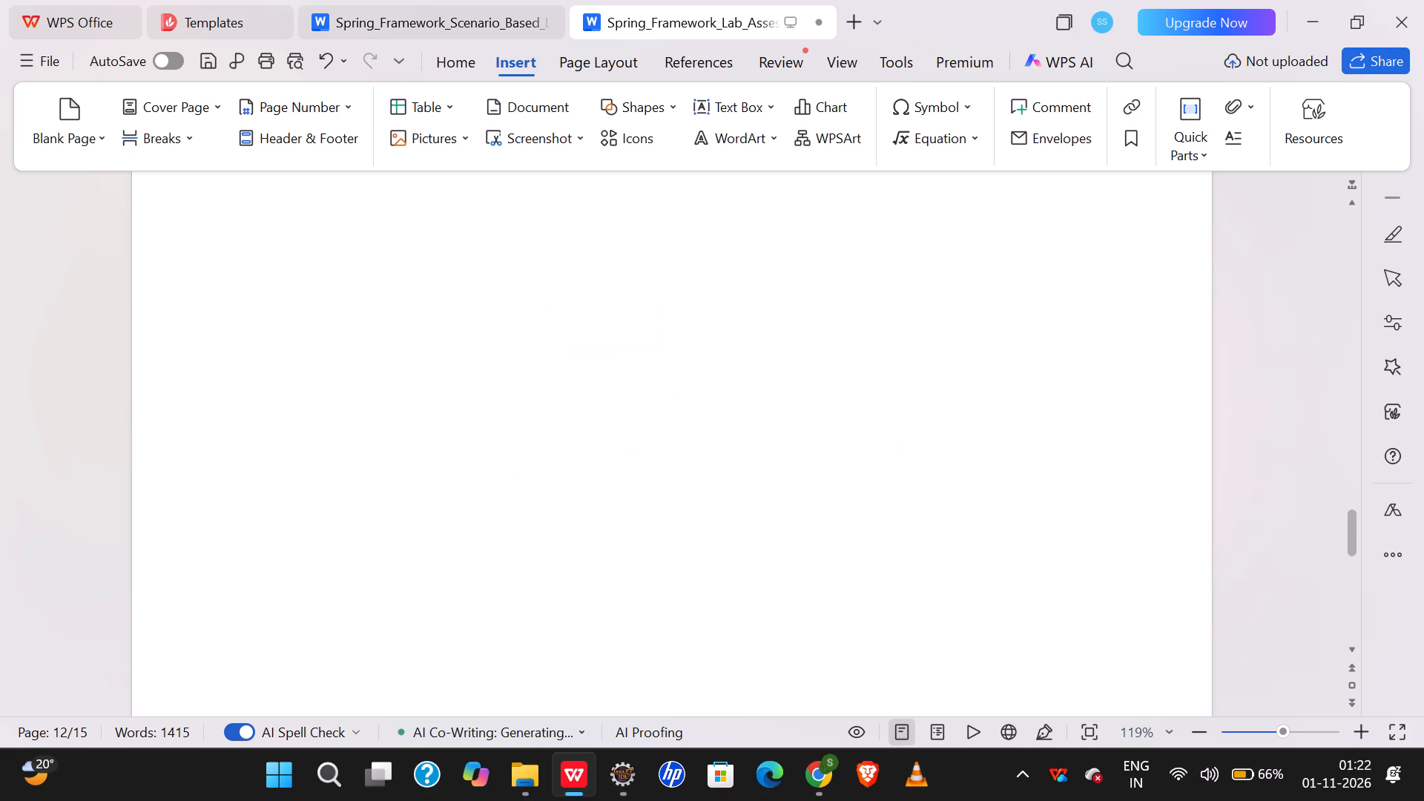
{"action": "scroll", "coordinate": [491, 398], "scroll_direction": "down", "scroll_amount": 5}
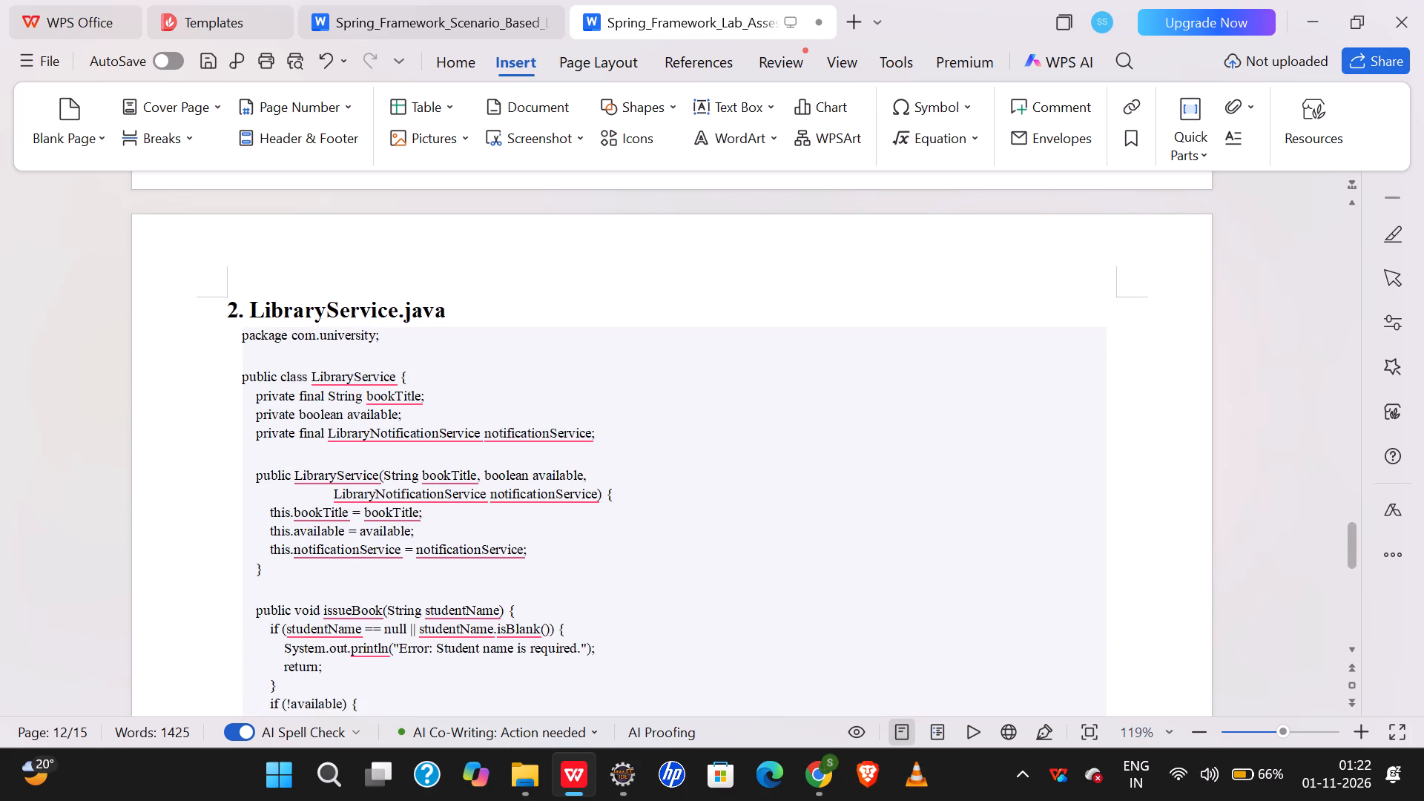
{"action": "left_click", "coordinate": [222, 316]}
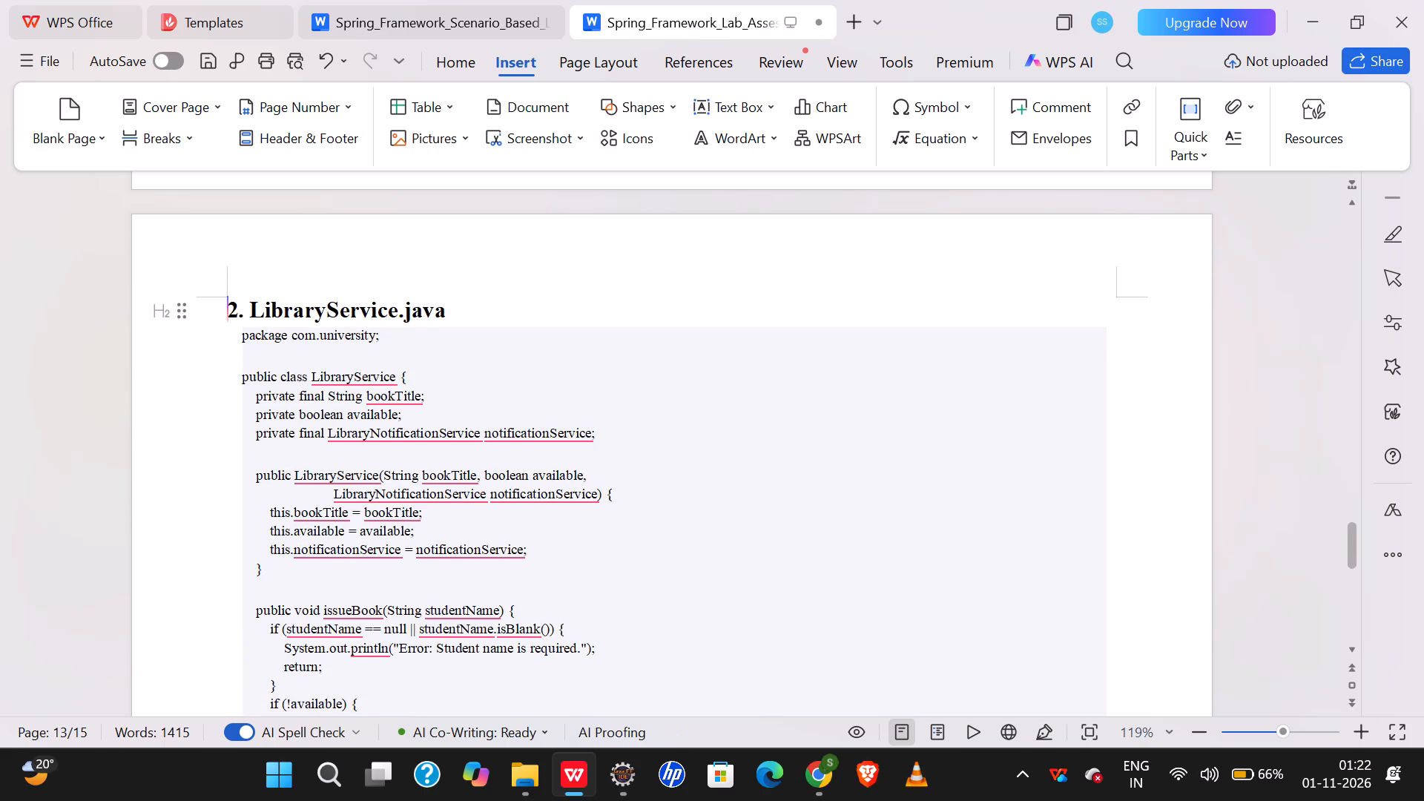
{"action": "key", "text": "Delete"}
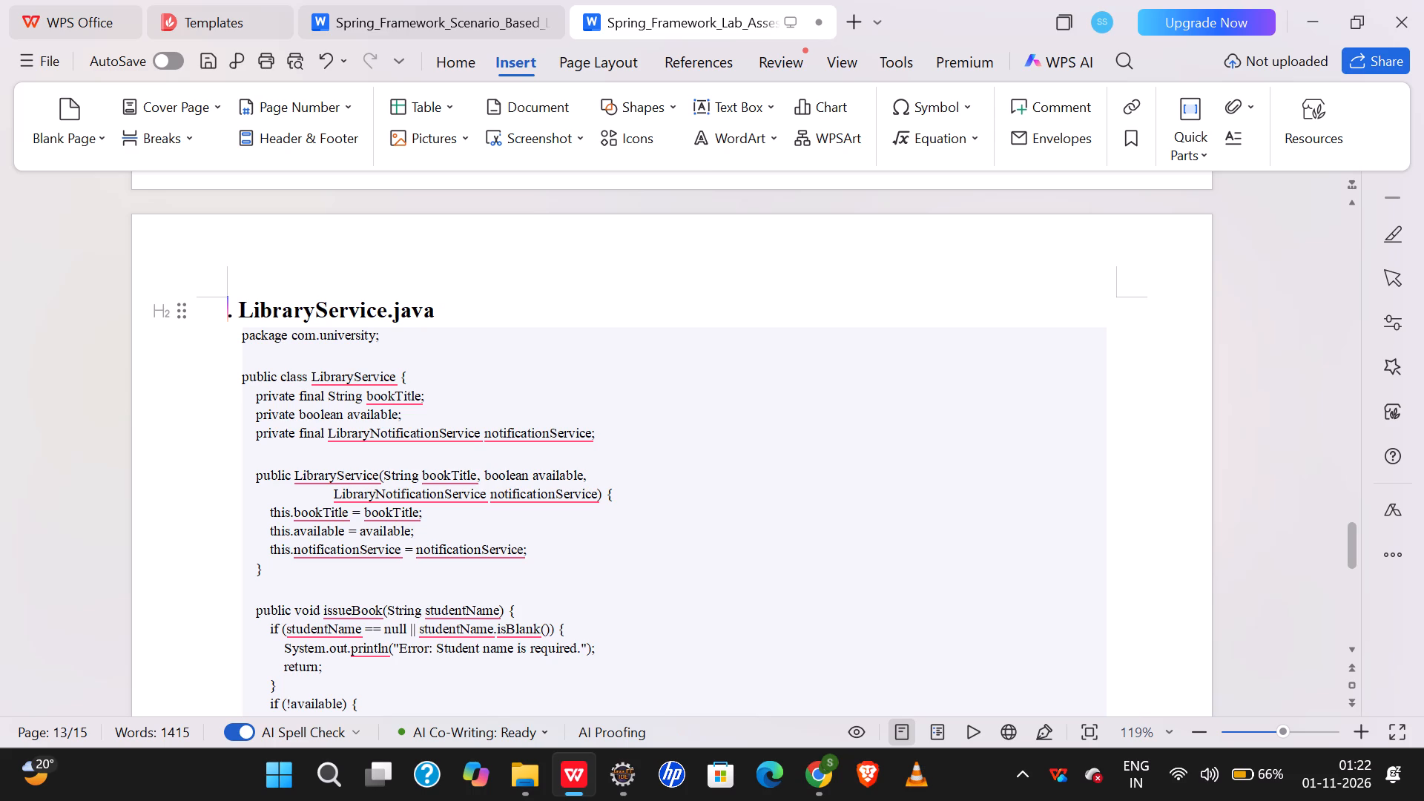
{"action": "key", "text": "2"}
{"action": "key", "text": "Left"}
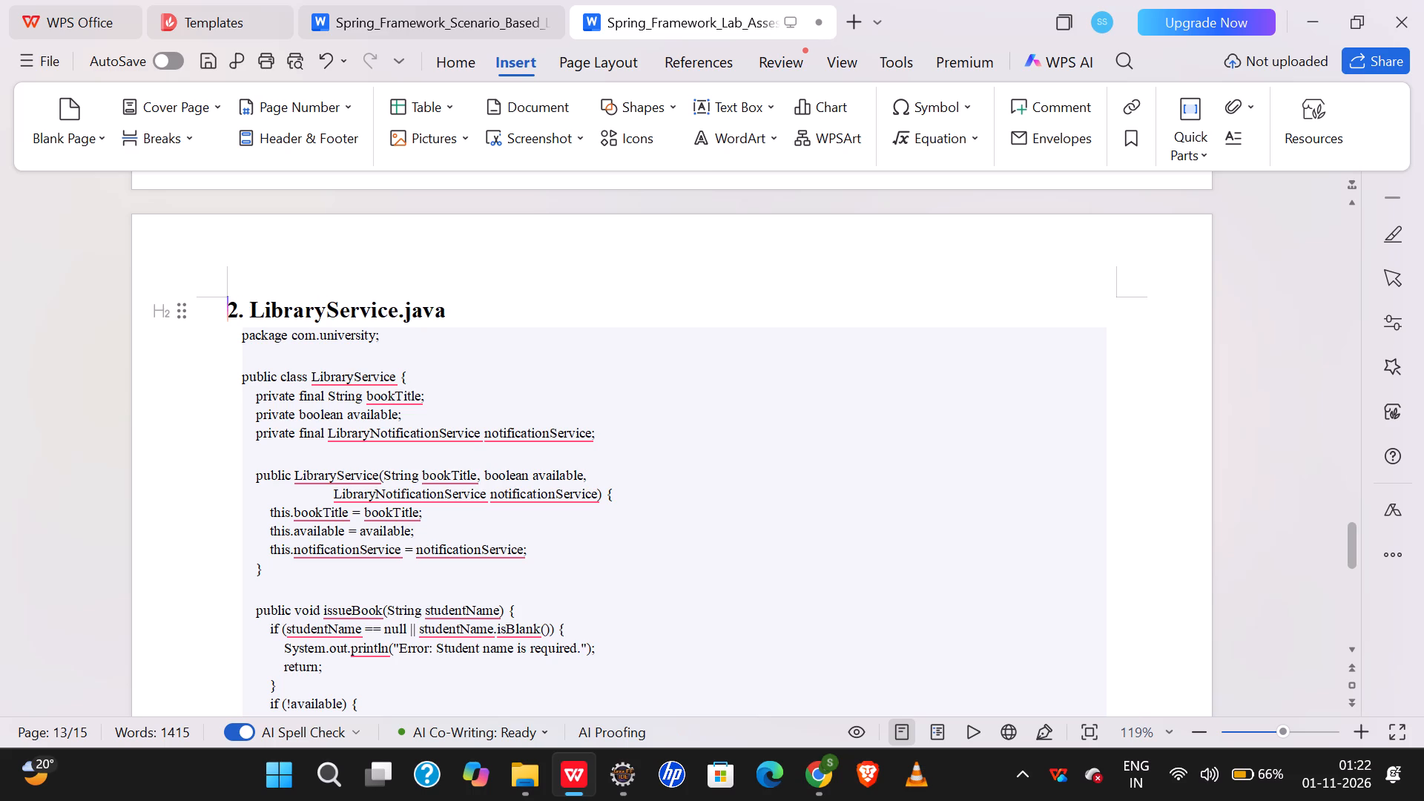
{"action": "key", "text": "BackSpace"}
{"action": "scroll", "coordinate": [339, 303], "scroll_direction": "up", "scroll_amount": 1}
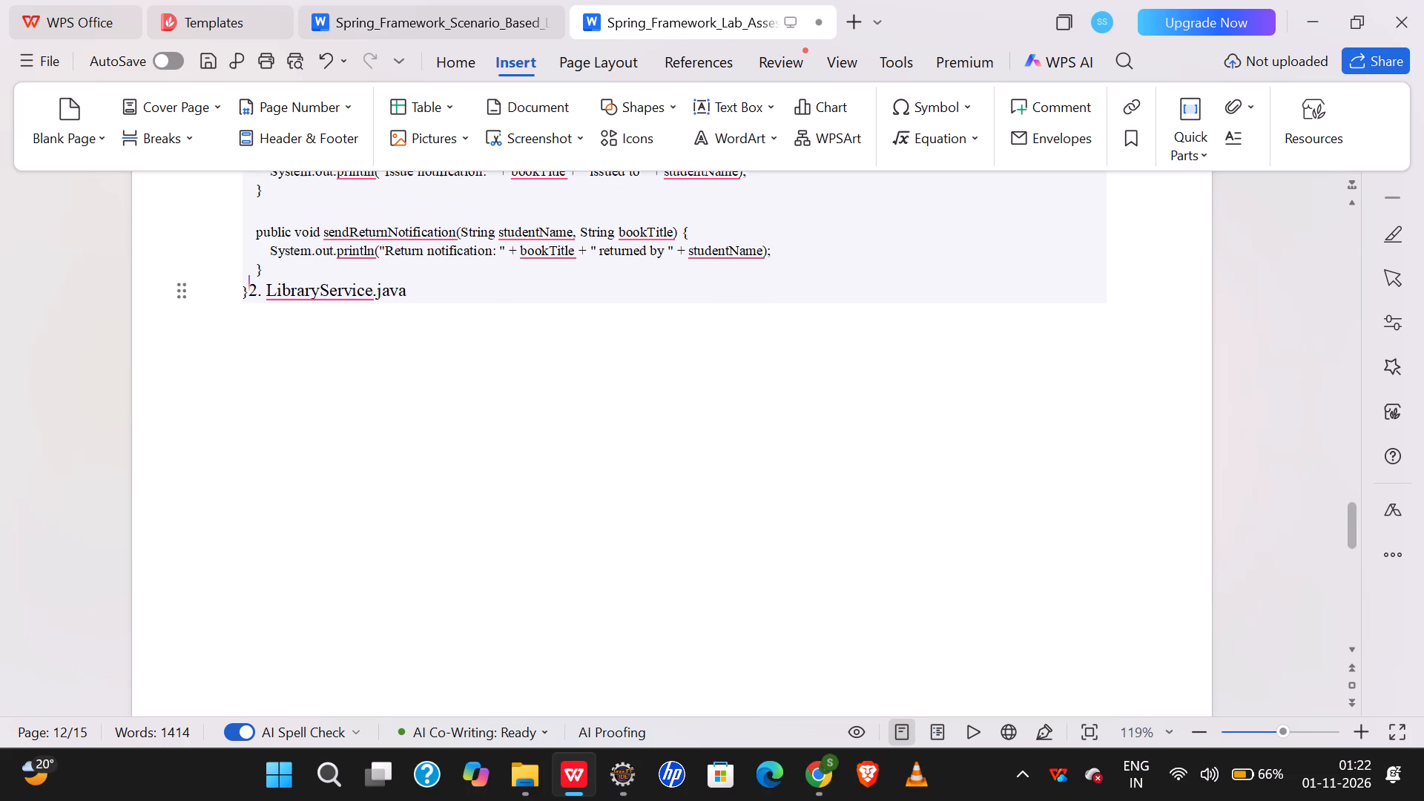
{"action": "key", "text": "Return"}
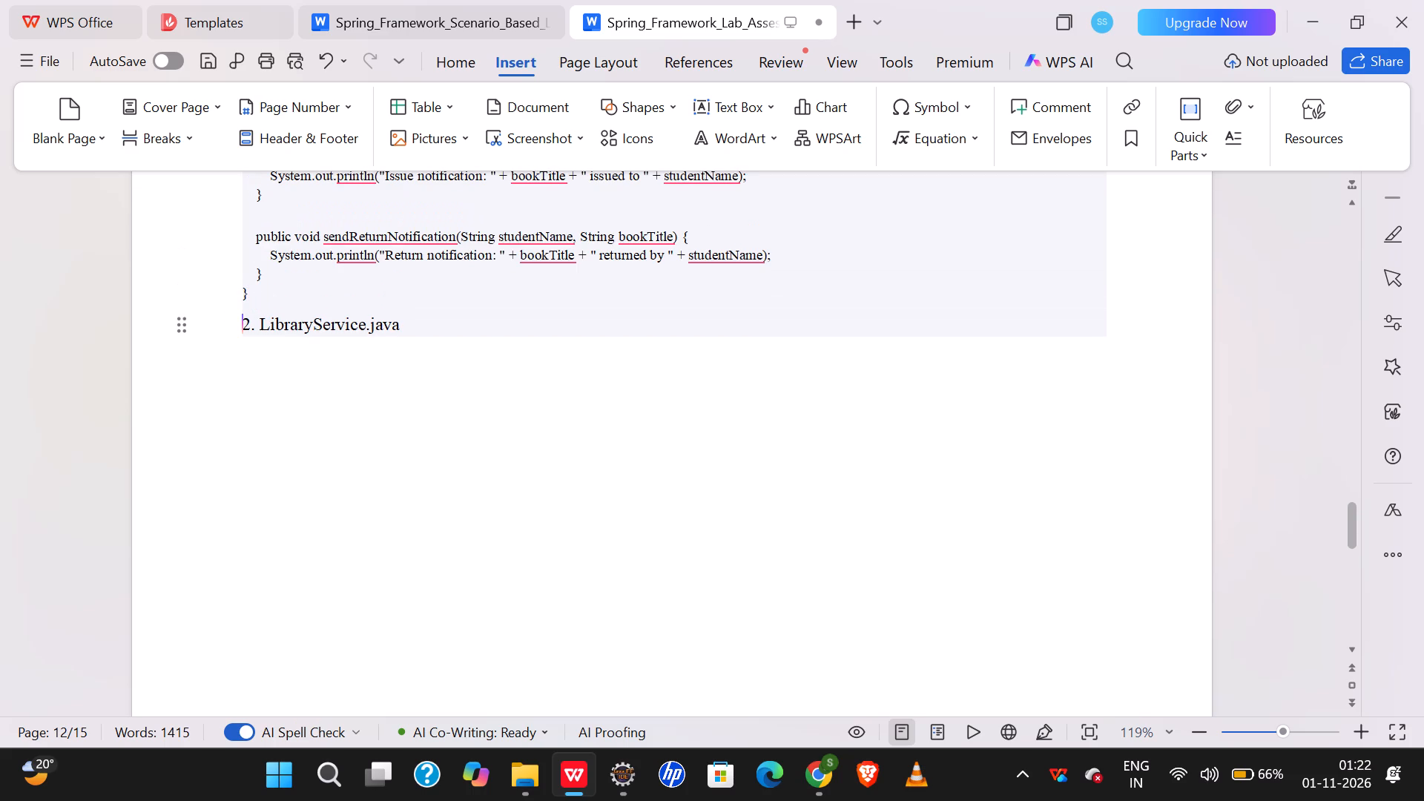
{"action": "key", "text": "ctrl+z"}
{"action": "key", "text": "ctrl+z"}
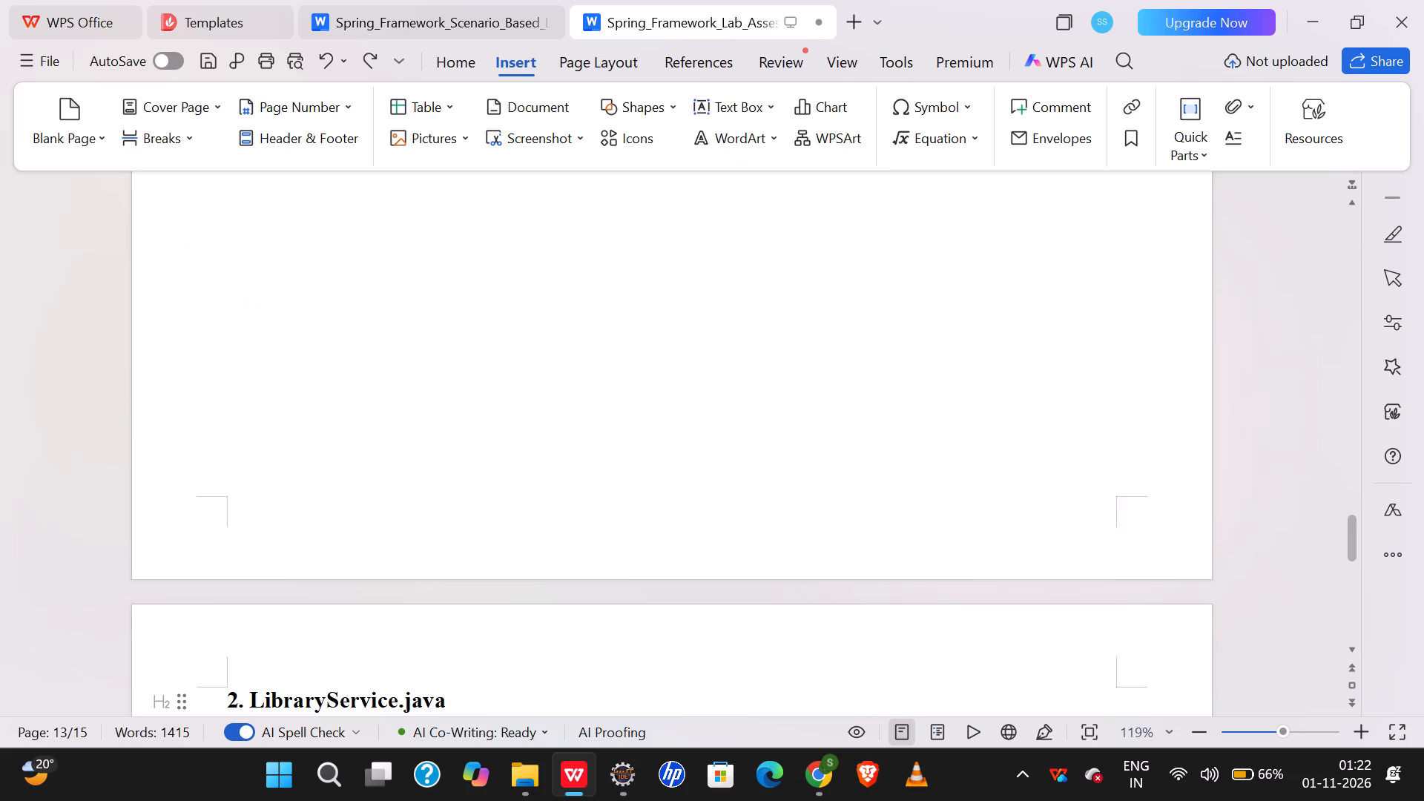
Examine the overall layout of all pages side by side, from Scenario 5 back to the title page.
{"action": "scroll", "coordinate": [339, 303], "scroll_direction": "up", "scroll_amount": 1}
{"action": "left_click", "coordinate": [339, 303]}
{"action": "left_click", "coordinate": [339, 303]}
{"action": "scroll", "coordinate": [339, 303], "scroll_direction": "up", "scroll_amount": 3}
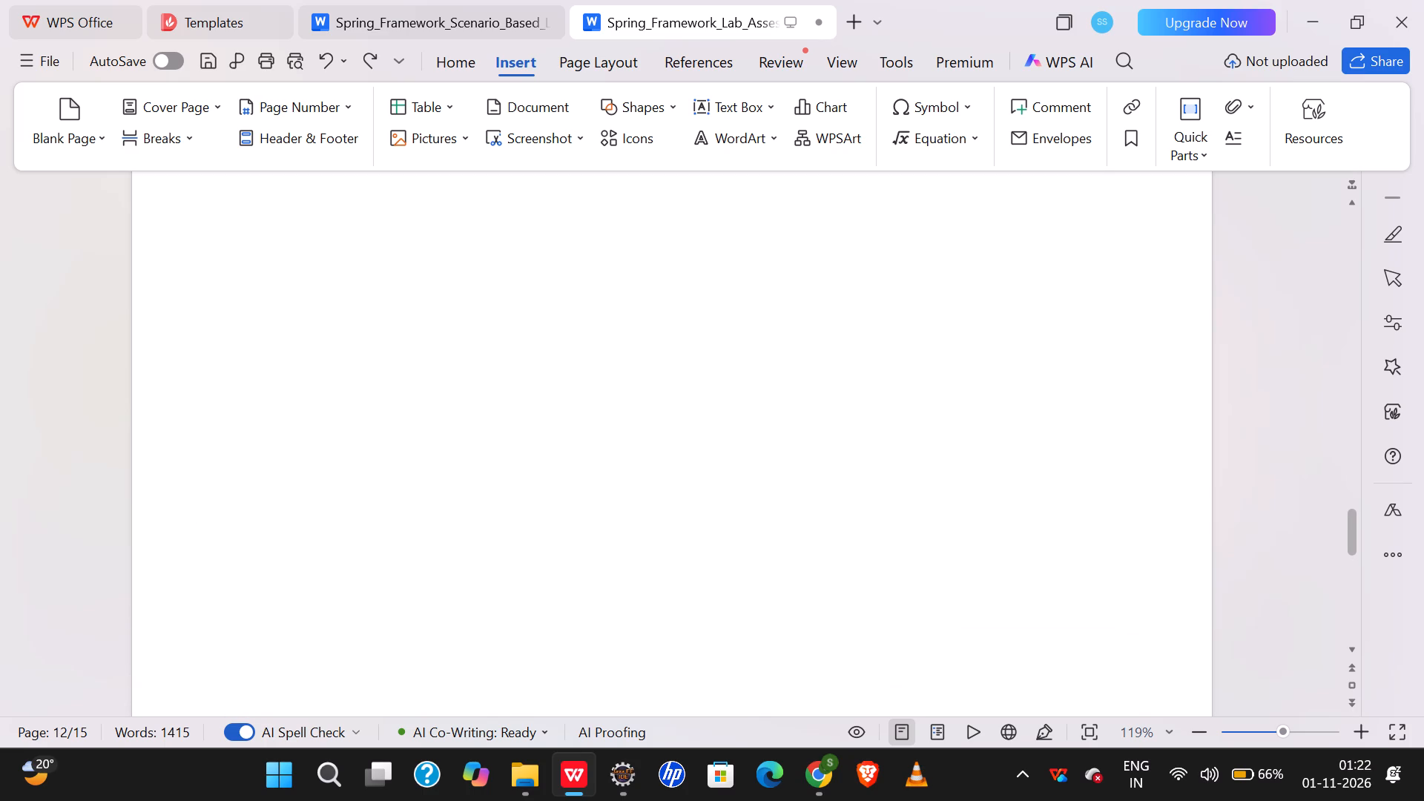
{"action": "scroll", "coordinate": [339, 303], "scroll_direction": "up", "scroll_amount": 11}
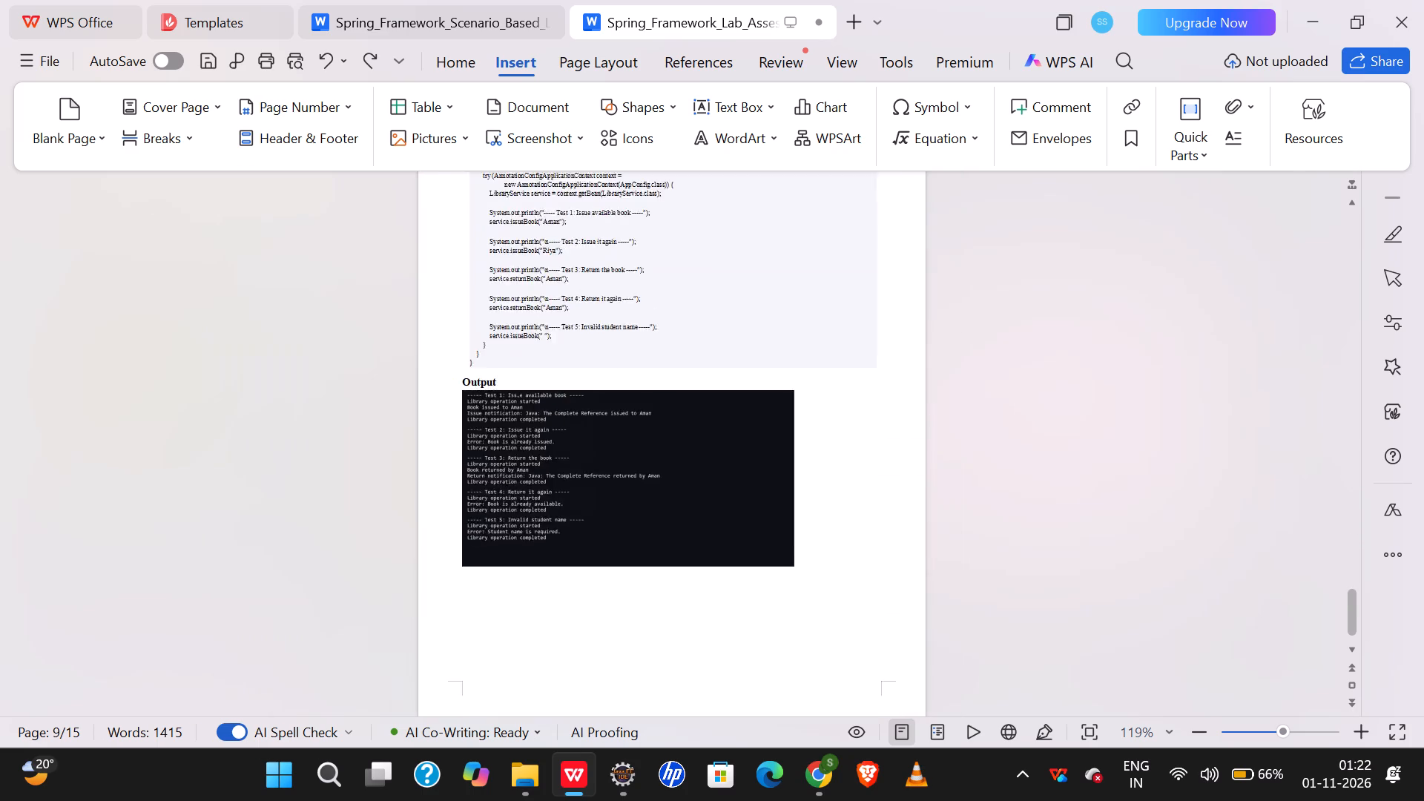
{"action": "scroll", "coordinate": [339, 303], "scroll_direction": "down", "scroll_amount": 9}
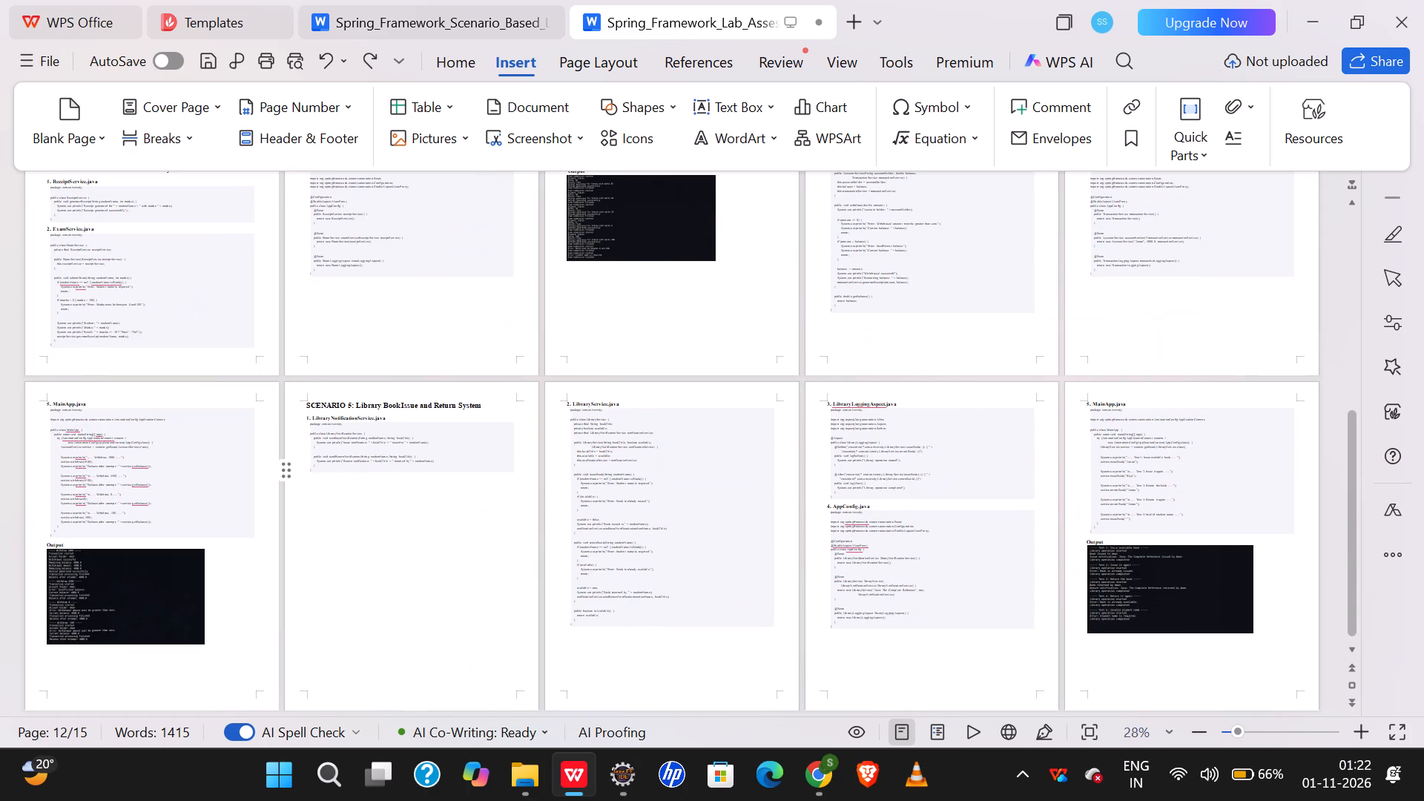
{"action": "scroll", "coordinate": [339, 303], "scroll_direction": "up", "scroll_amount": 8}
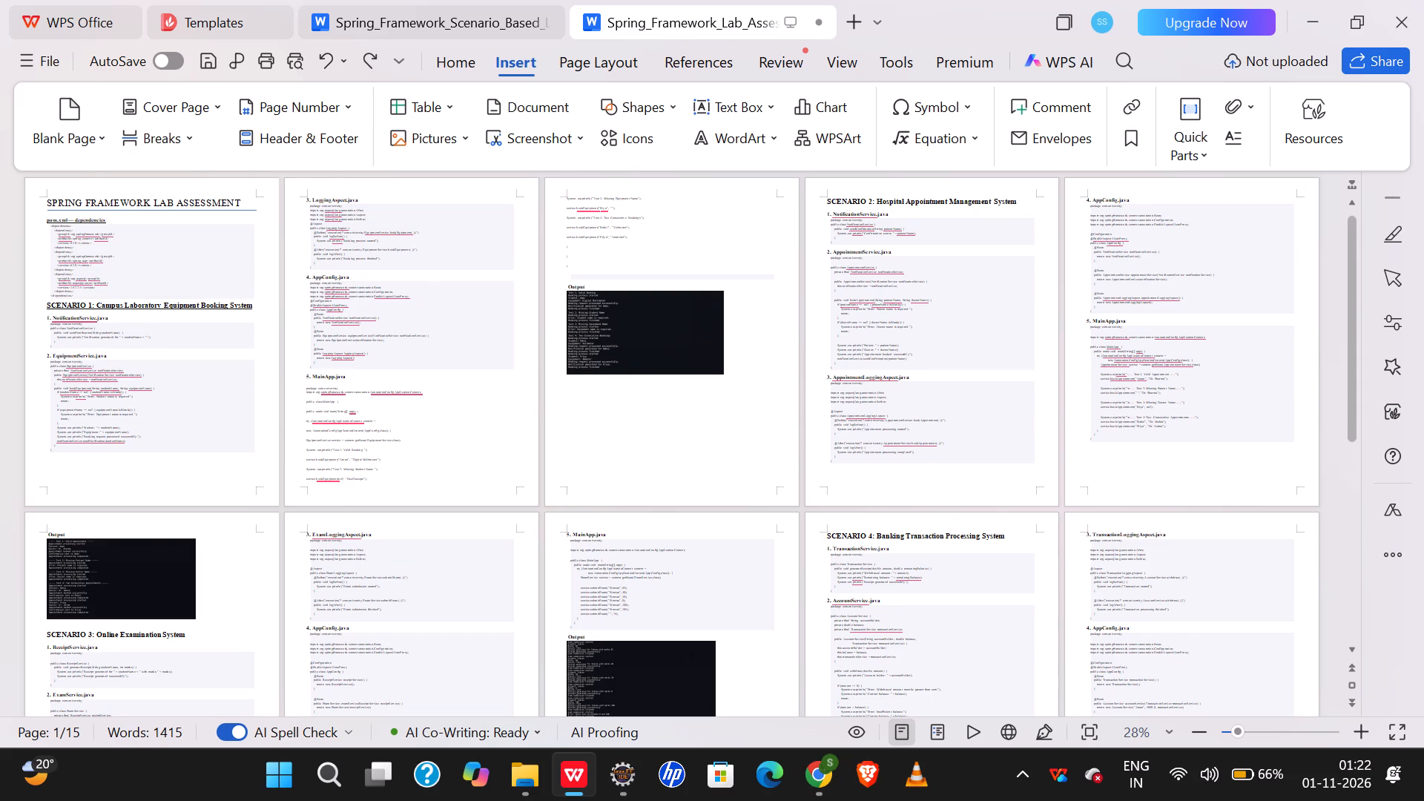
{"action": "scroll", "coordinate": [196, 349], "scroll_direction": "up", "scroll_amount": 5}
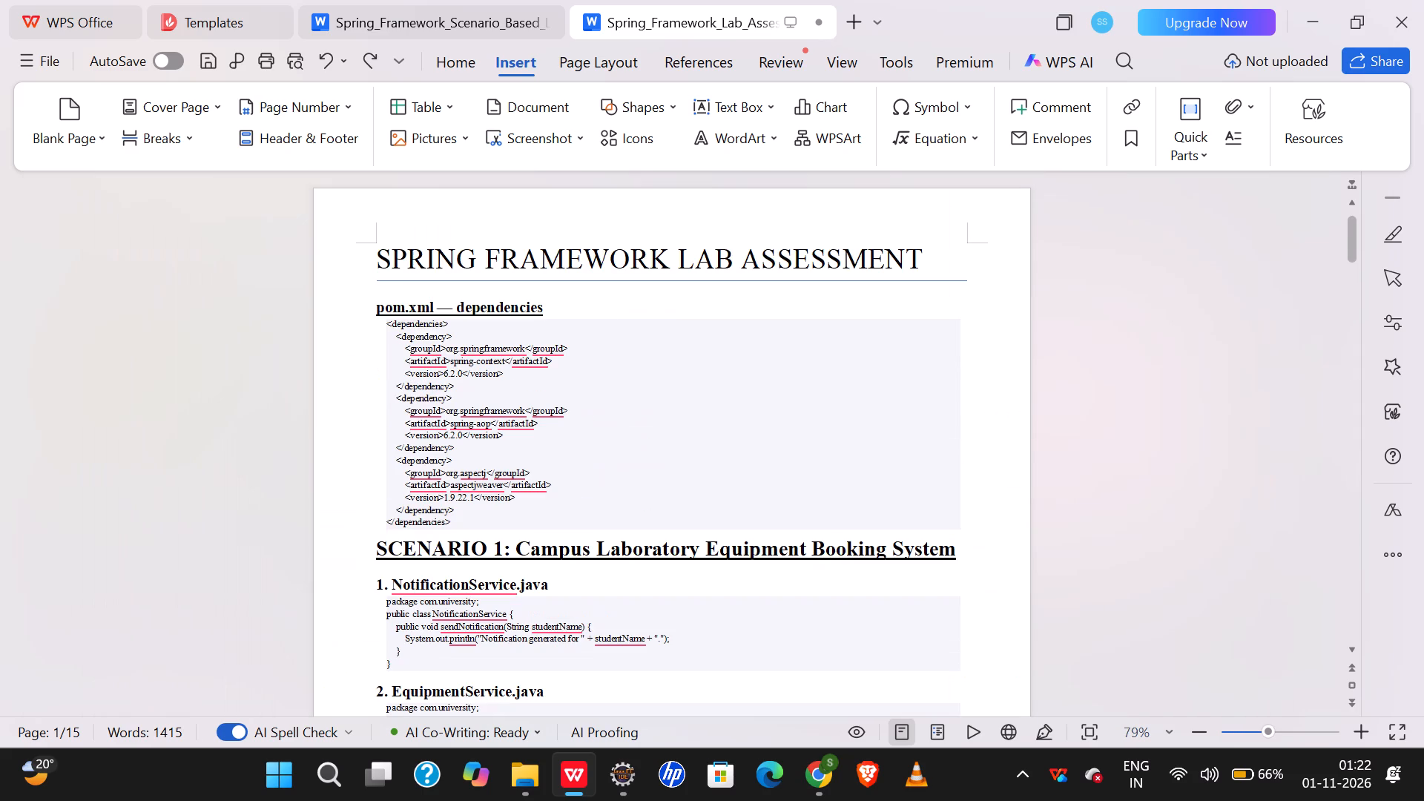
{"action": "scroll", "coordinate": [196, 349], "scroll_direction": "up", "scroll_amount": 5}
Reduce the "SPRING FRAMEWORK LAB ASSESSMENT" title to font size 20 and centre it.
{"action": "left_click_drag", "start_coordinate": [360, 271], "coordinate": [524, 290]}
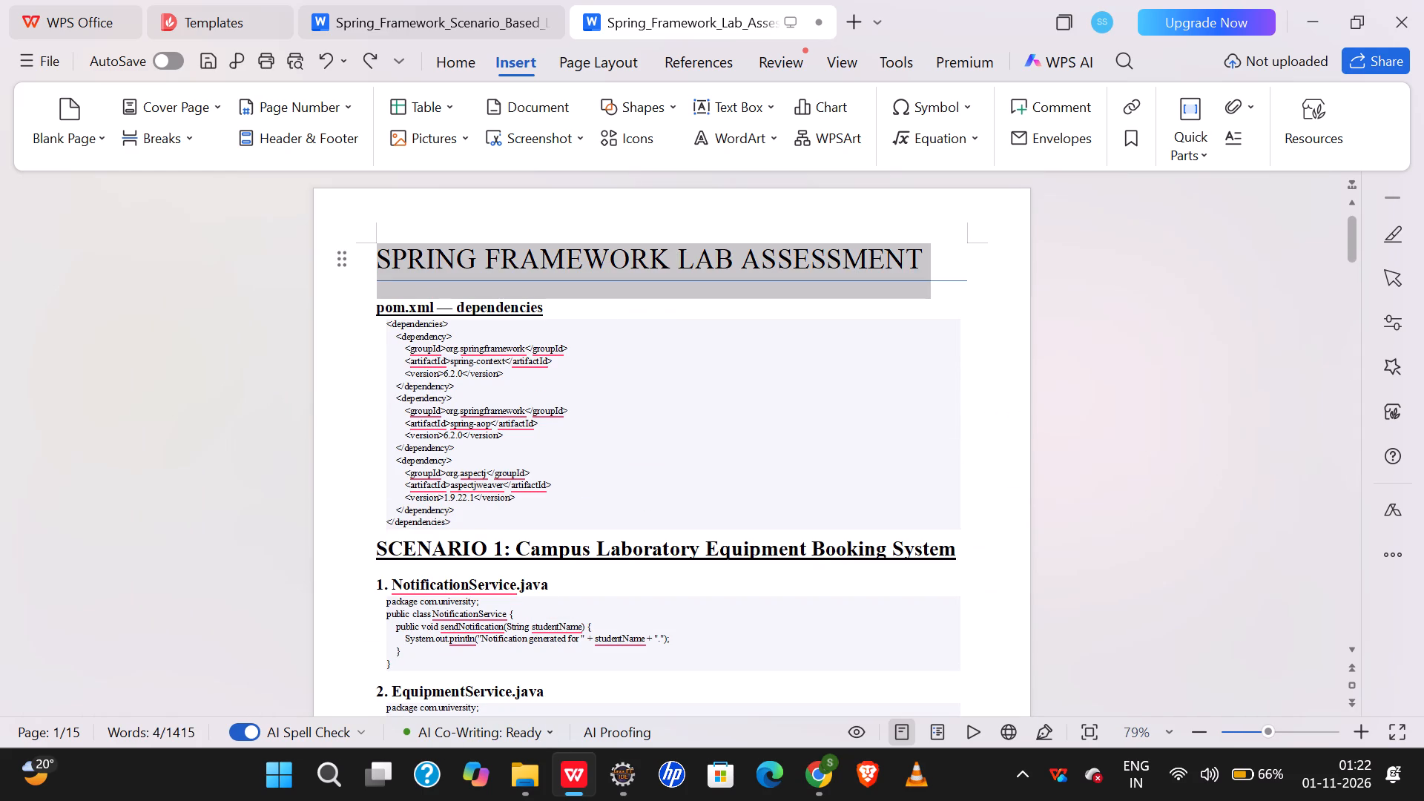
{"action": "left_click_drag", "start_coordinate": [524, 290], "coordinate": [591, 289]}
{"action": "left_click", "coordinate": [443, 76]}
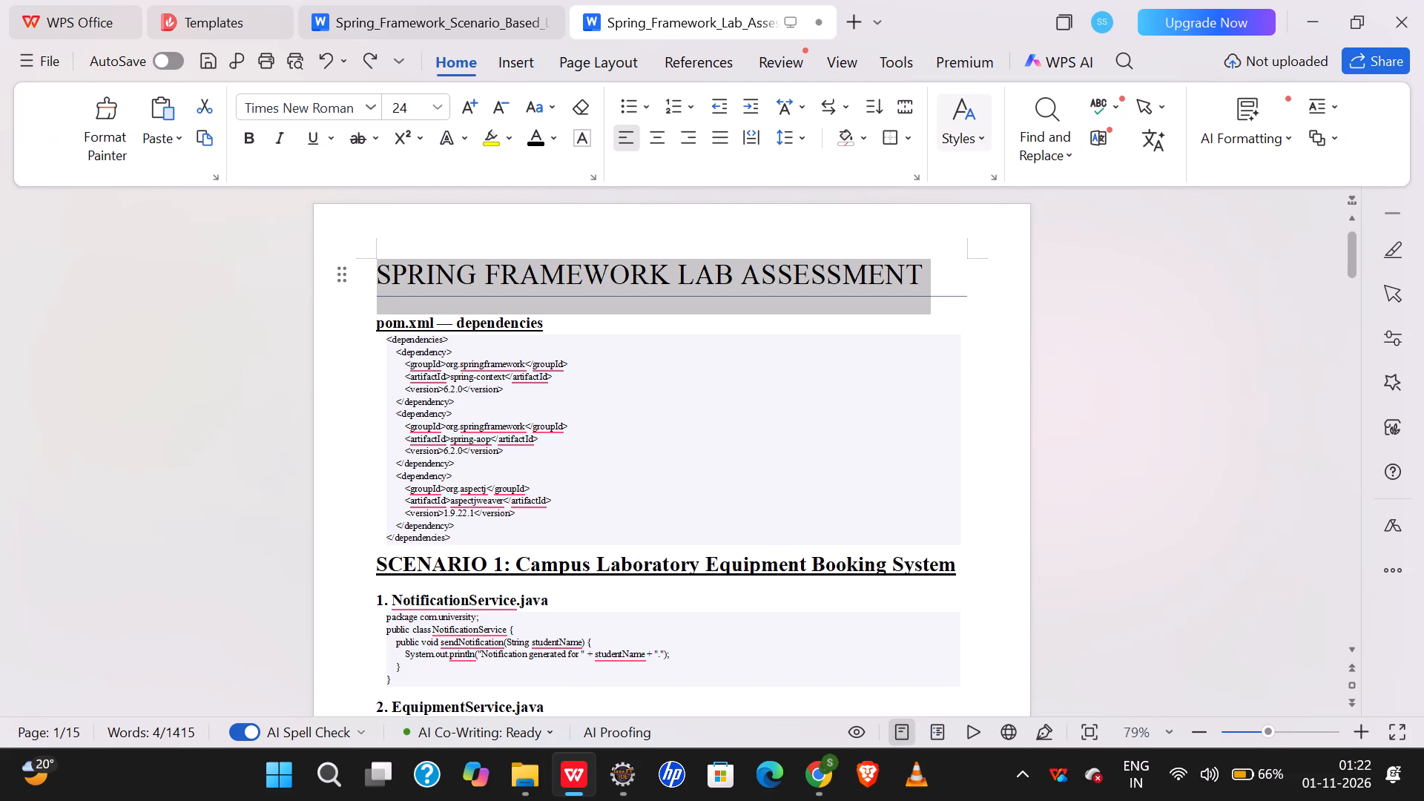
{"action": "left_click", "coordinate": [538, 214]}
{"action": "left_click", "coordinate": [478, 283]}
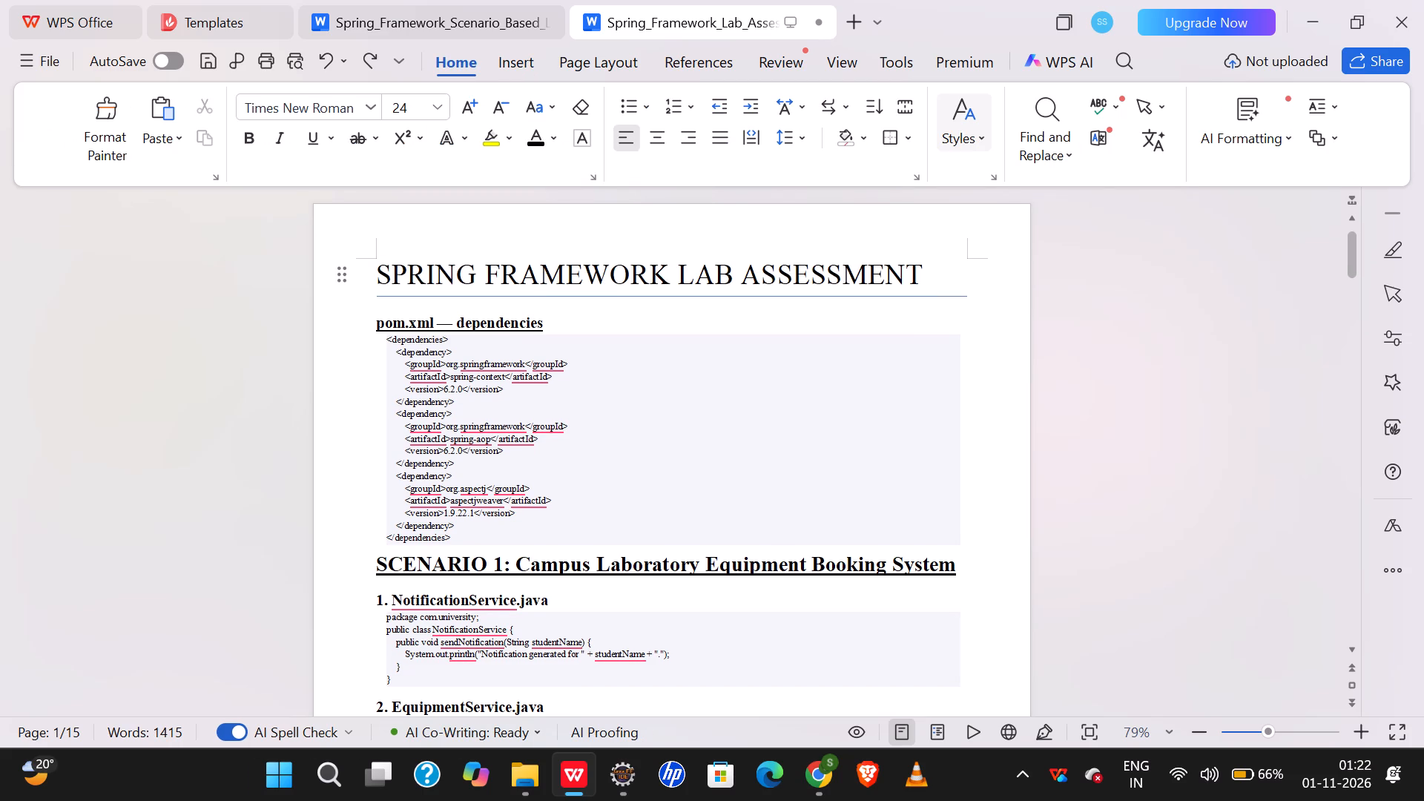
{"action": "left_click", "coordinate": [478, 286]}
{"action": "left_click", "coordinate": [476, 291]}
{"action": "left_click_drag", "start_coordinate": [377, 264], "coordinate": [902, 283]}
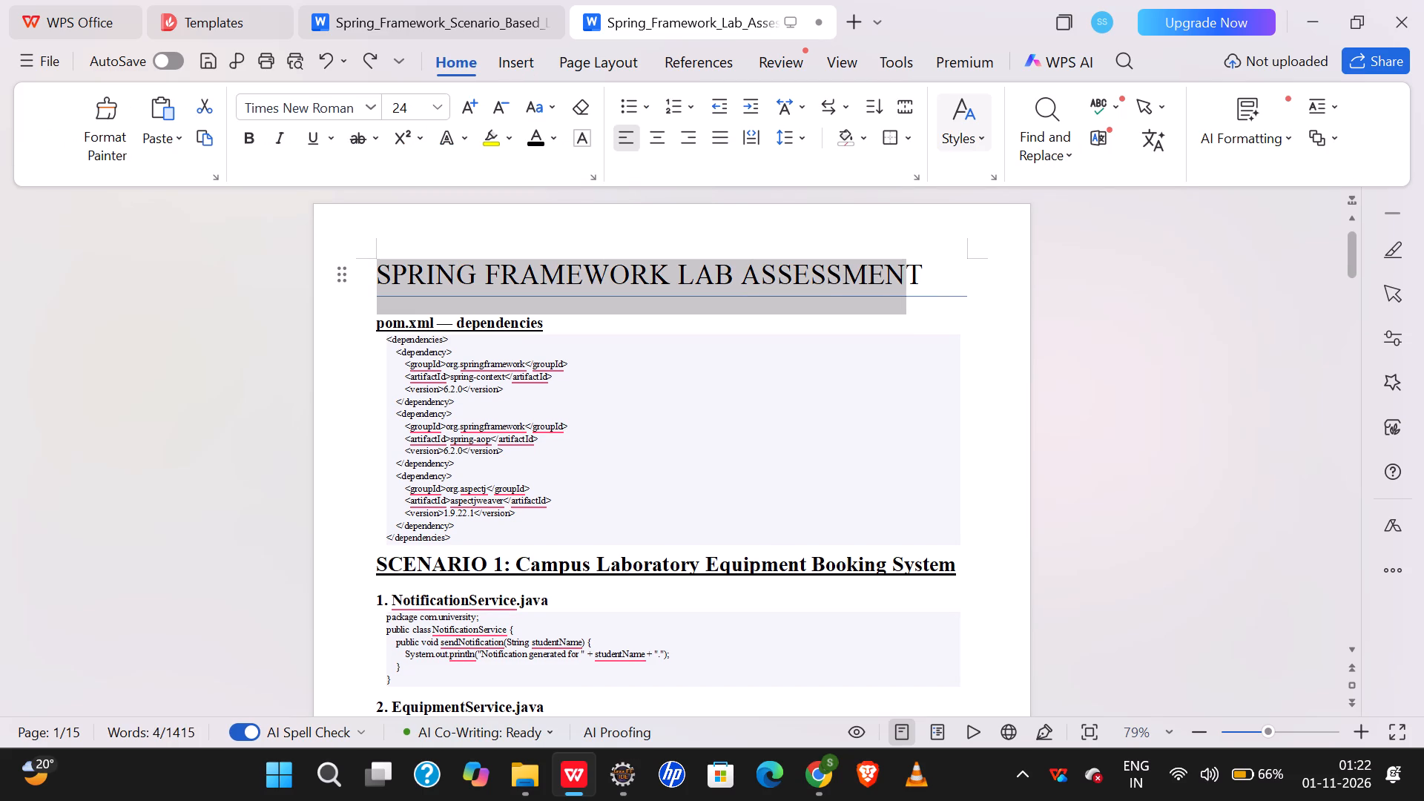
{"action": "left_click_drag", "start_coordinate": [902, 283], "coordinate": [1007, 268]}
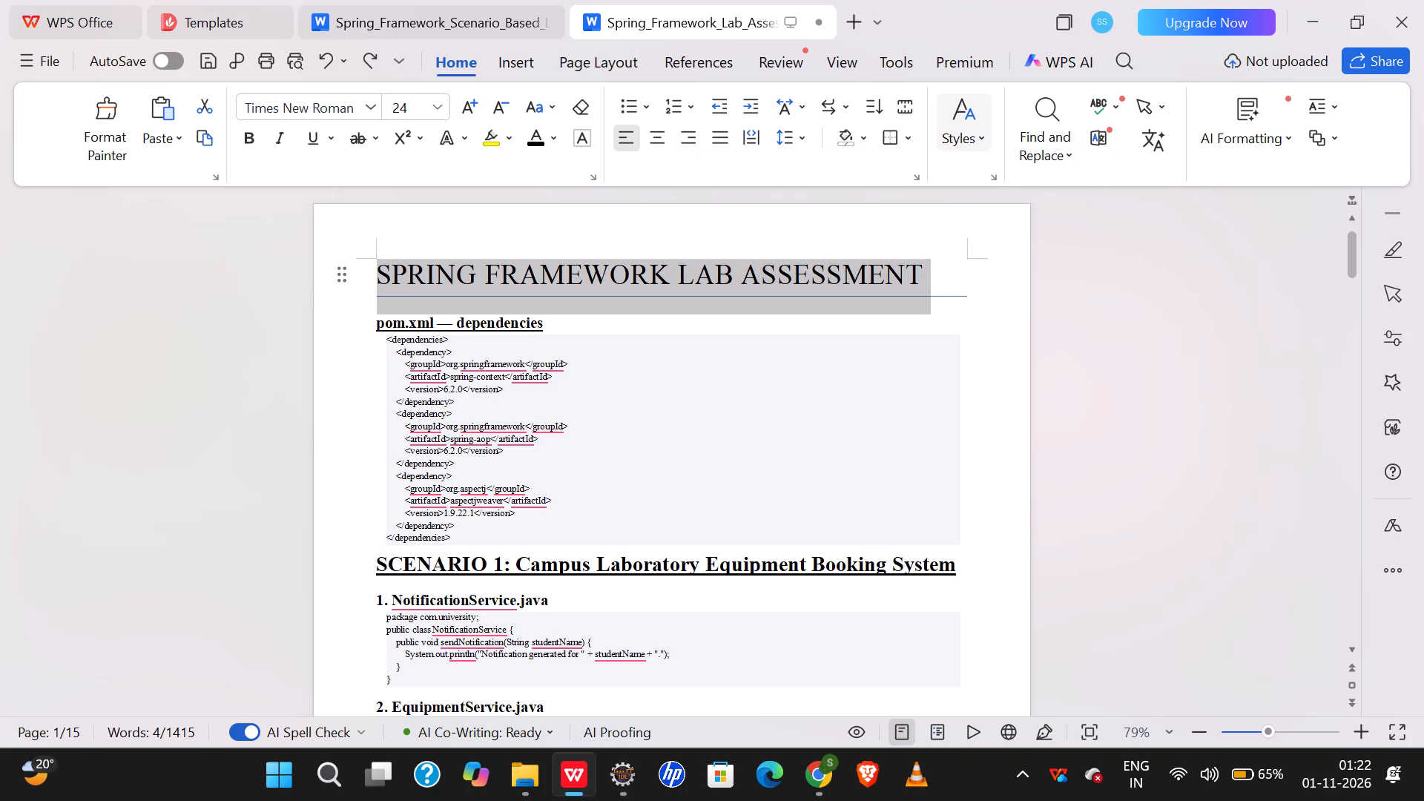
{"action": "double_click", "coordinate": [508, 103]}
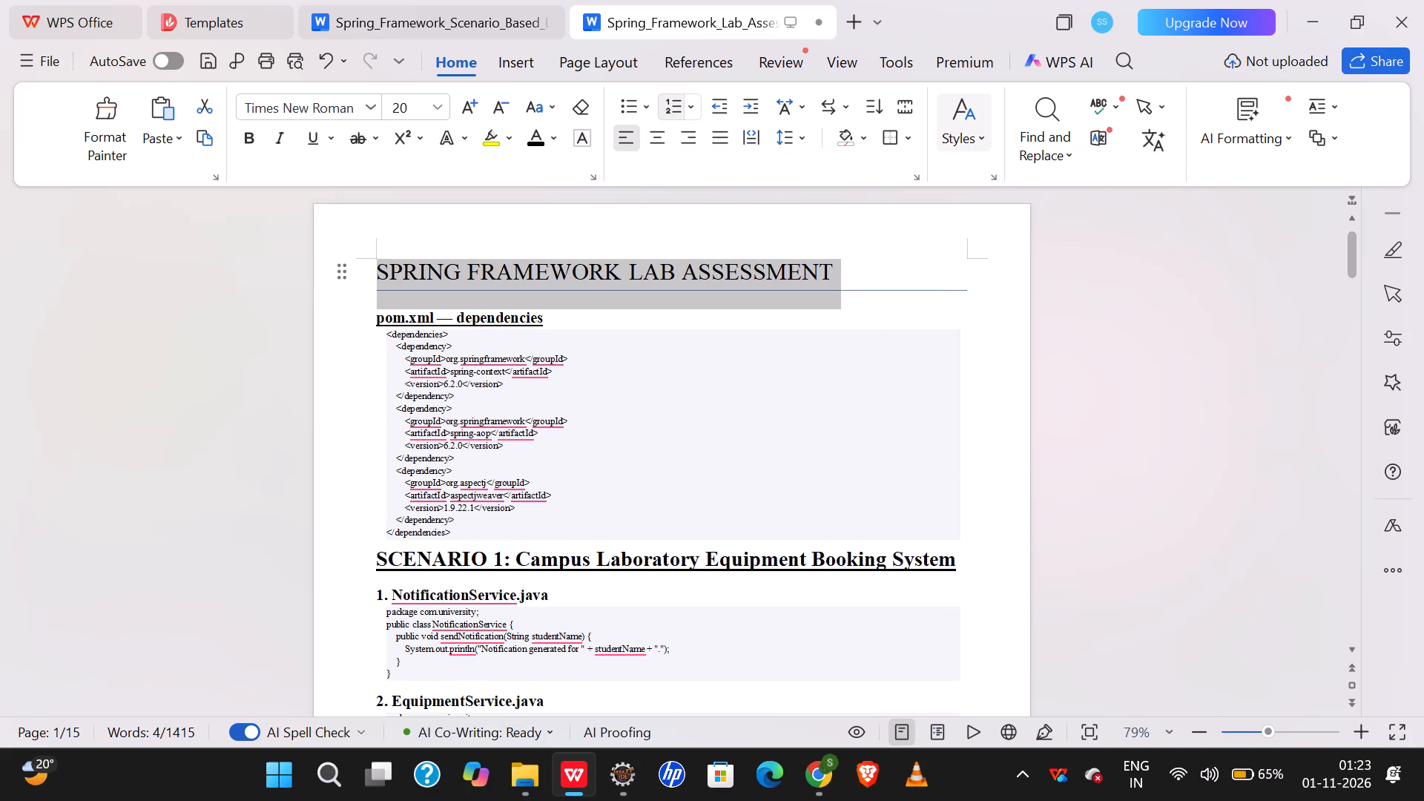
{"action": "left_click", "coordinate": [659, 141]}
Insert a line above the title, left-aligned and bold, with the label "NAME:".
{"action": "left_click", "coordinate": [426, 210]}
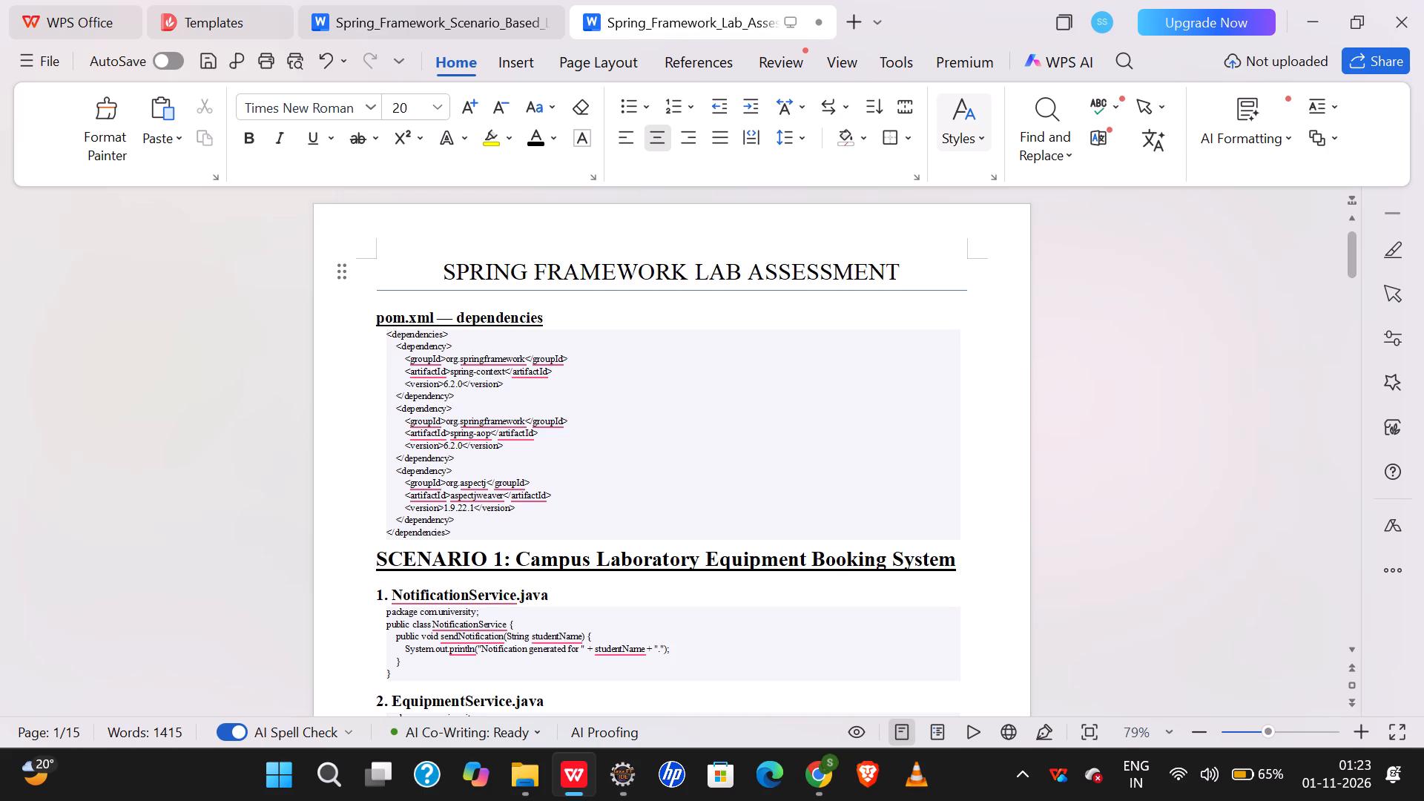
{"action": "key", "text": "Return"}
{"action": "left_click", "coordinate": [418, 265]}
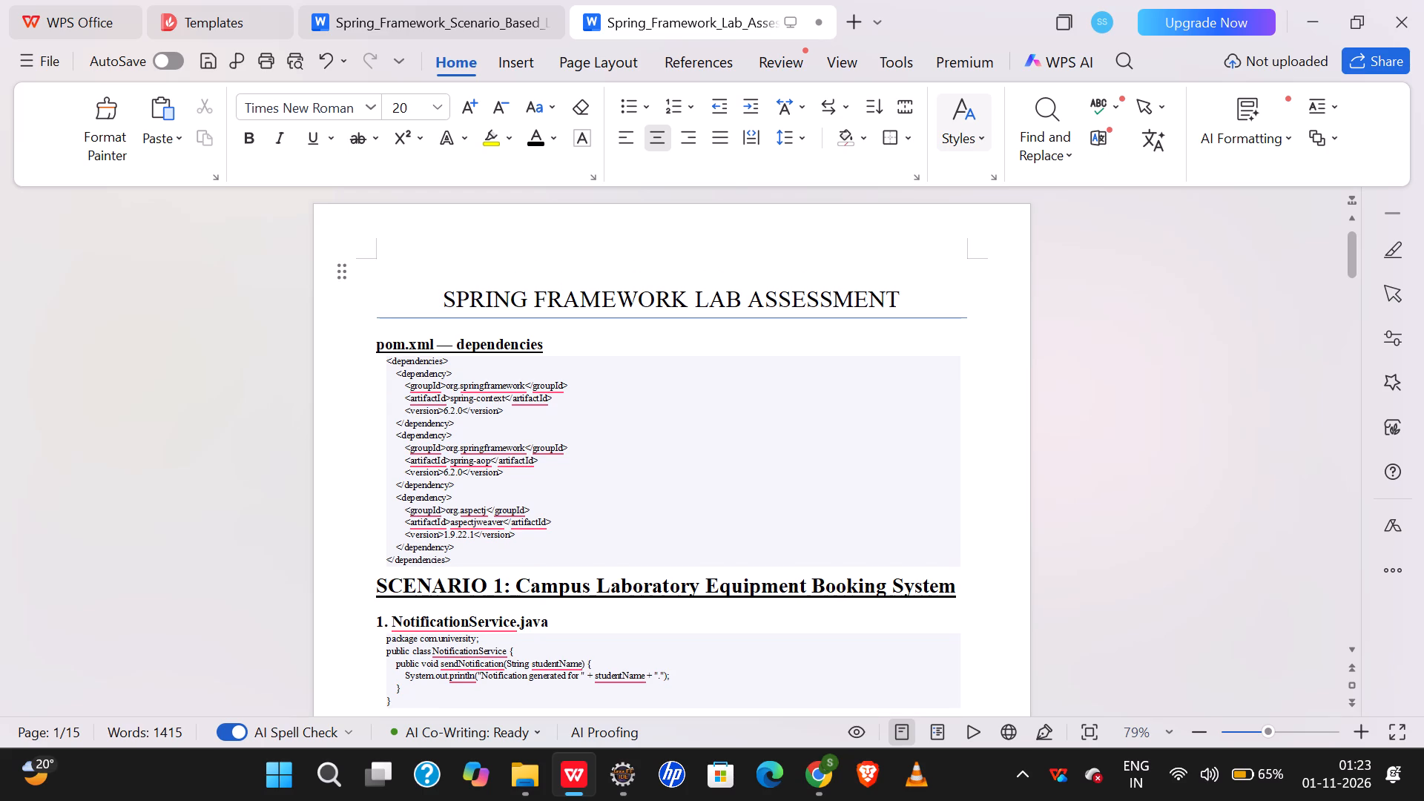
{"action": "left_click", "coordinate": [625, 136]}
{"action": "left_click", "coordinate": [247, 136]}
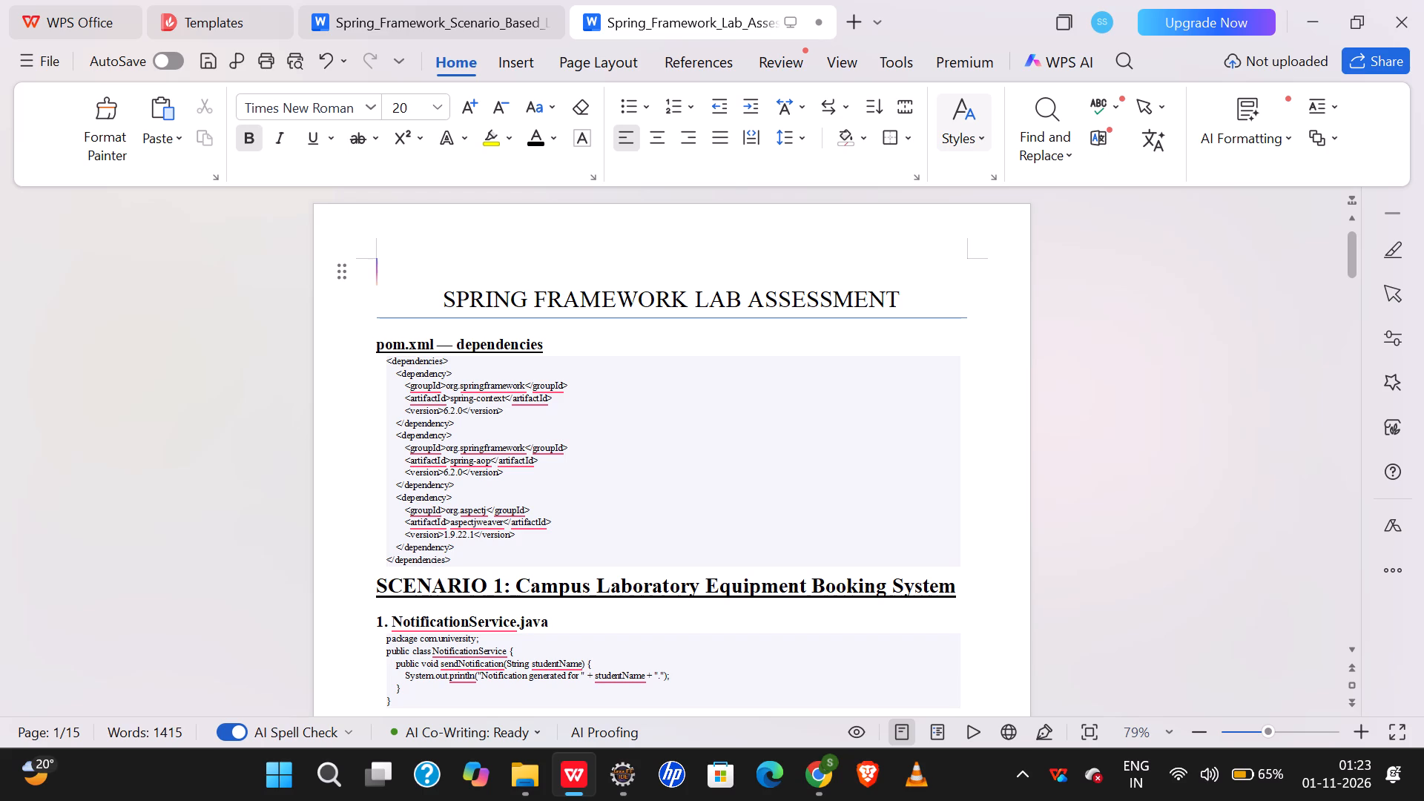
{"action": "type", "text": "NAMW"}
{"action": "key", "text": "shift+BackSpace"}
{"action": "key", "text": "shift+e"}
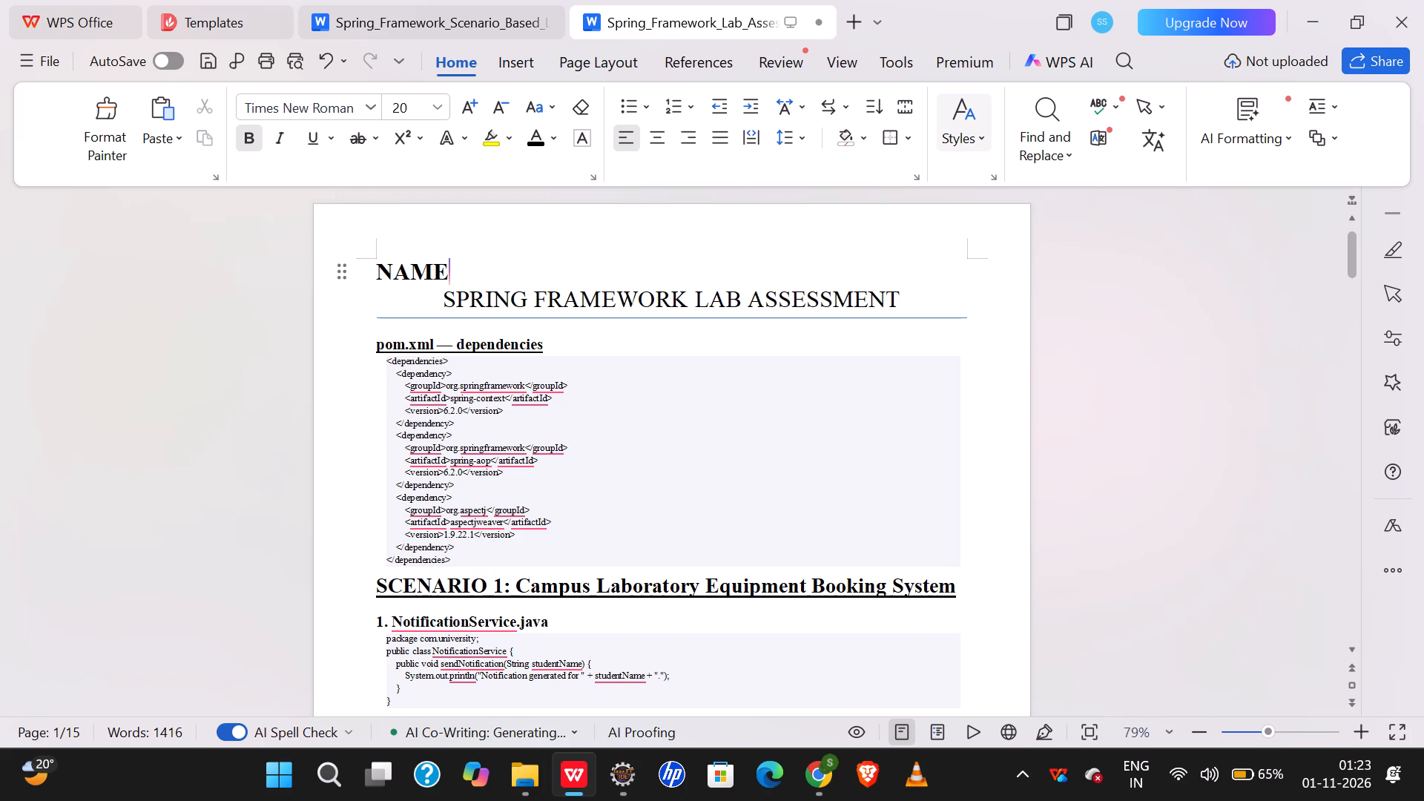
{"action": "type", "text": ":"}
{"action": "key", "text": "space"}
Enter the student's full name in capitals after the "NAME:" label.
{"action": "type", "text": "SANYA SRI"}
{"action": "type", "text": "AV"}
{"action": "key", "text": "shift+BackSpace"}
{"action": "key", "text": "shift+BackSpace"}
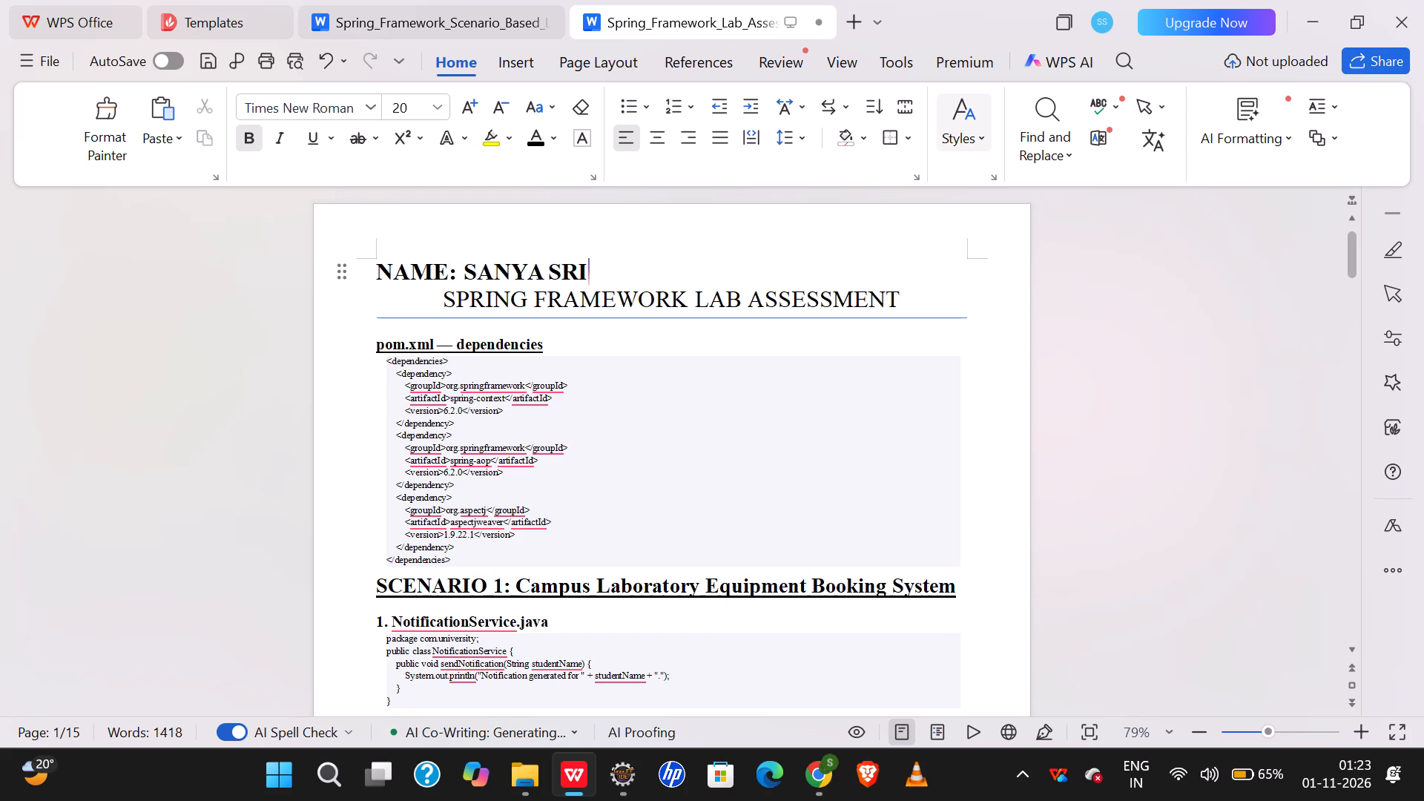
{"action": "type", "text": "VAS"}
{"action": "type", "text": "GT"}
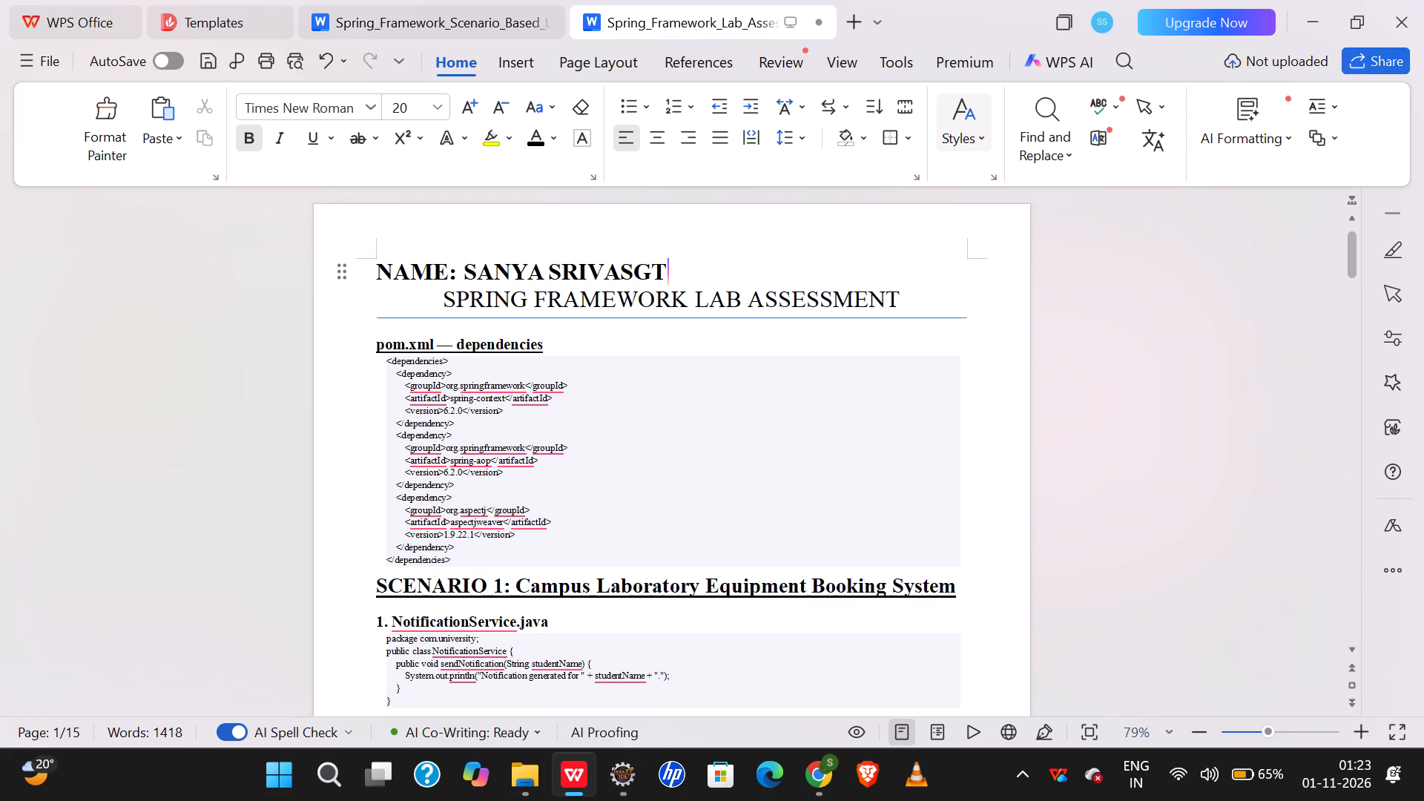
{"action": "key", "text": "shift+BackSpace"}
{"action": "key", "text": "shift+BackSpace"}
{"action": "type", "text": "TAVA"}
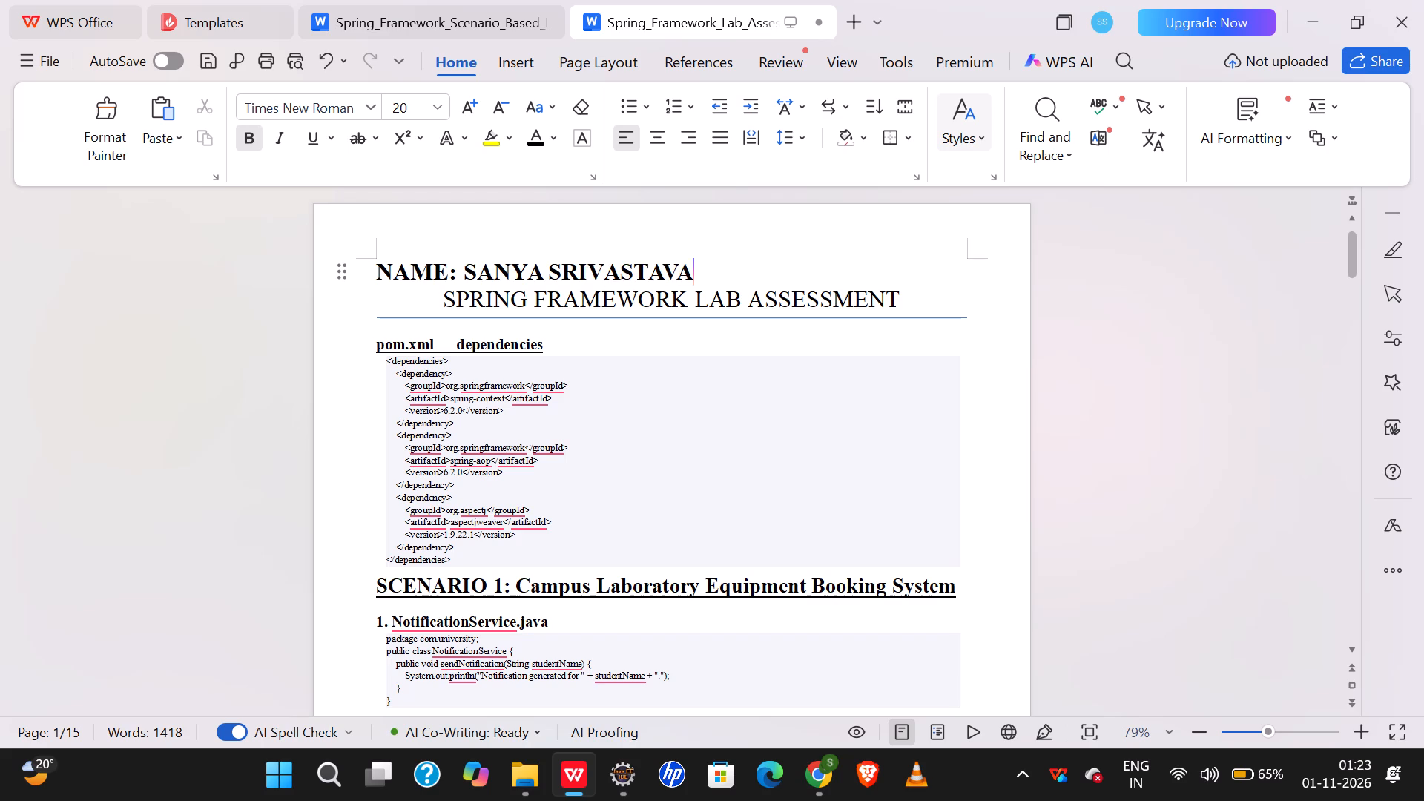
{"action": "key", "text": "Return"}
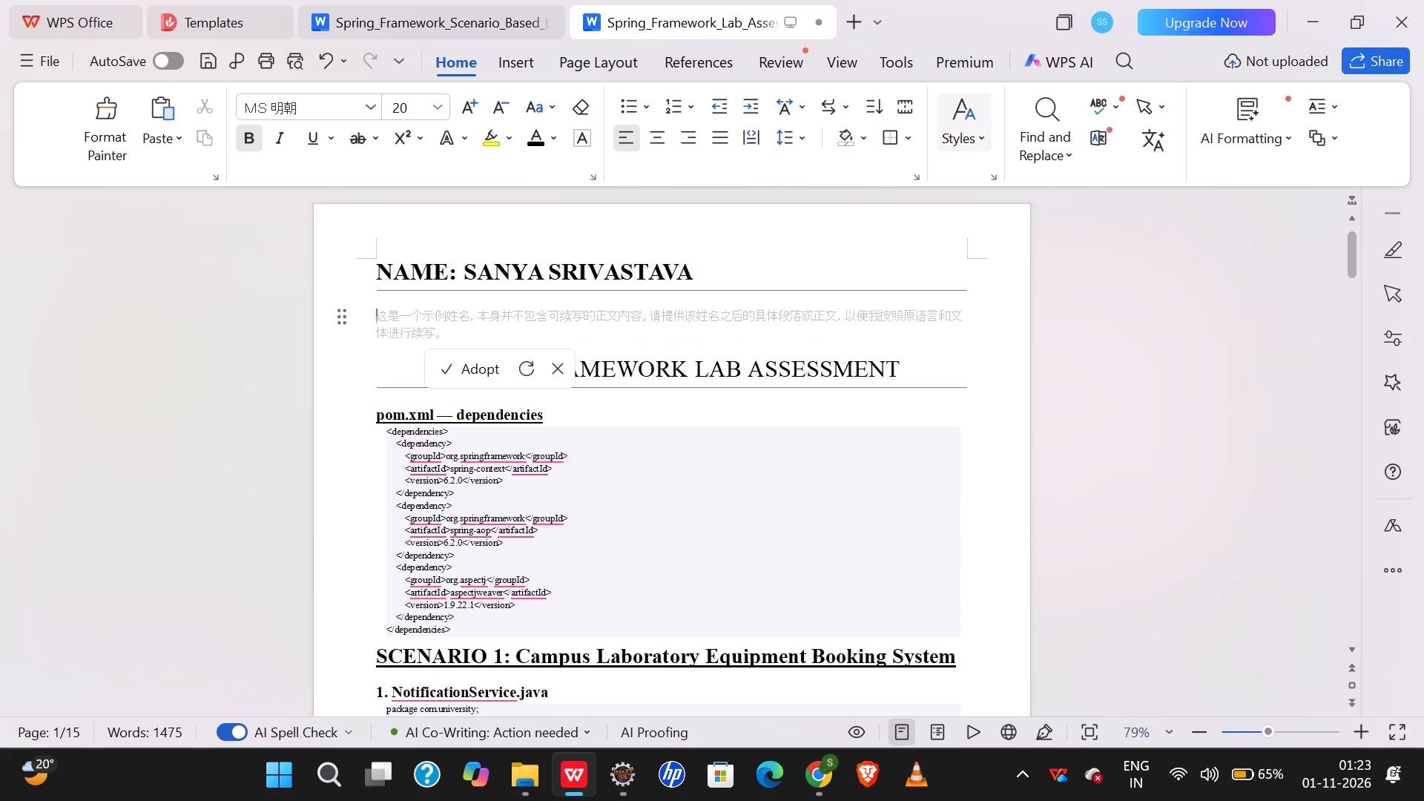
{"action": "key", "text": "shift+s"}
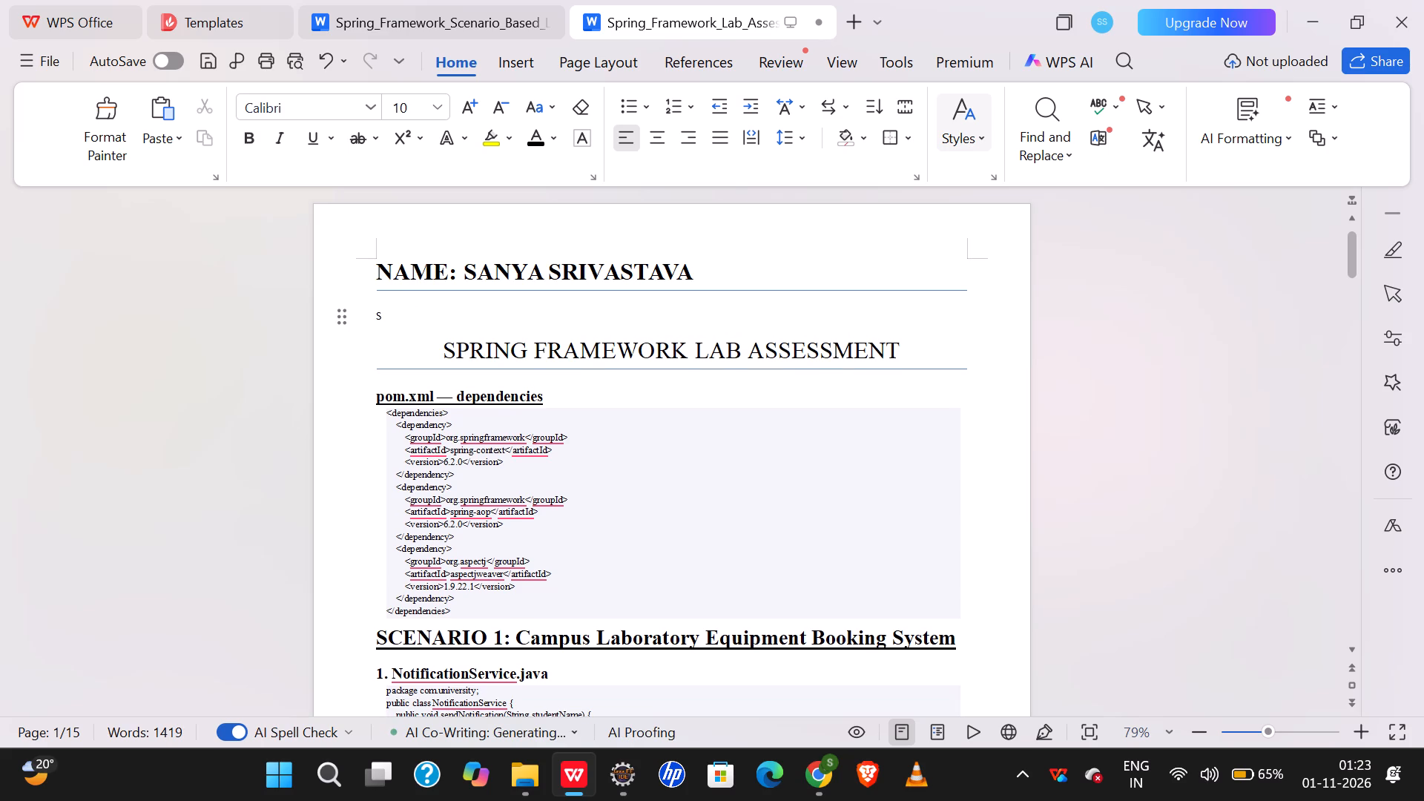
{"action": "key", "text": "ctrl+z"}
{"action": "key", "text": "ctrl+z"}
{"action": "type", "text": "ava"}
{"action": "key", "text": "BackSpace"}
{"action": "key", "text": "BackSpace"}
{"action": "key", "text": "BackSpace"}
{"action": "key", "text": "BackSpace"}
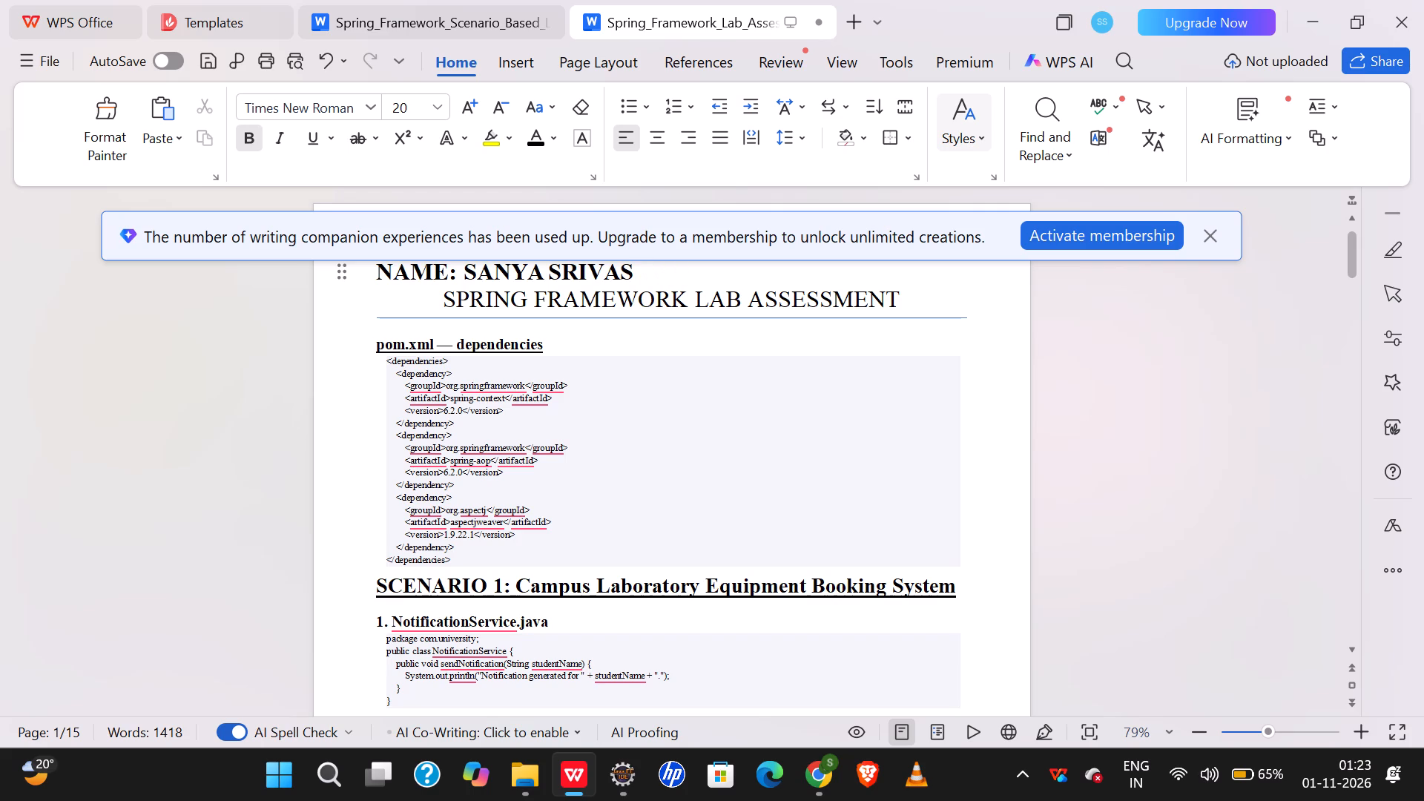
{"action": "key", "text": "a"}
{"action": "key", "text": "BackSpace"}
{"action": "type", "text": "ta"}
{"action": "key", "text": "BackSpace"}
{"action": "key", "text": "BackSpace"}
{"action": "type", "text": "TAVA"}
Insert an empty line between the name line and the title.
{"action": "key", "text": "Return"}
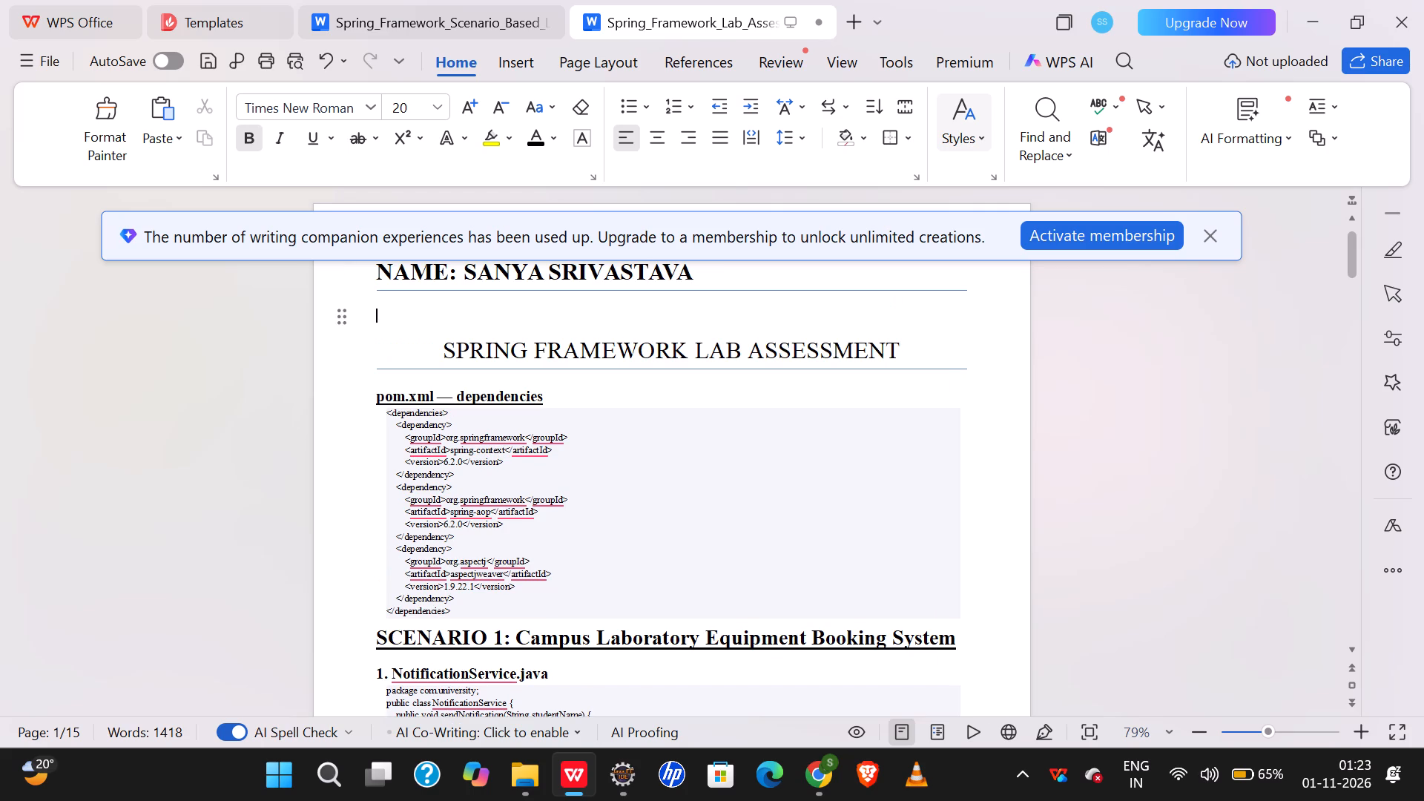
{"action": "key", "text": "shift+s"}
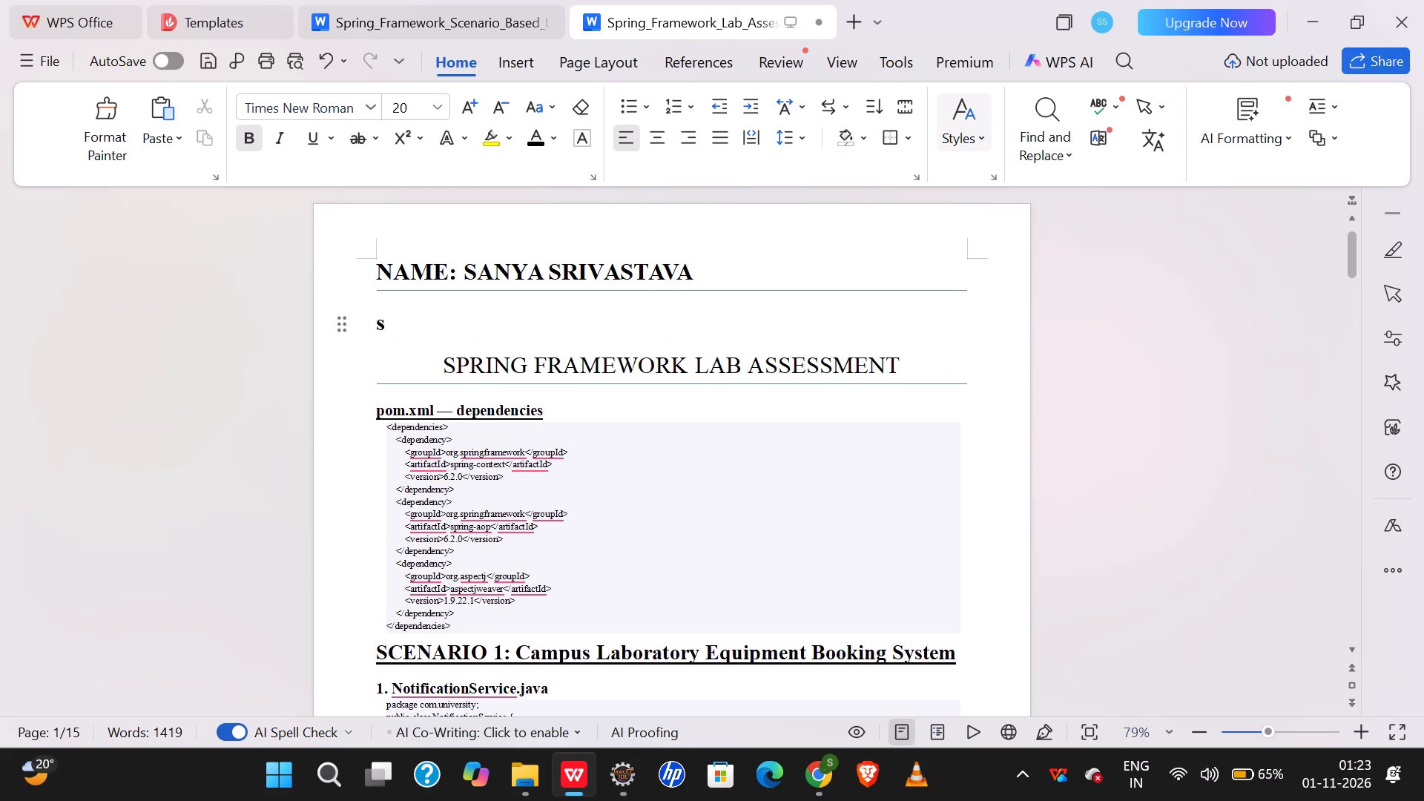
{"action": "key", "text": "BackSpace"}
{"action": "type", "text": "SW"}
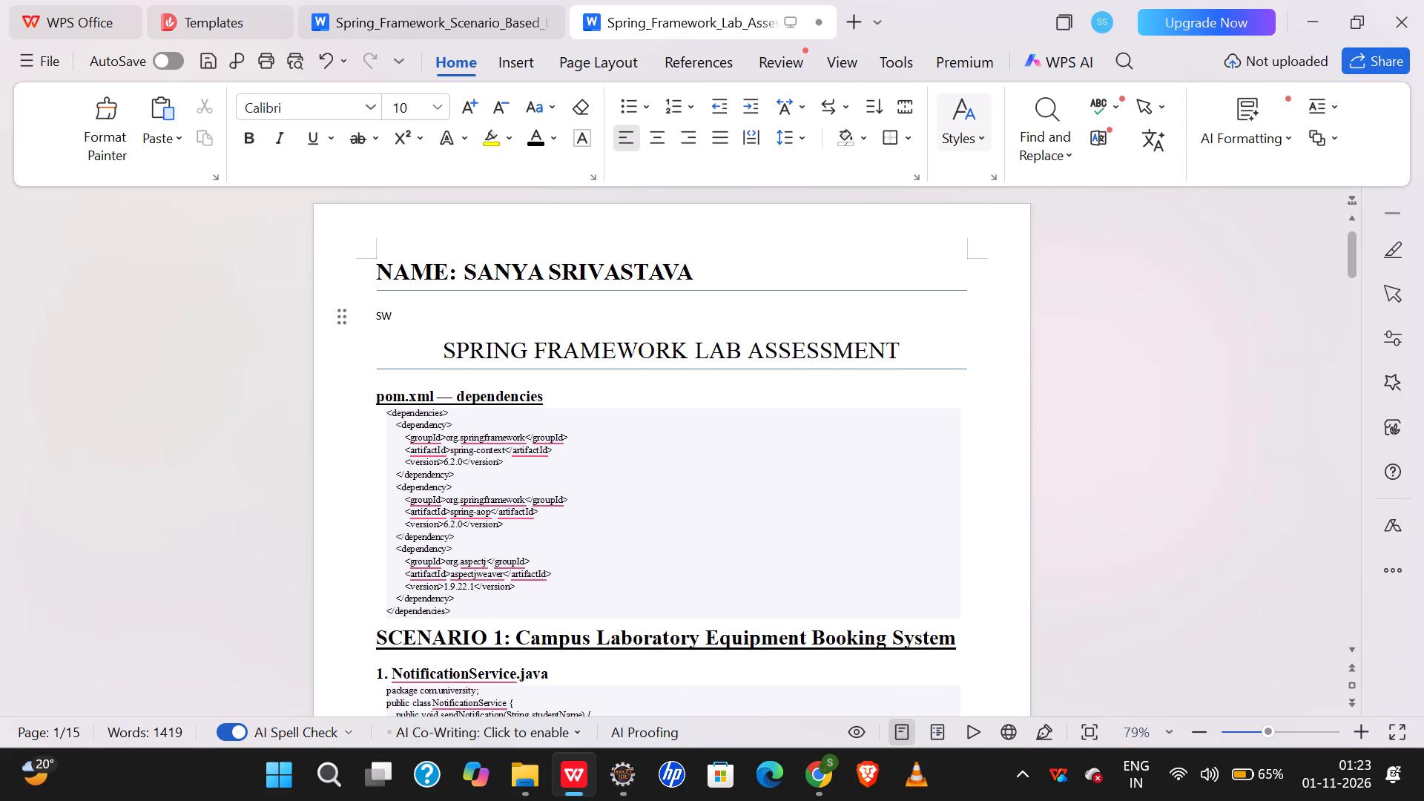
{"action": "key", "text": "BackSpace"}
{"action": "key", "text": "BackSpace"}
Reduce the name line to font size 14.
{"action": "left_click_drag", "start_coordinate": [704, 263], "coordinate": [350, 268]}
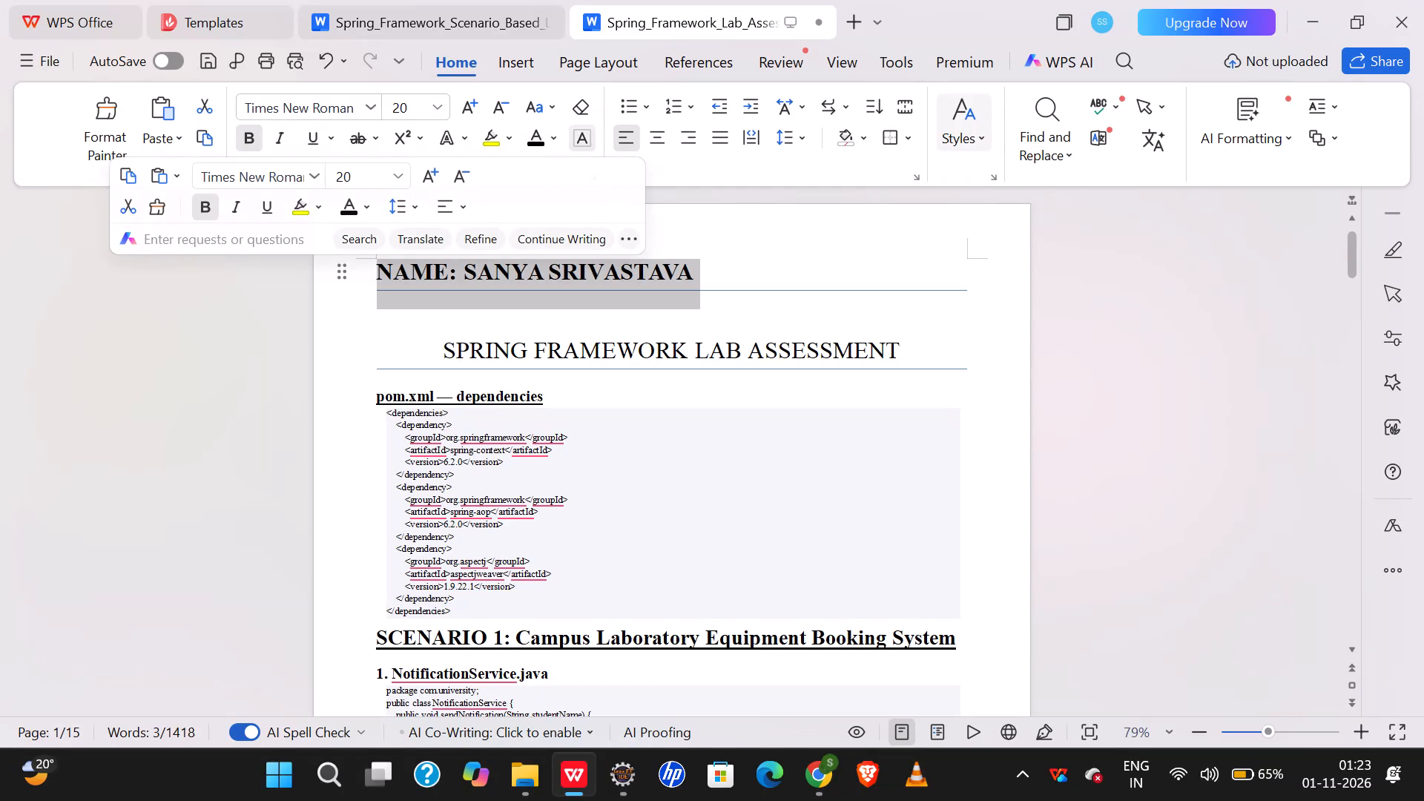
{"action": "left_click", "coordinate": [578, 136]}
{"action": "left_click", "coordinate": [578, 136]}
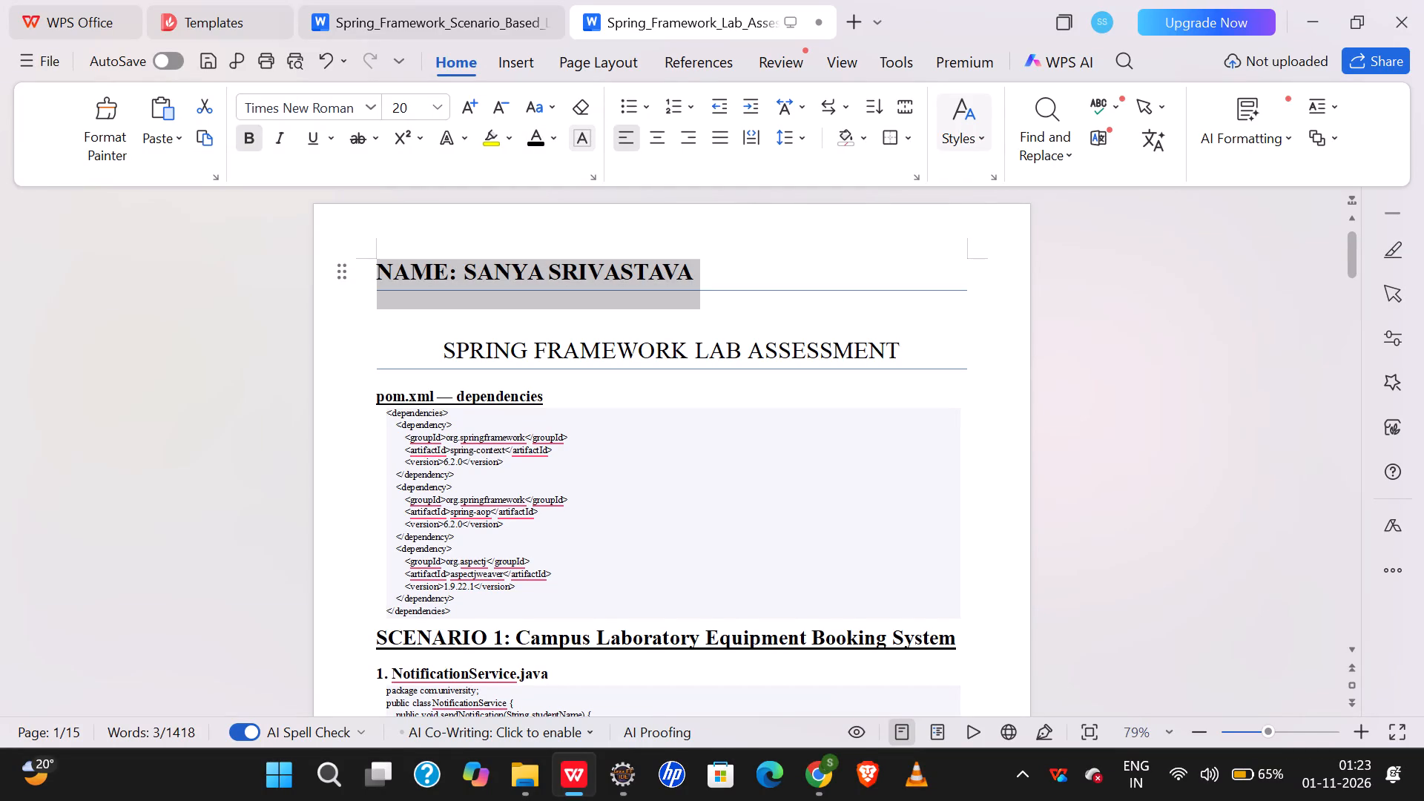
{"action": "double_click", "coordinate": [495, 101]}
{"action": "left_click", "coordinate": [495, 101]}
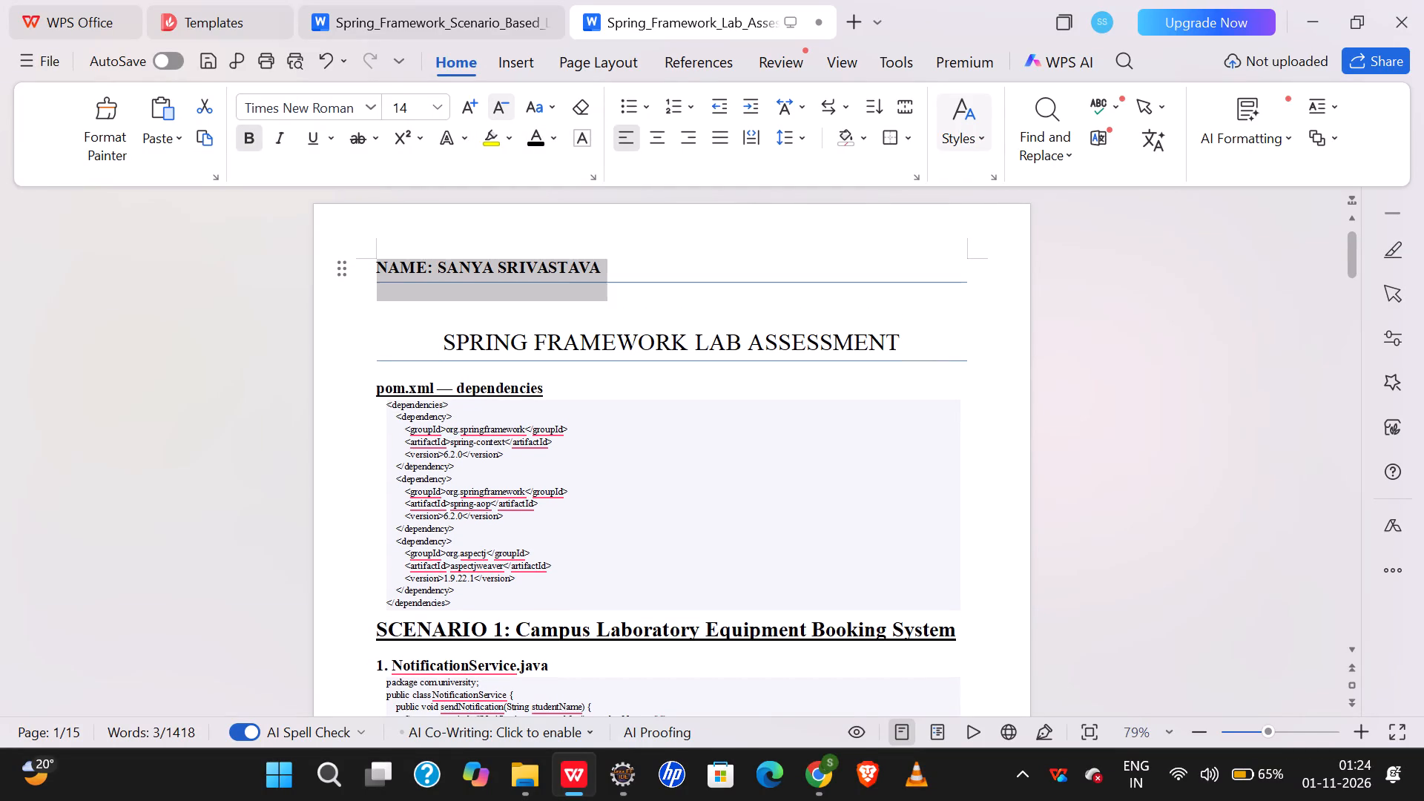
{"action": "left_click", "coordinate": [618, 280]}
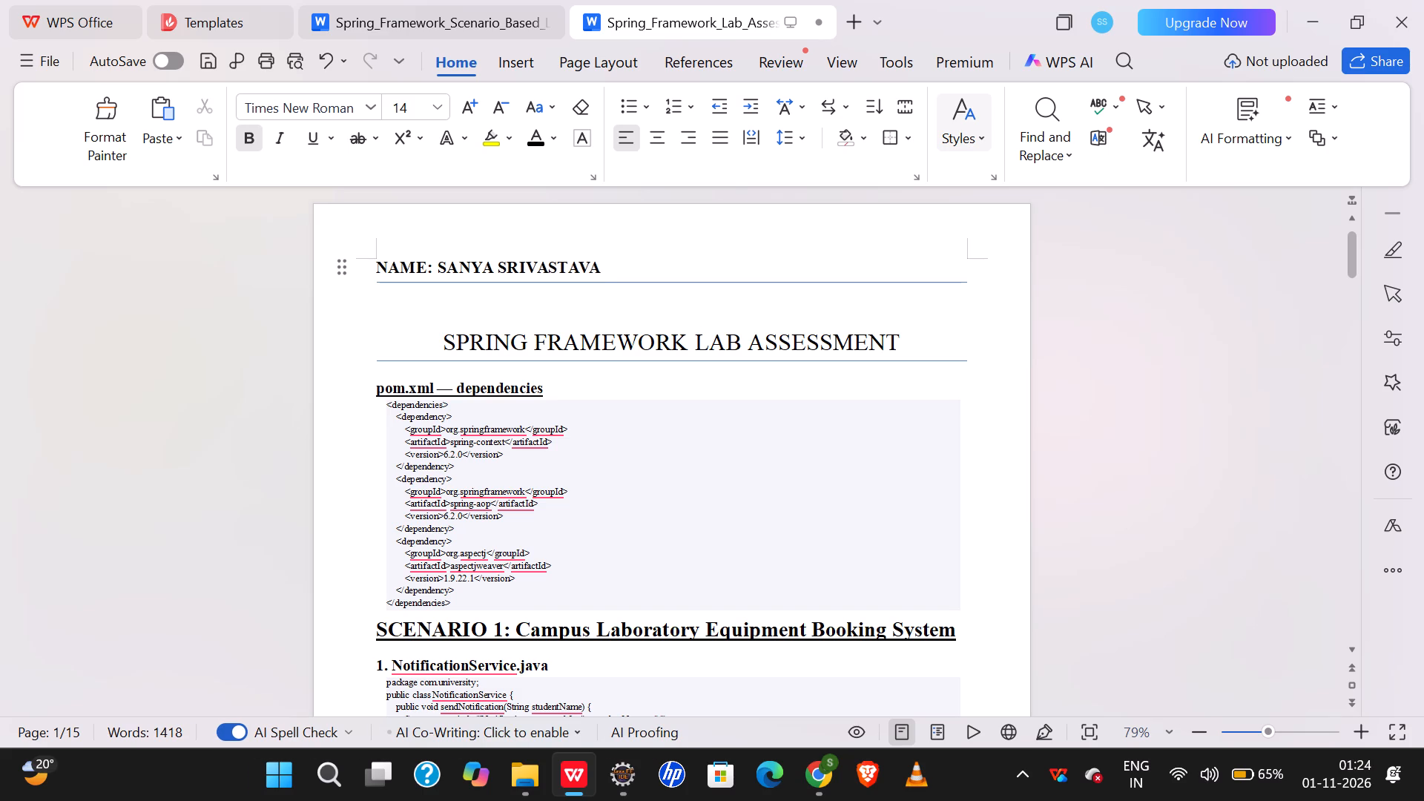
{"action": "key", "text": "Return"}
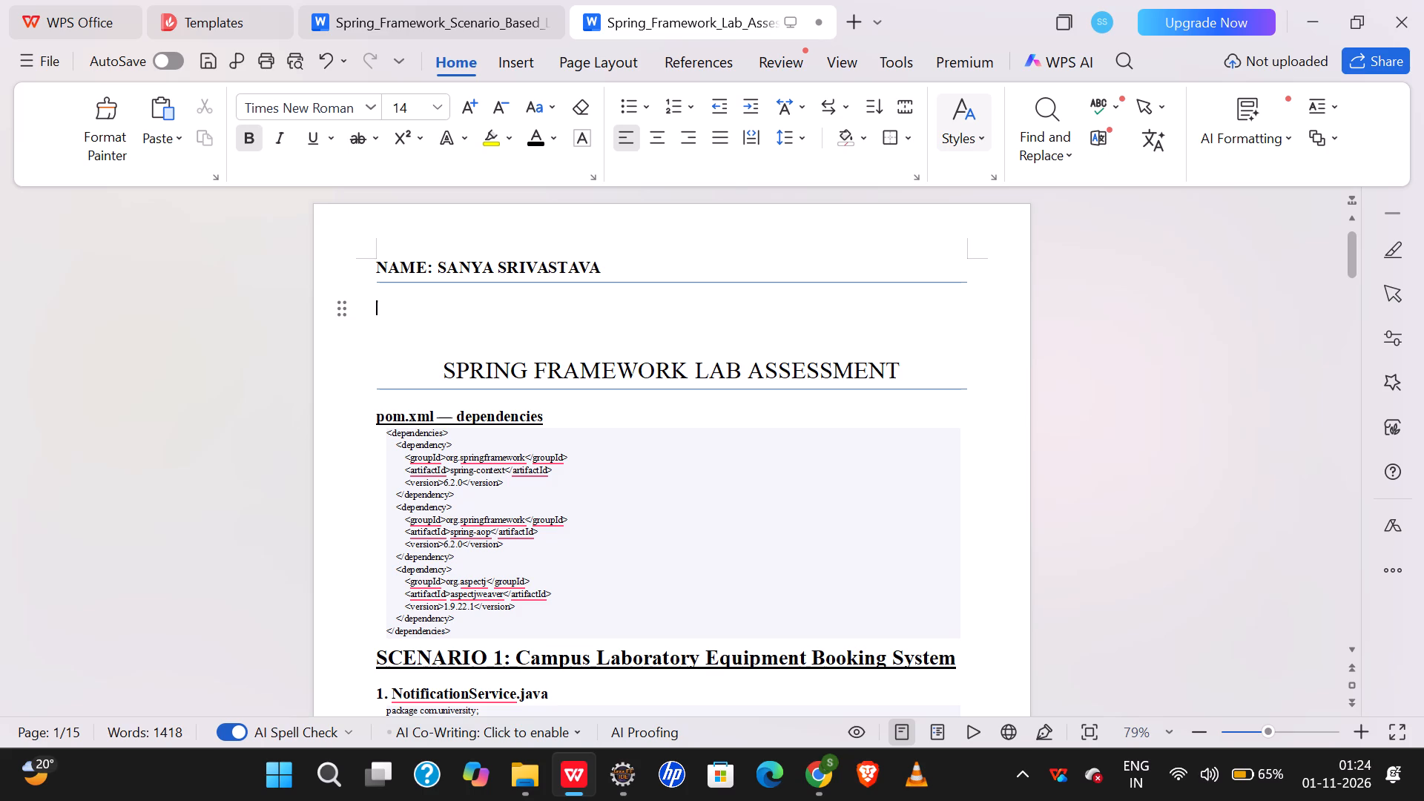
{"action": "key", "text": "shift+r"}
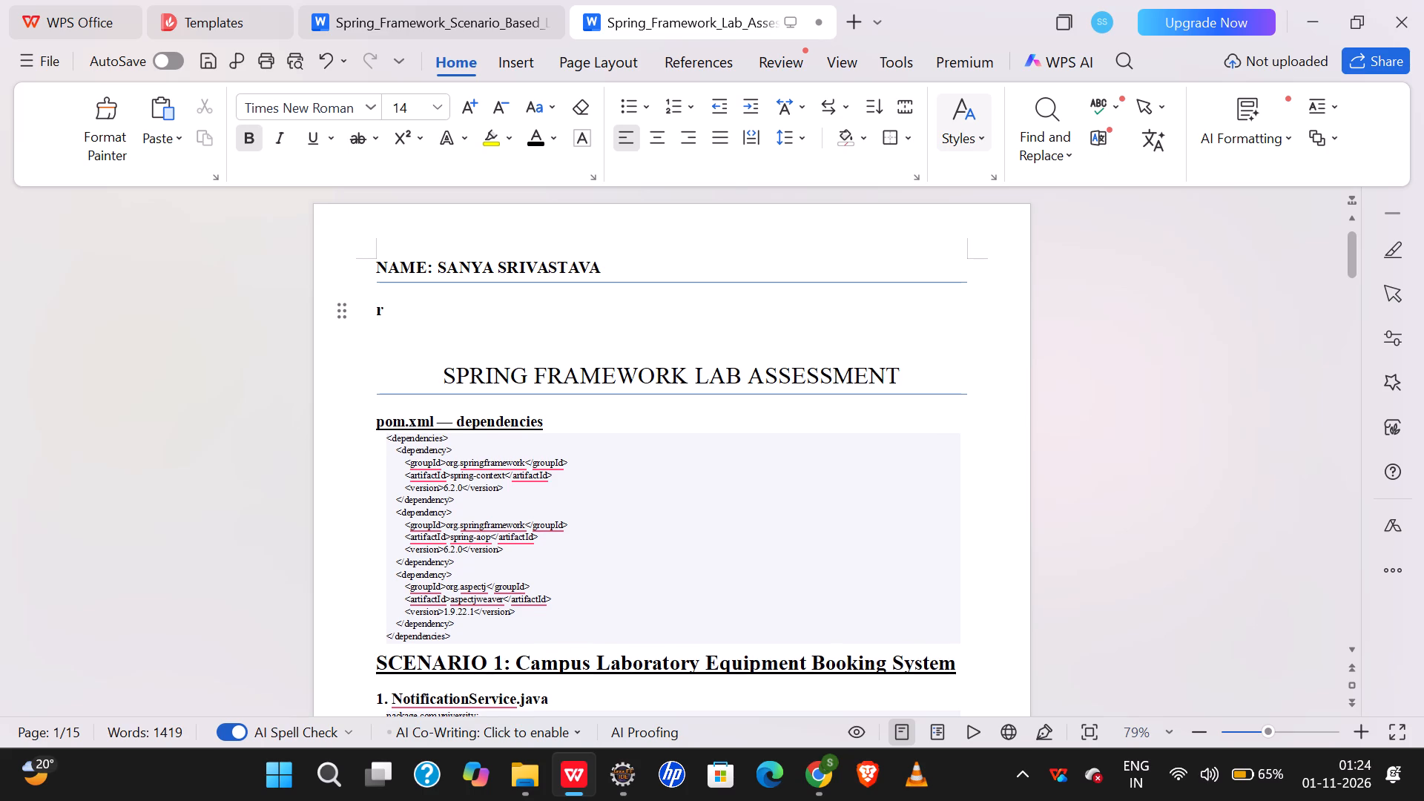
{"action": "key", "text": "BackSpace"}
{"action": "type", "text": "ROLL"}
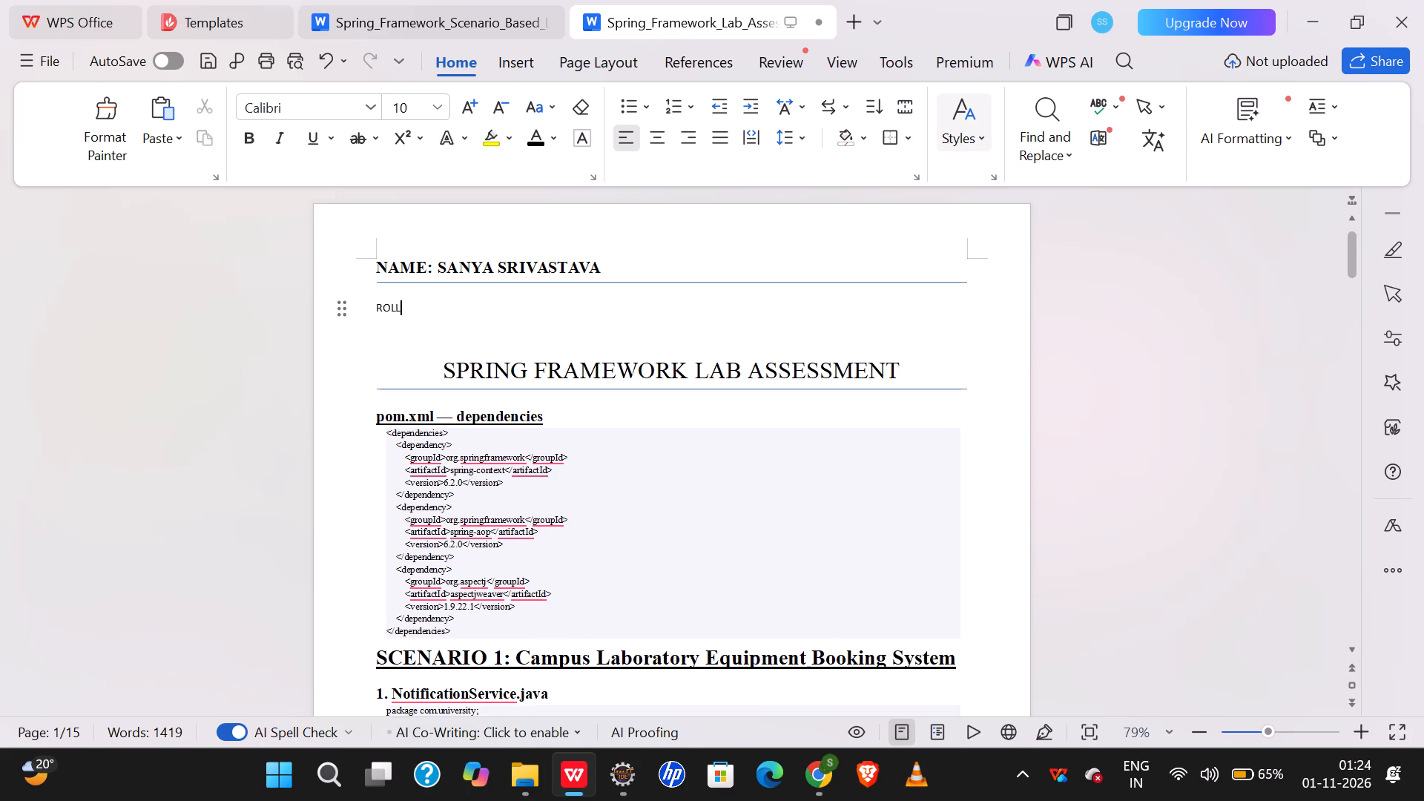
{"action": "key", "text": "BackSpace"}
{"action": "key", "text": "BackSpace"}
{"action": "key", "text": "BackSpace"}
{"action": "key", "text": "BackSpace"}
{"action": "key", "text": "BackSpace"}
Add a bold "ROLL NUMBER :" line directly below the name line and enter the student's roll number.
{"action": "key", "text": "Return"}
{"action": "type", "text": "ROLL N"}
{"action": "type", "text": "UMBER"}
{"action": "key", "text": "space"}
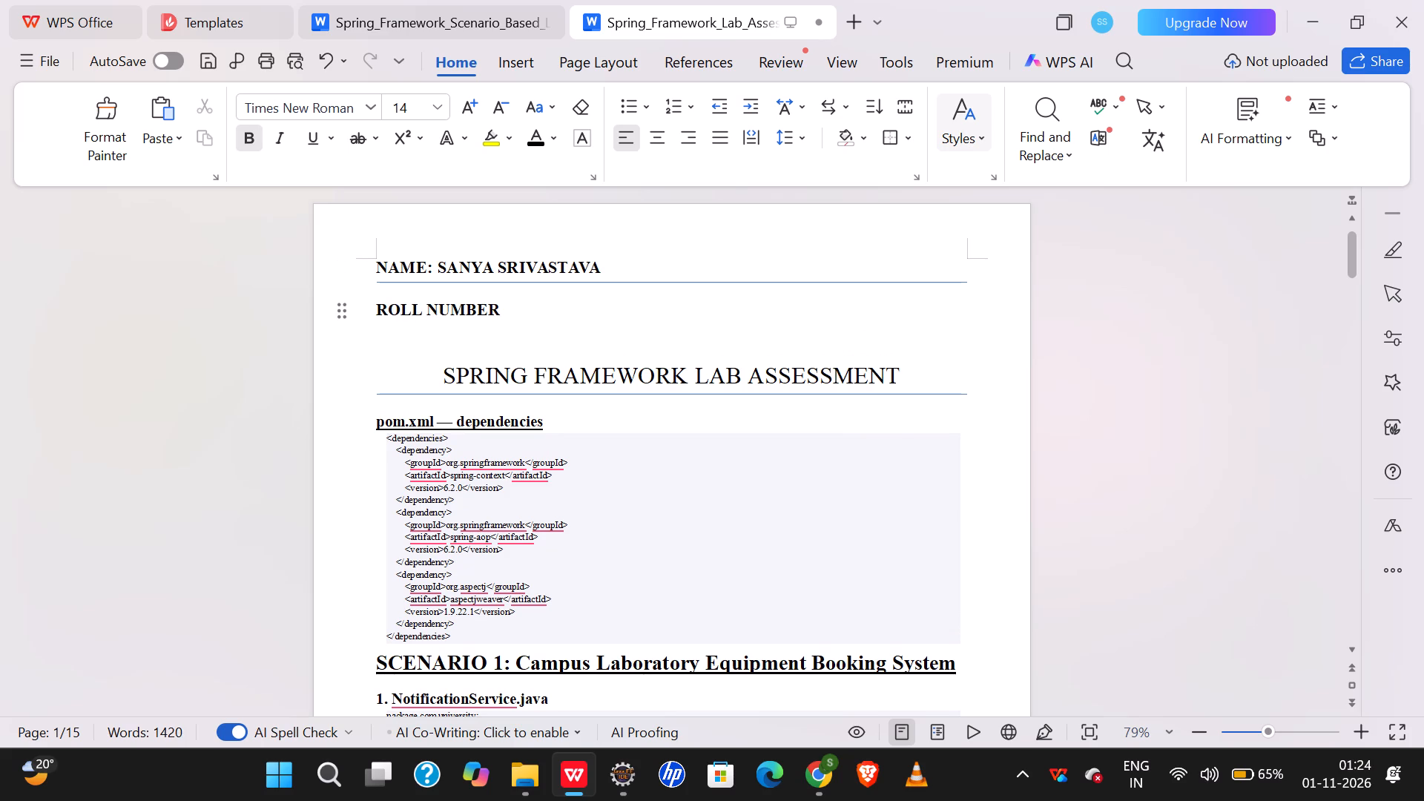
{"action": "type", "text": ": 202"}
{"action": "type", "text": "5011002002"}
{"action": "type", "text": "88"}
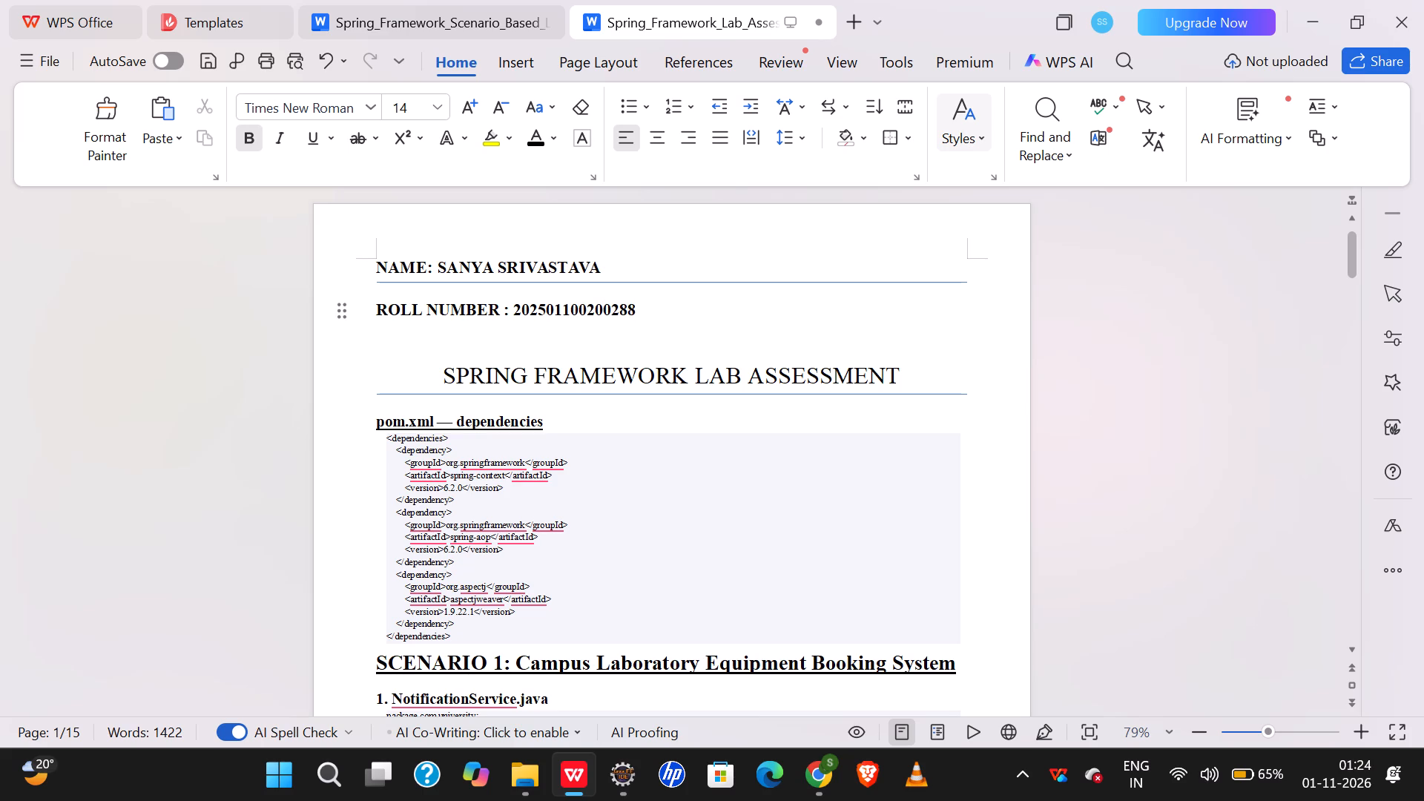
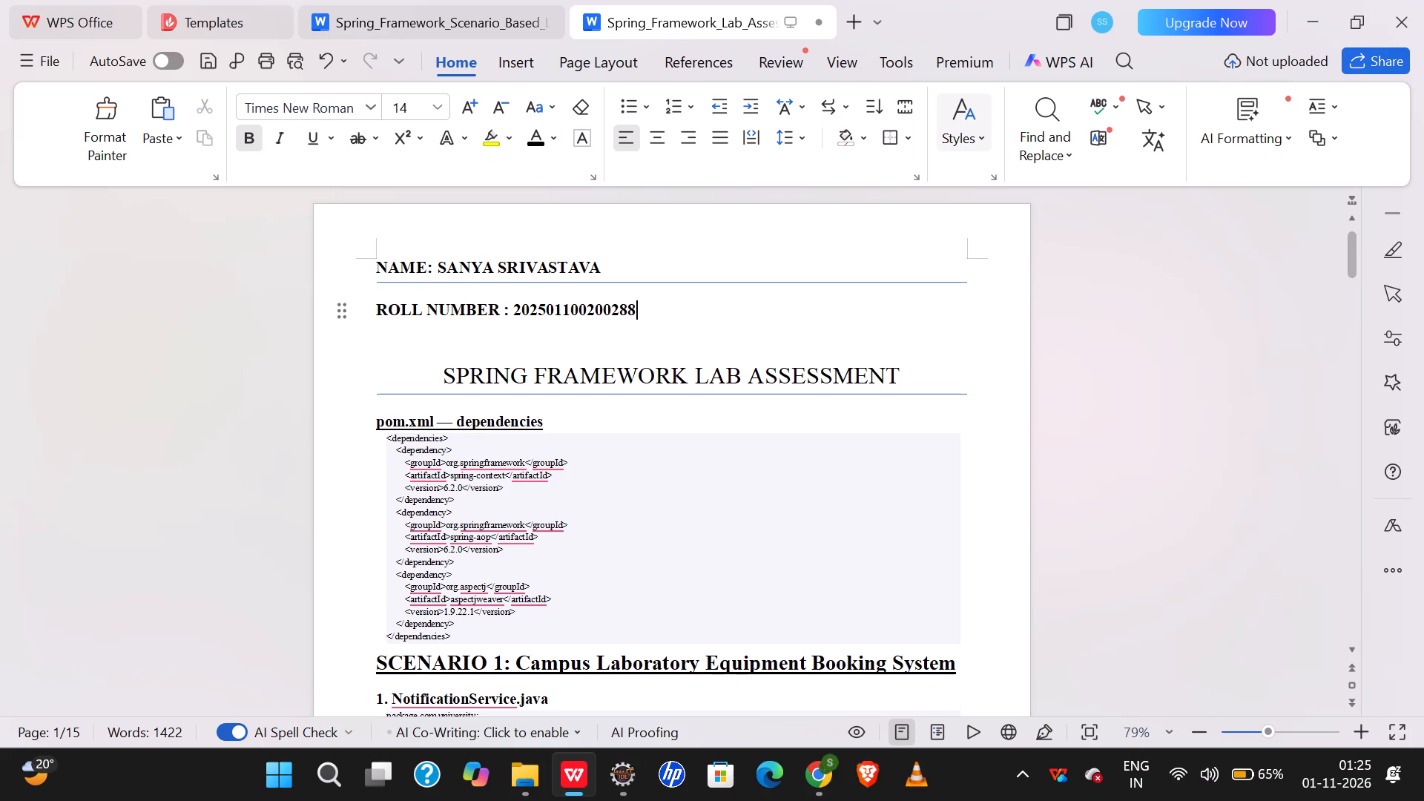
Remove the empty line between the roll number line and the SPRING FRAMEWORK LAB ASSESSMENT title.
{"action": "left_click", "coordinate": [499, 339]}
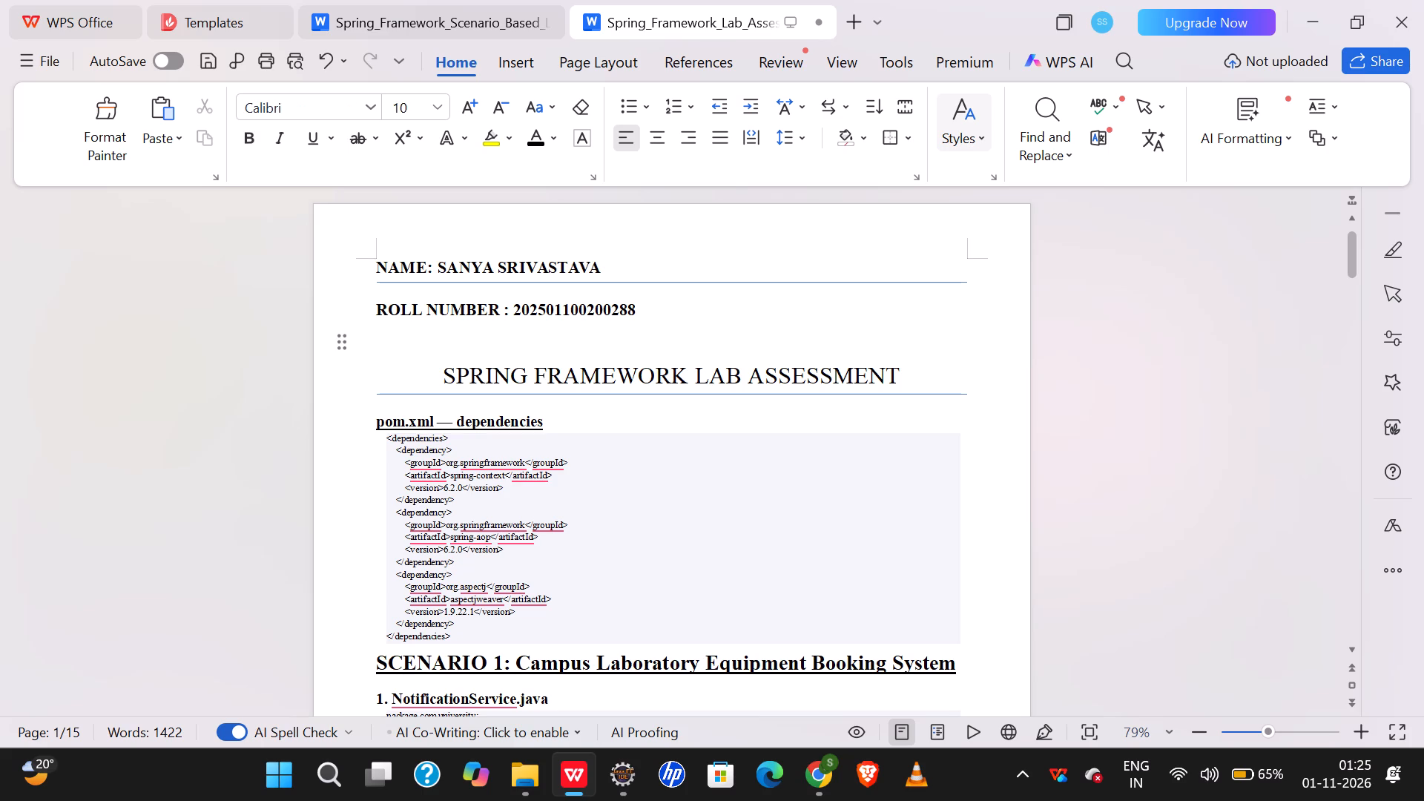
{"action": "key", "text": "BackSpace"}
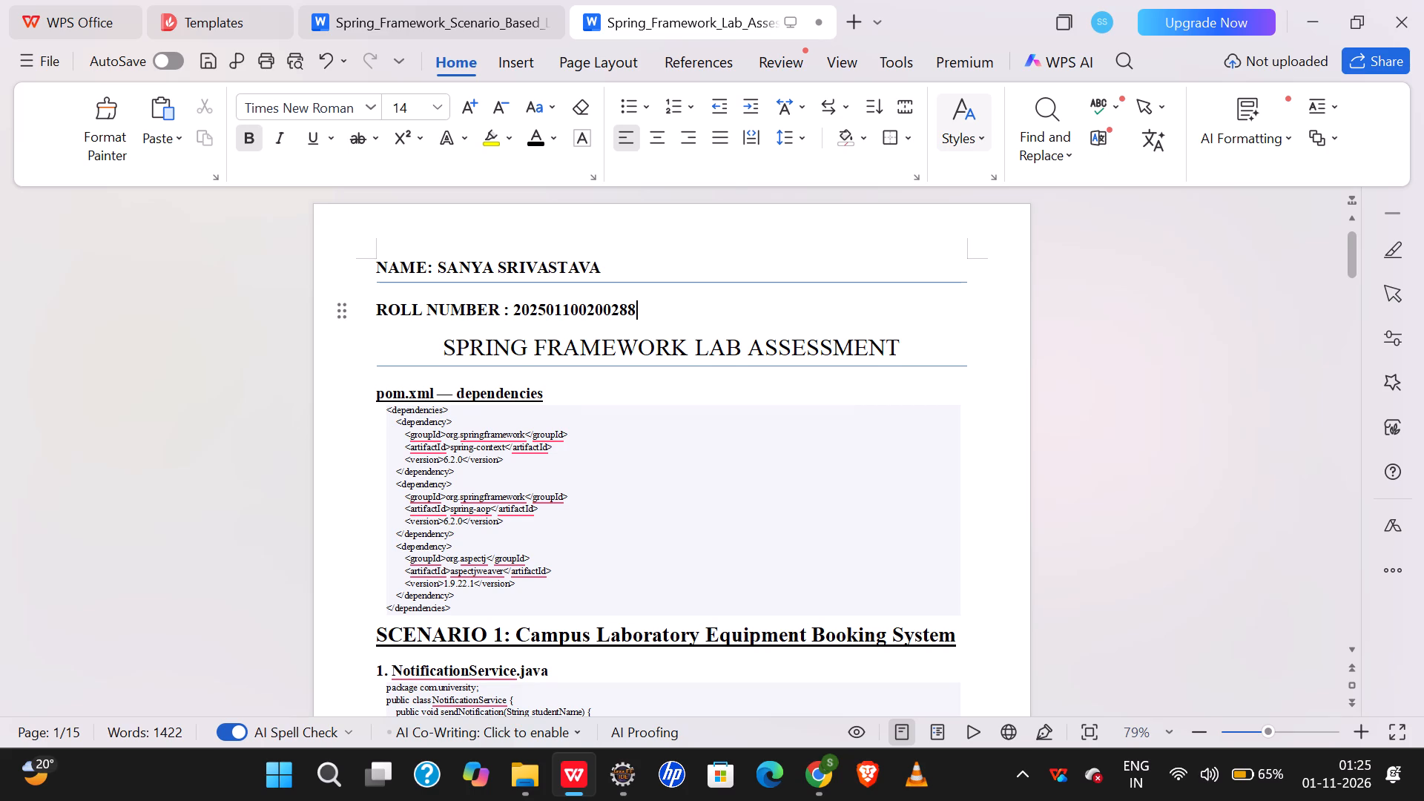
Underline the heading "SCENARIO 2: Hospital Appointment Management System".
{"action": "scroll", "coordinate": [540, 438], "scroll_direction": "down", "scroll_amount": 13}
{"action": "scroll", "coordinate": [540, 438], "scroll_direction": "up", "scroll_amount": 6}
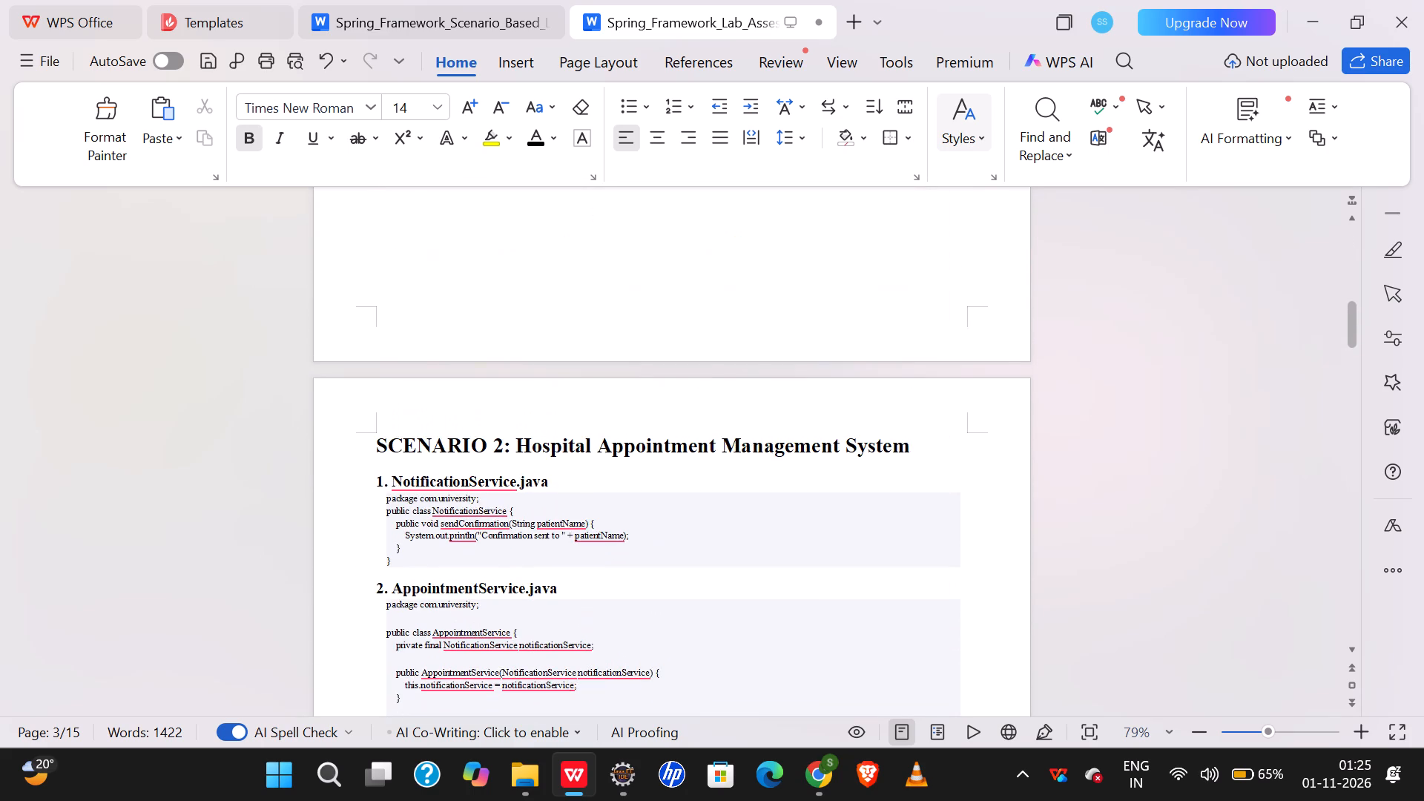
{"action": "left_click_drag", "start_coordinate": [377, 444], "coordinate": [977, 429]}
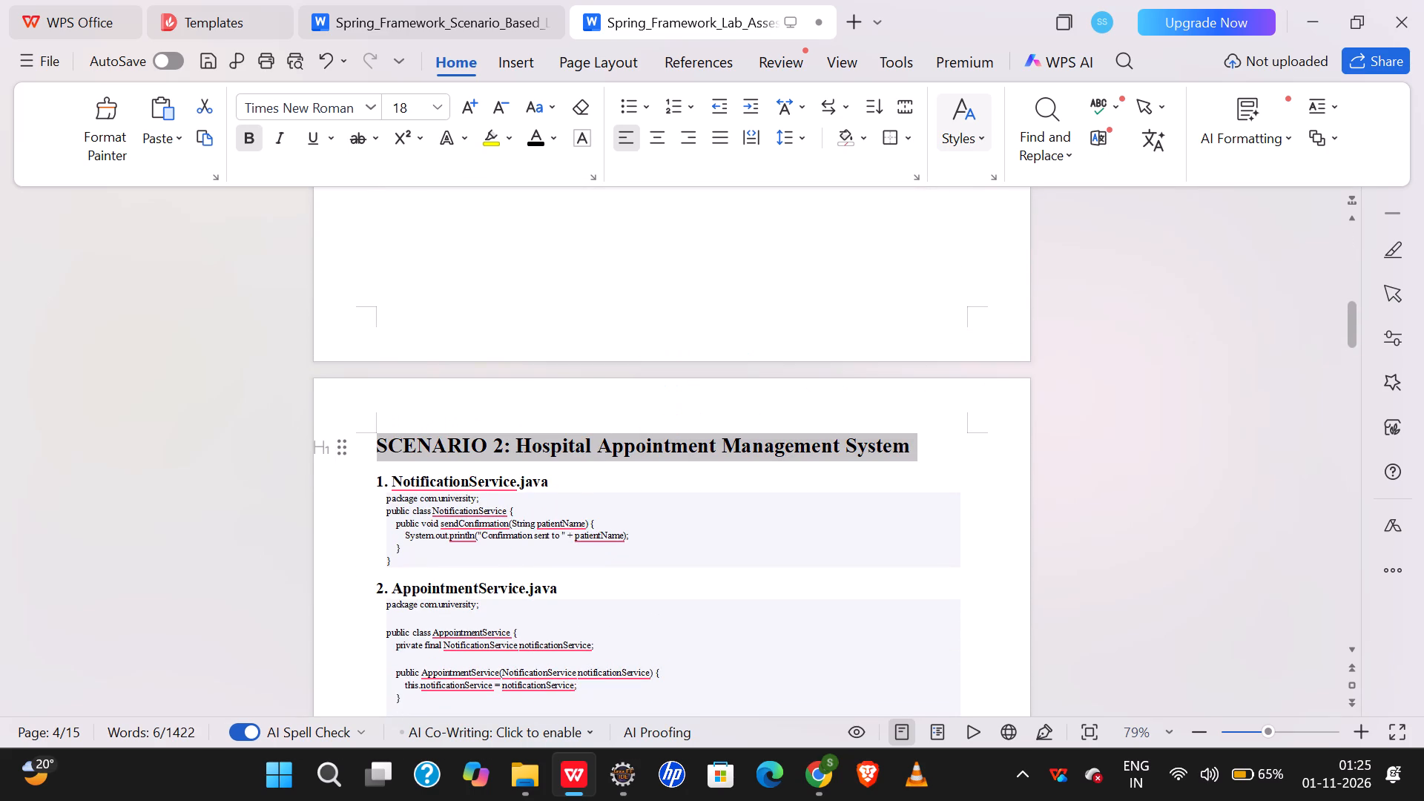
{"action": "left_click", "coordinate": [311, 137]}
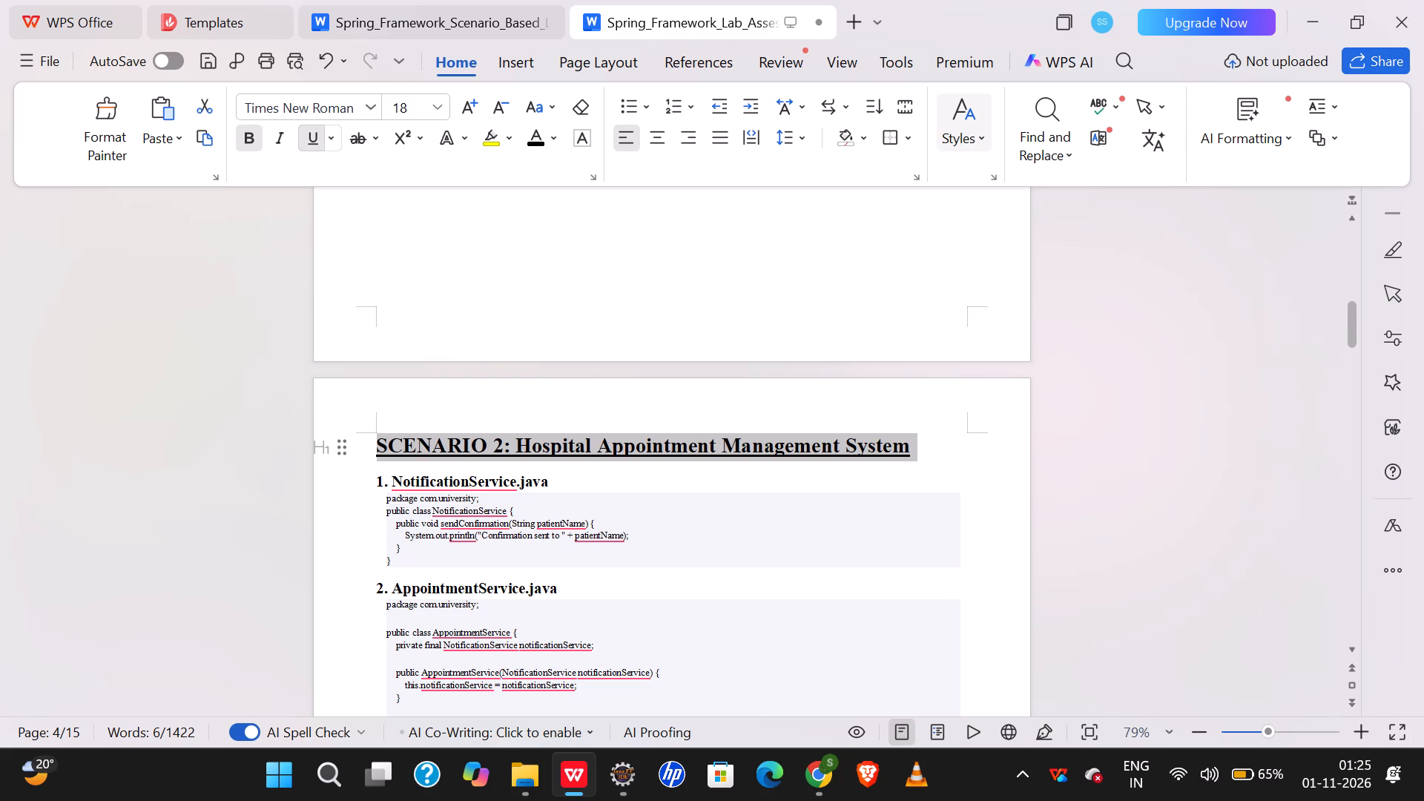
Underline the heading "SCENARIO 3: Online Examination System" below the Scenario 2 output image.
{"action": "scroll", "coordinate": [472, 538], "scroll_direction": "down", "scroll_amount": 7}
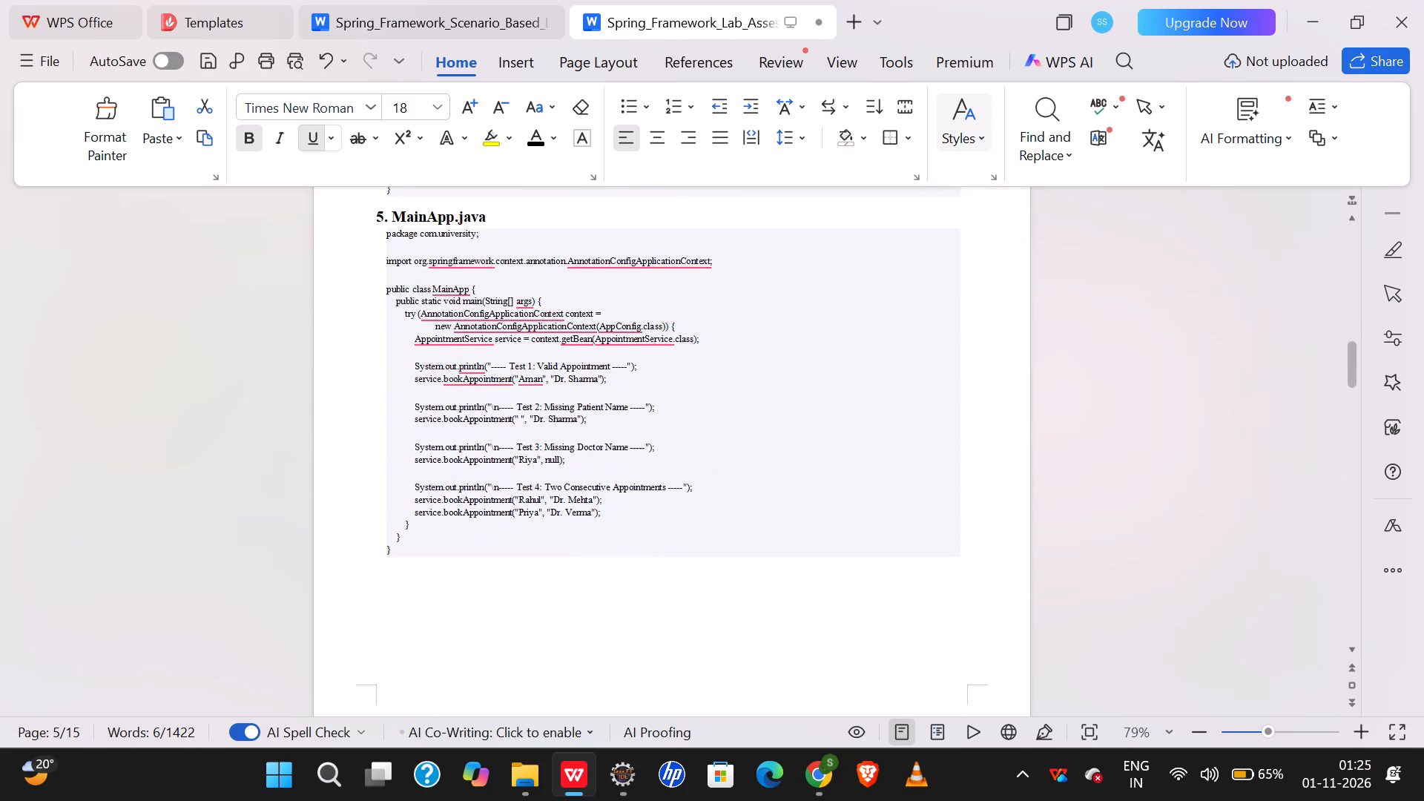
{"action": "scroll", "coordinate": [472, 538], "scroll_direction": "down", "scroll_amount": 1}
{"action": "scroll", "coordinate": [472, 538], "scroll_direction": "up", "scroll_amount": 1}
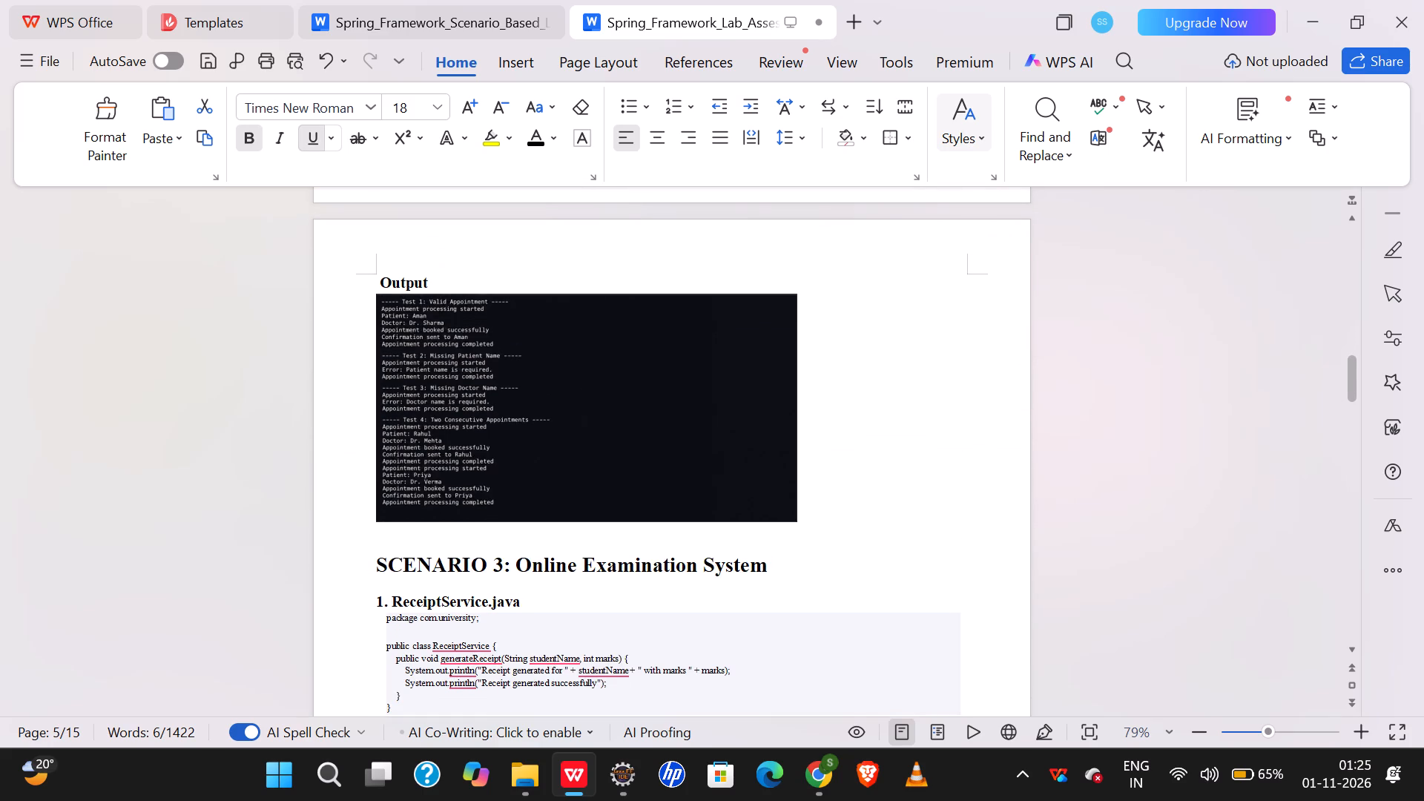
{"action": "left_click_drag", "start_coordinate": [372, 566], "coordinate": [736, 584]}
{"action": "left_click", "coordinate": [789, 572]}
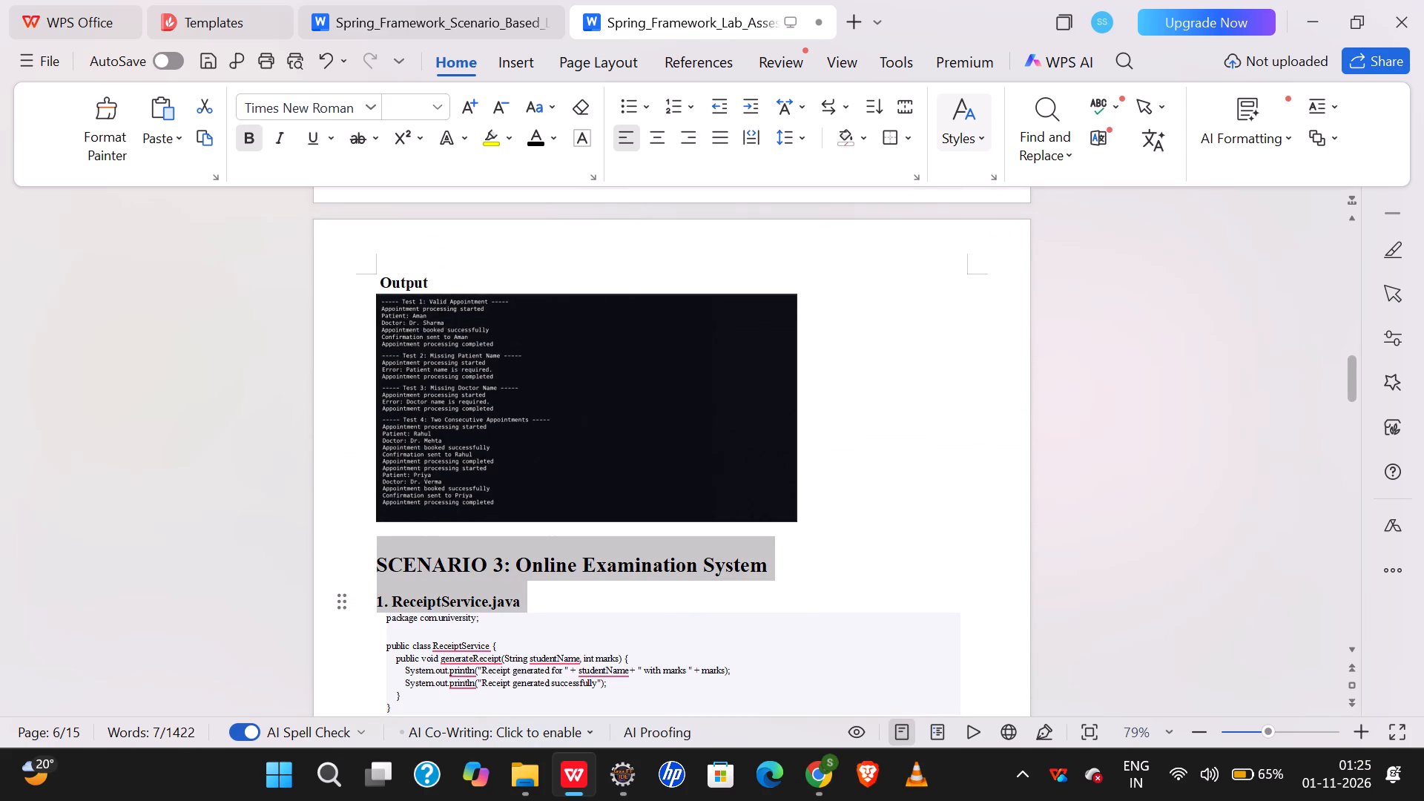
{"action": "left_click_drag", "start_coordinate": [789, 569], "coordinate": [380, 544]}
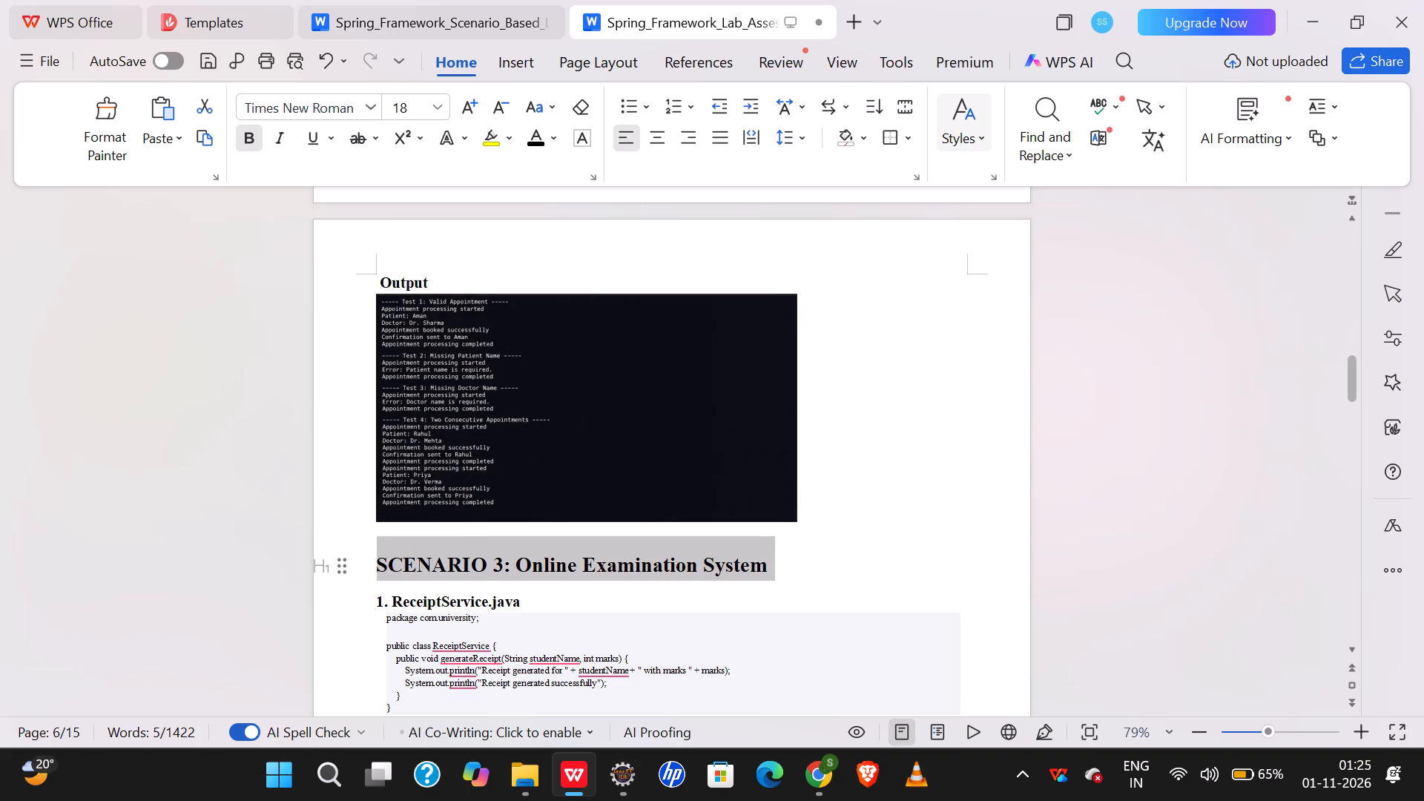
{"action": "left_click_drag", "start_coordinate": [380, 544], "coordinate": [377, 544]}
{"action": "left_click", "coordinate": [306, 148]}
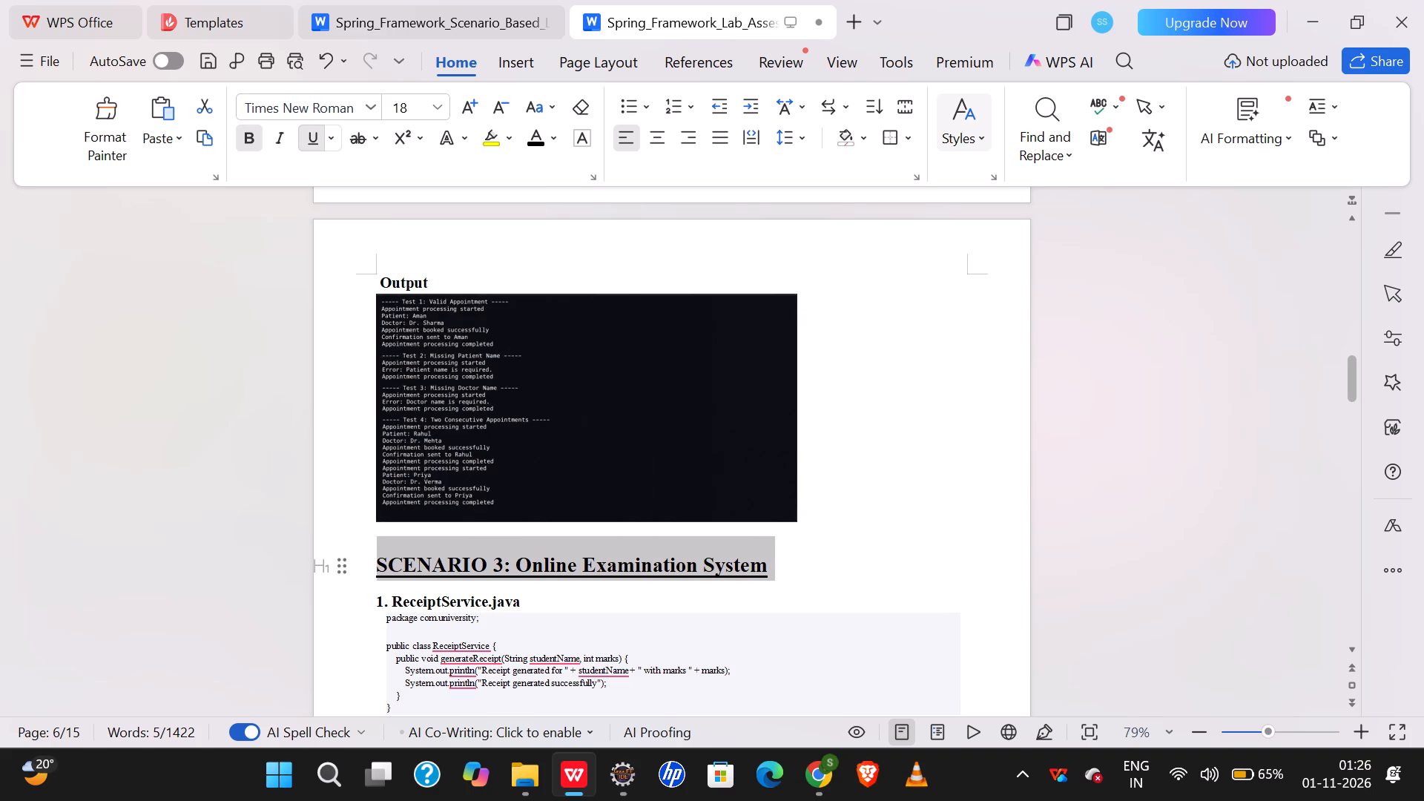
{"action": "left_click", "coordinate": [265, 464]}
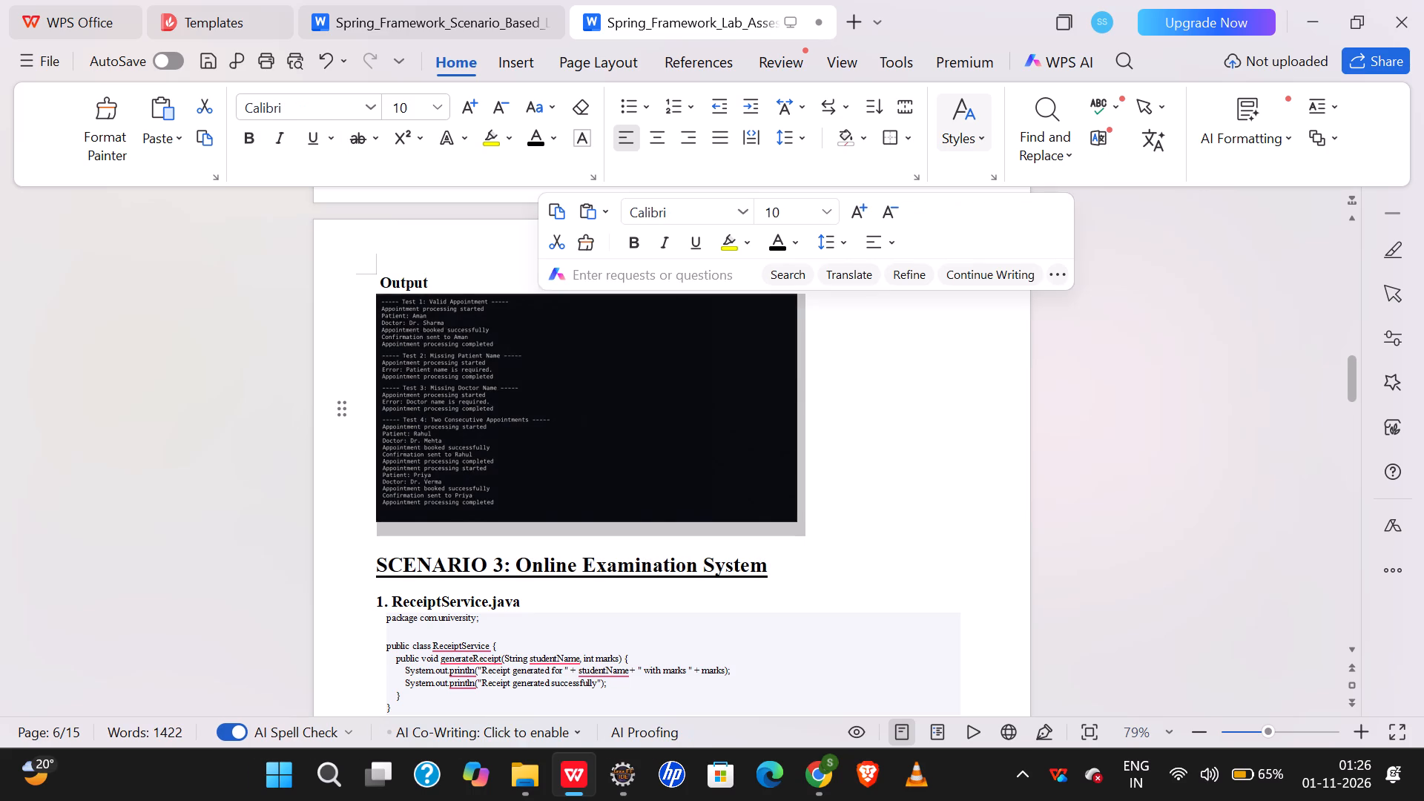
Underline the heading "SCENARIO 4: Banking Transaction Processing System".
{"action": "scroll", "coordinate": [265, 464], "scroll_direction": "down", "scroll_amount": 9}
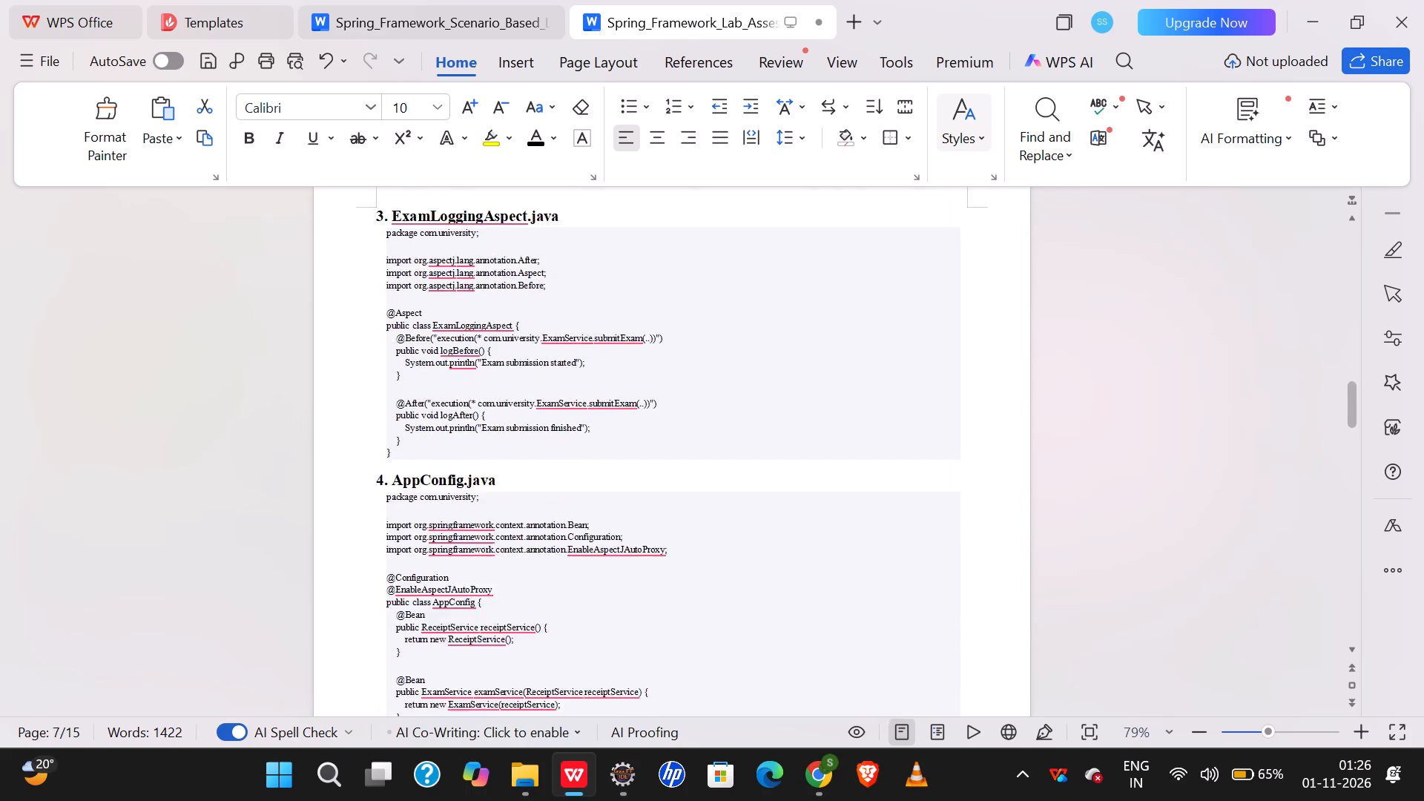
{"action": "scroll", "coordinate": [265, 464], "scroll_direction": "down", "scroll_amount": 3}
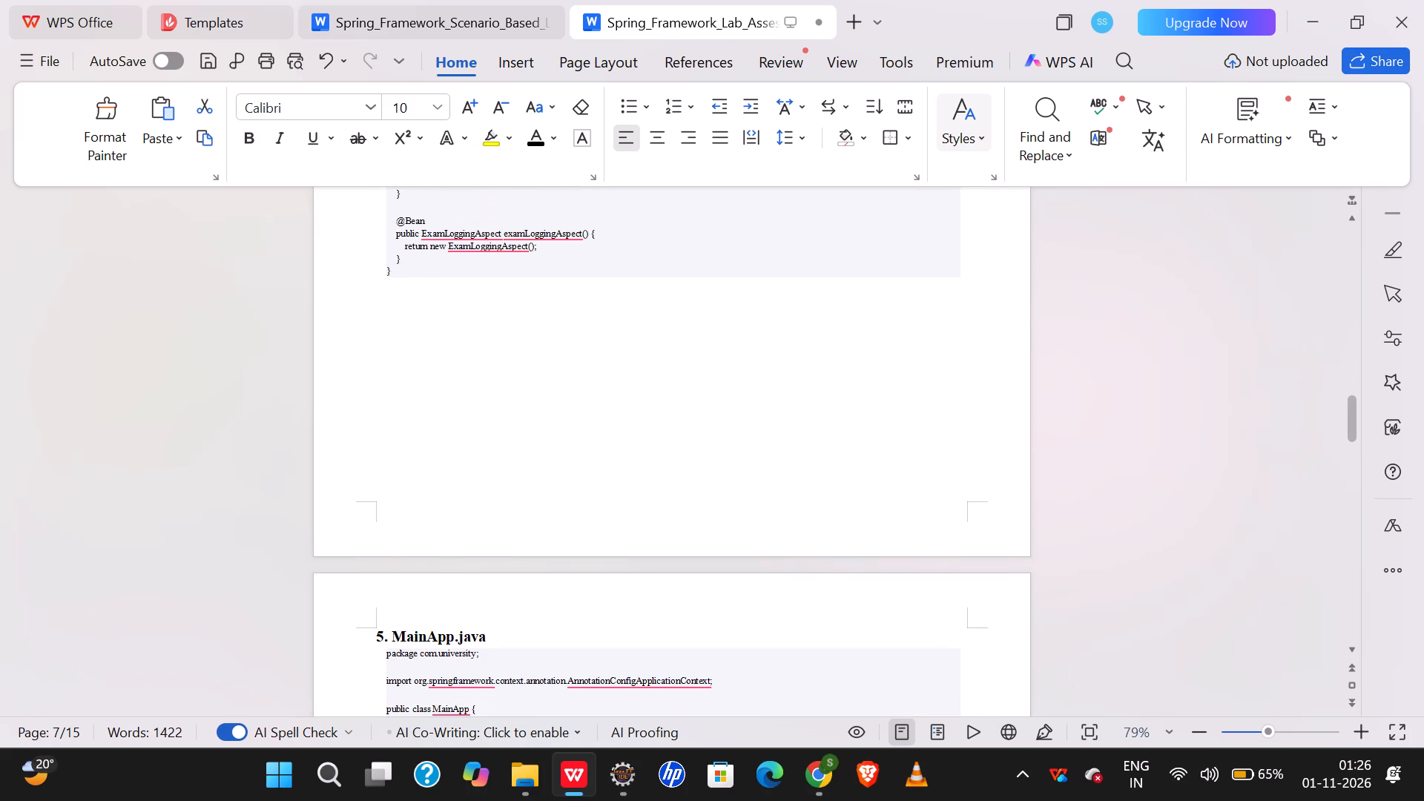
{"action": "scroll", "coordinate": [265, 464], "scroll_direction": "down", "scroll_amount": 1}
{"action": "scroll", "coordinate": [325, 563], "scroll_direction": "down", "scroll_amount": 3}
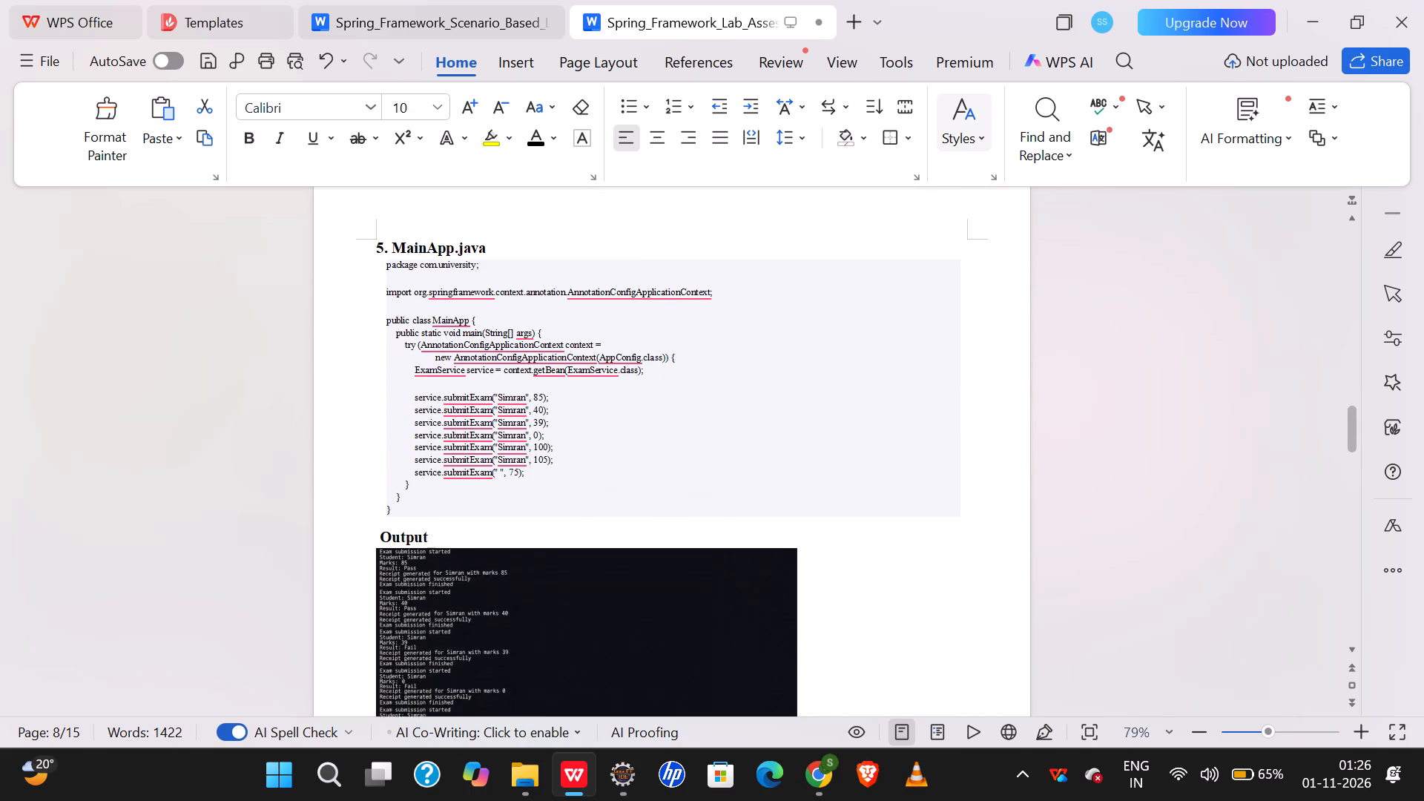
{"action": "scroll", "coordinate": [325, 563], "scroll_direction": "down", "scroll_amount": 5}
{"action": "scroll", "coordinate": [325, 563], "scroll_direction": "up", "scroll_amount": 3}
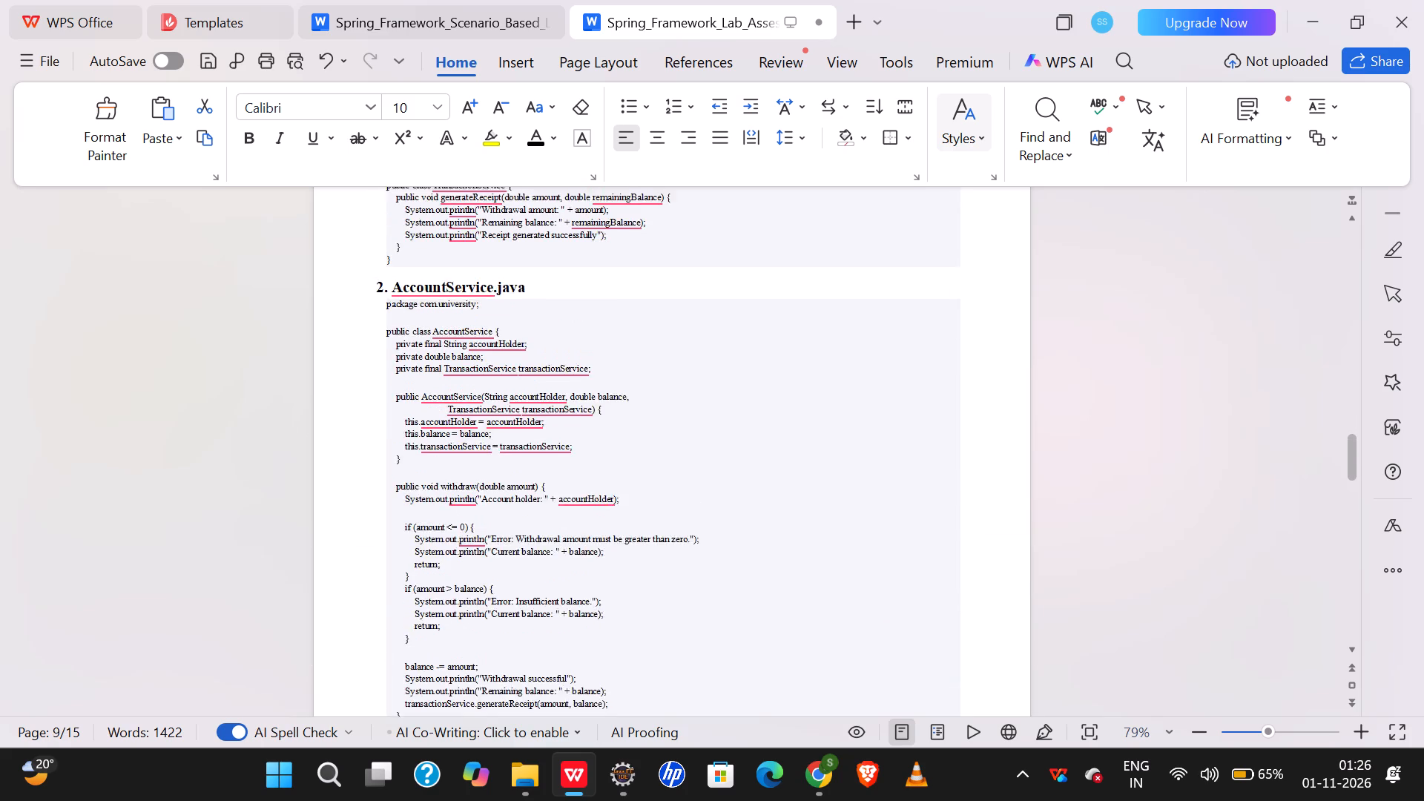
{"action": "scroll", "coordinate": [325, 563], "scroll_direction": "up", "scroll_amount": 2}
{"action": "left_click_drag", "start_coordinate": [369, 369], "coordinate": [403, 366]}
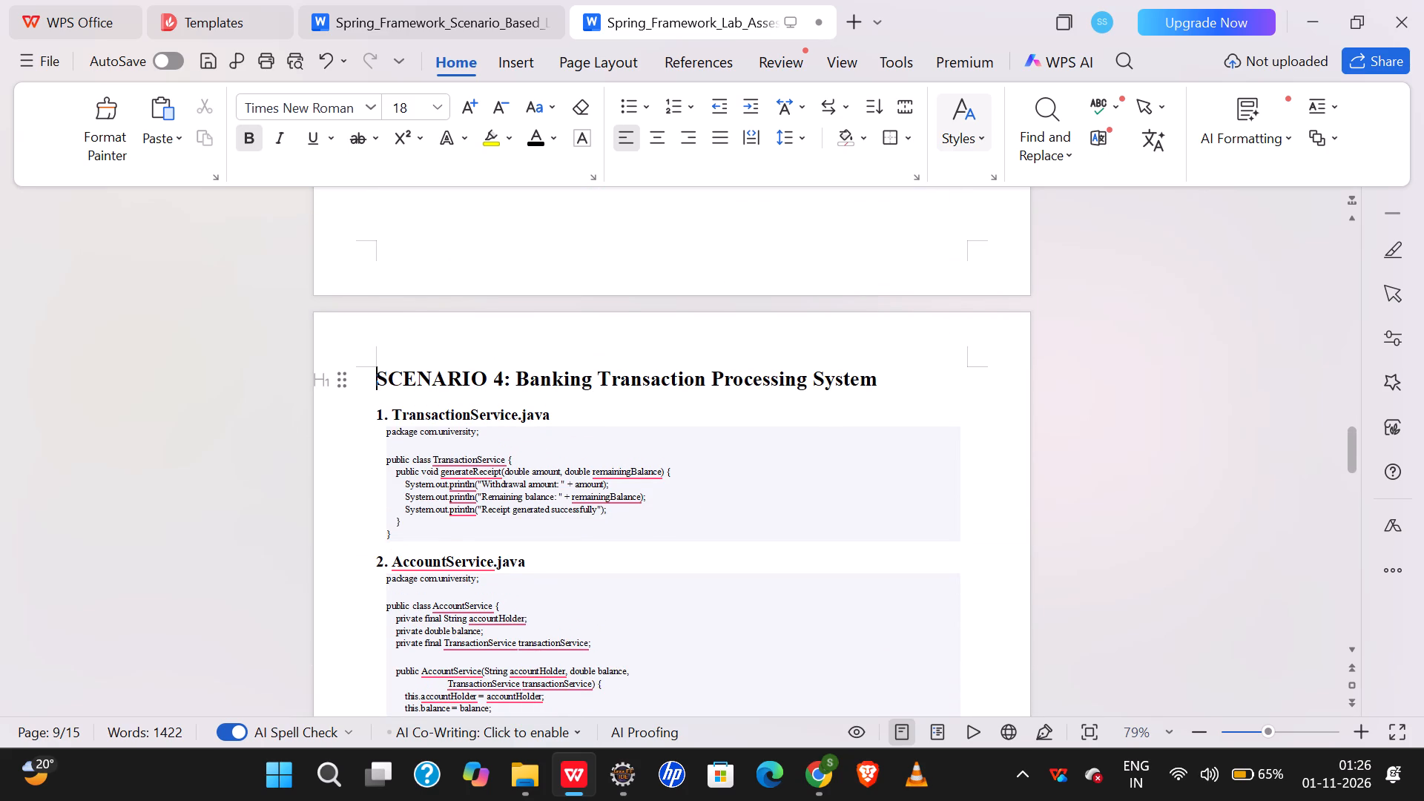
{"action": "left_click_drag", "start_coordinate": [403, 366], "coordinate": [874, 383]}
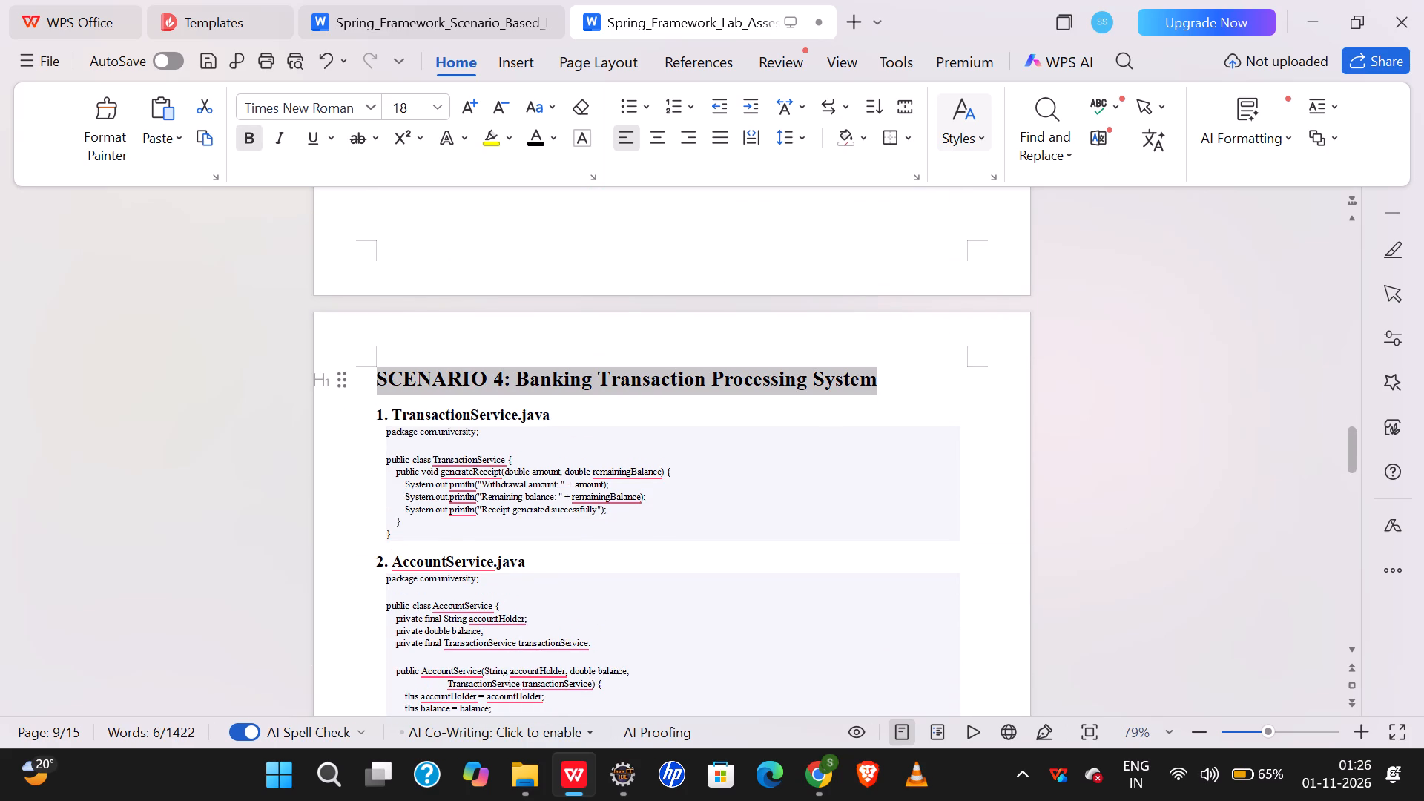
{"action": "left_click_drag", "start_coordinate": [874, 383], "coordinate": [874, 383]}
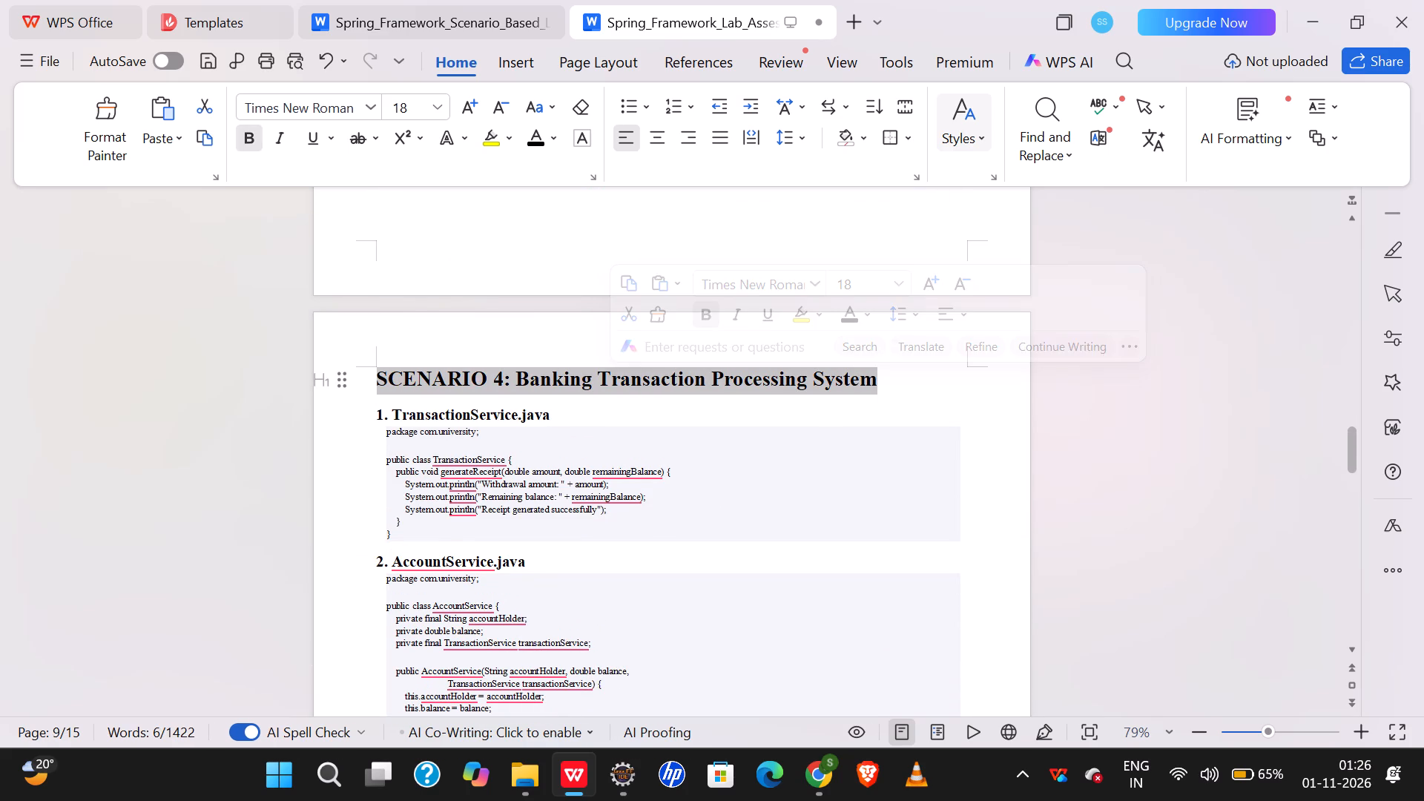
{"action": "left_click", "coordinate": [307, 135]}
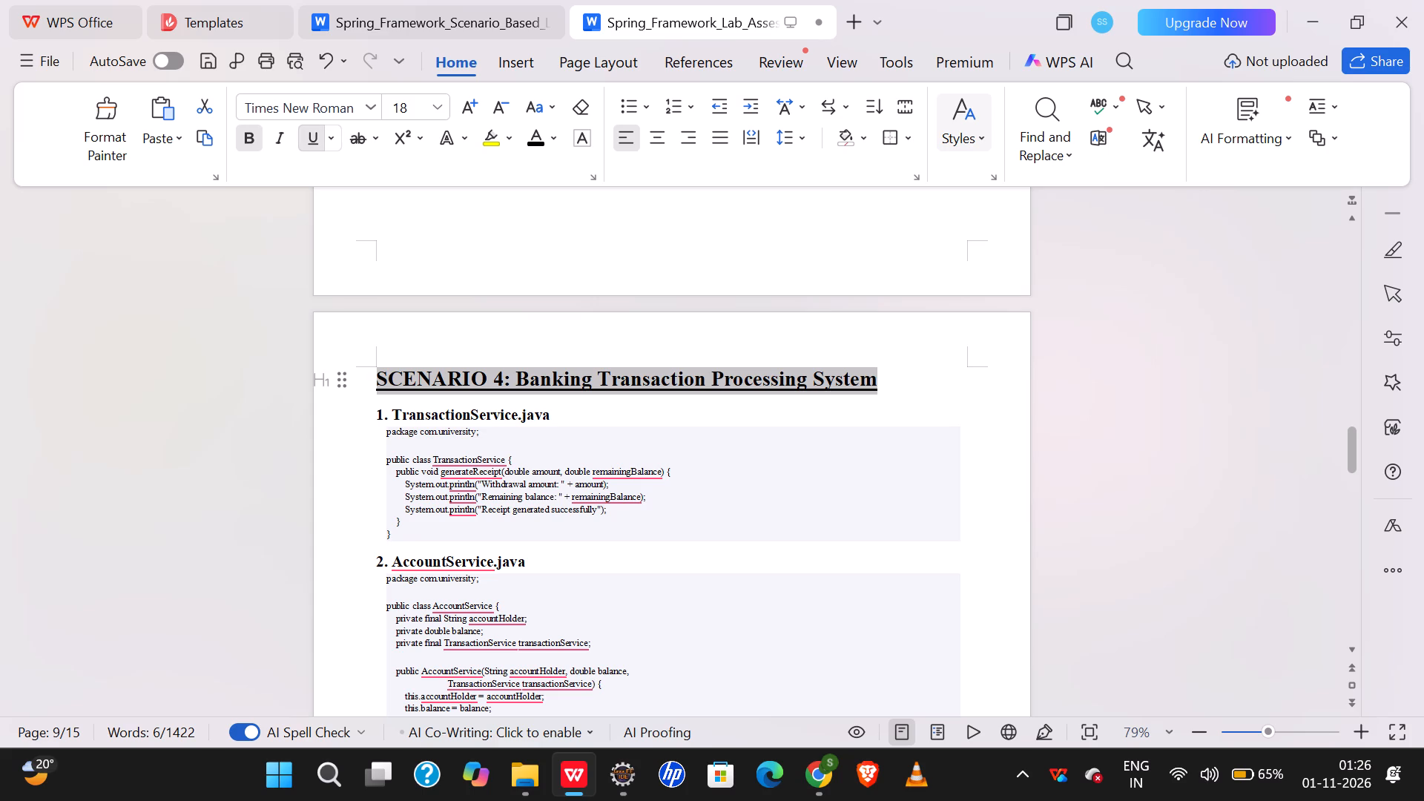
Underline the heading "SCENARIO 5: Library Book Issue and Return System".
{"action": "scroll", "coordinate": [413, 318], "scroll_direction": "down", "scroll_amount": 5}
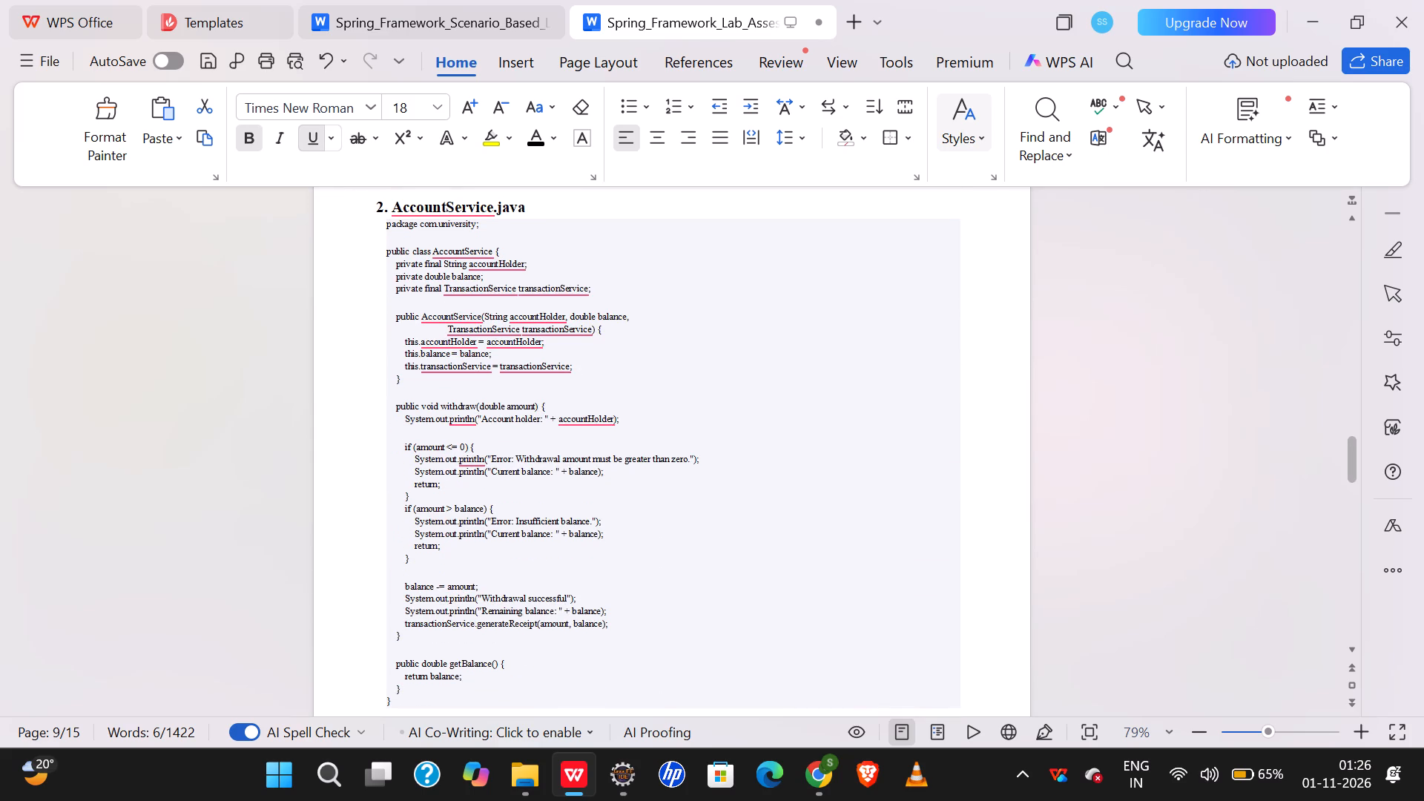
{"action": "scroll", "coordinate": [413, 318], "scroll_direction": "down", "scroll_amount": 3}
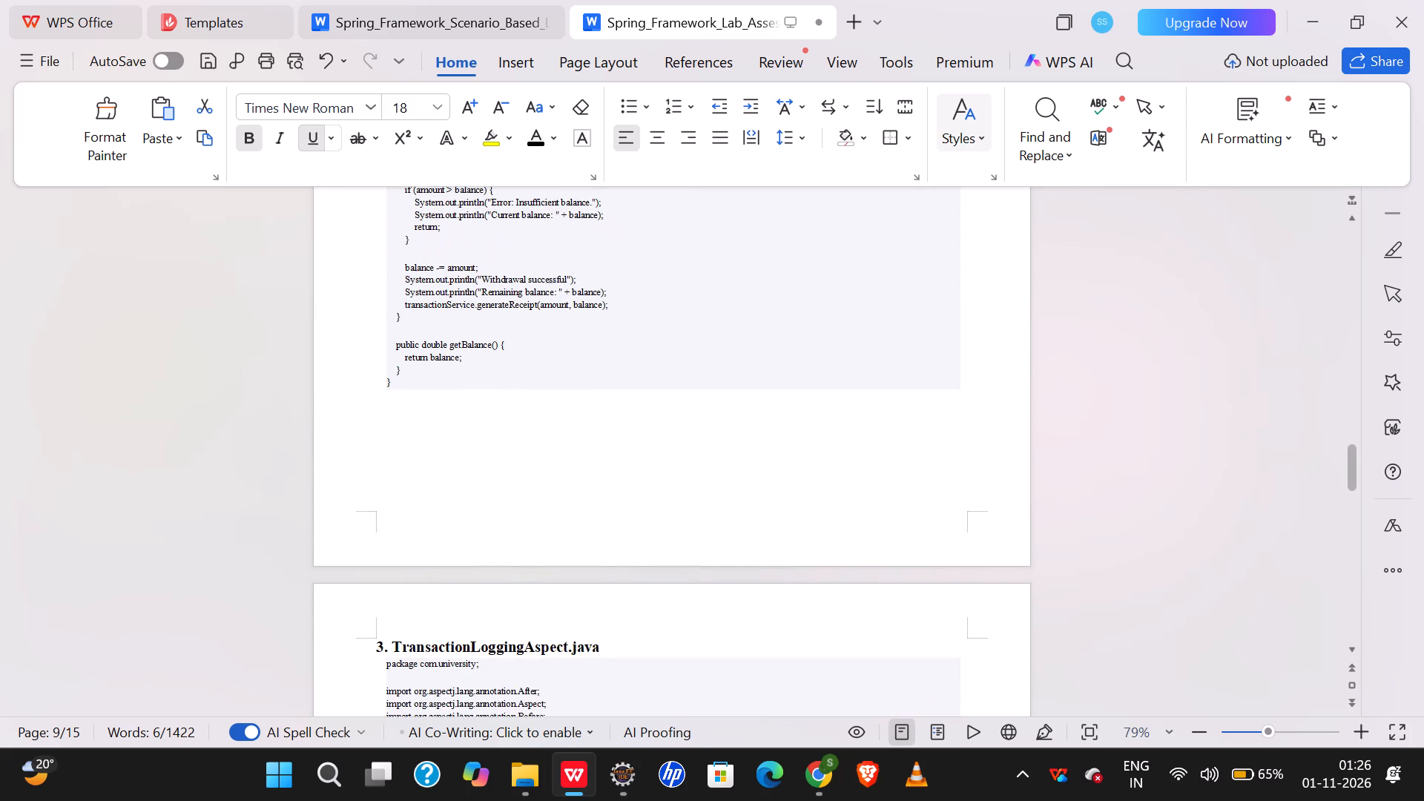
{"action": "scroll", "coordinate": [413, 318], "scroll_direction": "down", "scroll_amount": 4}
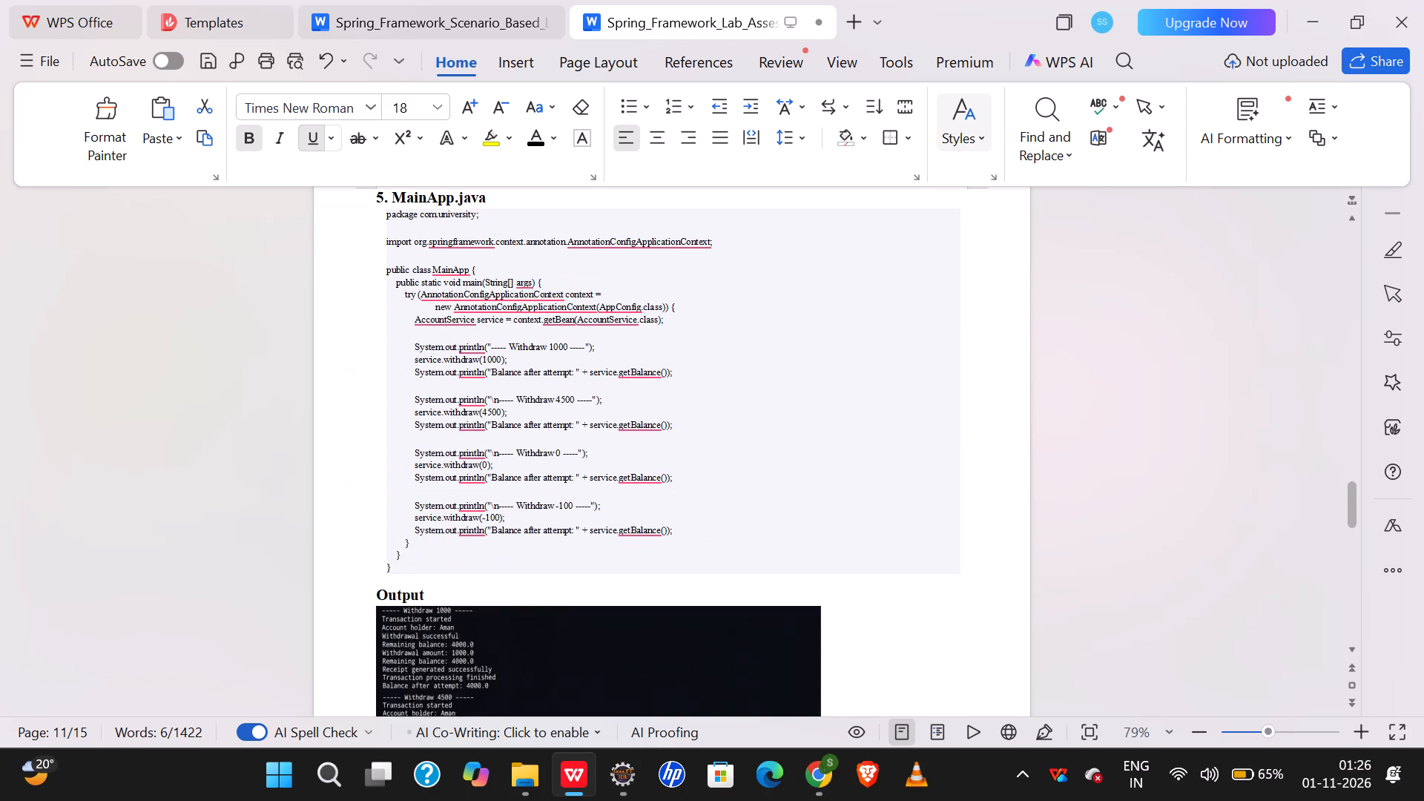
{"action": "scroll", "coordinate": [413, 318], "scroll_direction": "down", "scroll_amount": 4}
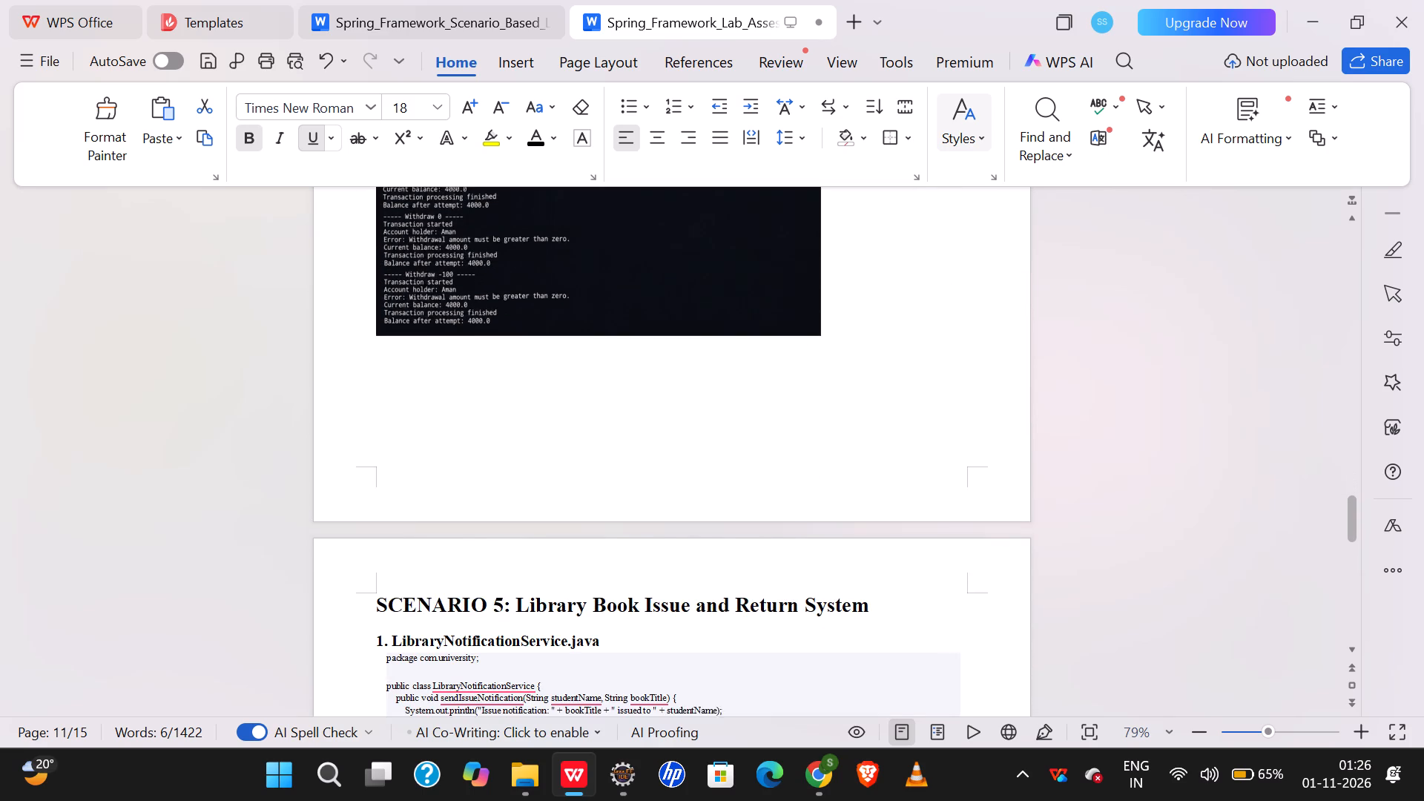
{"action": "scroll", "coordinate": [413, 318], "scroll_direction": "down", "scroll_amount": 1}
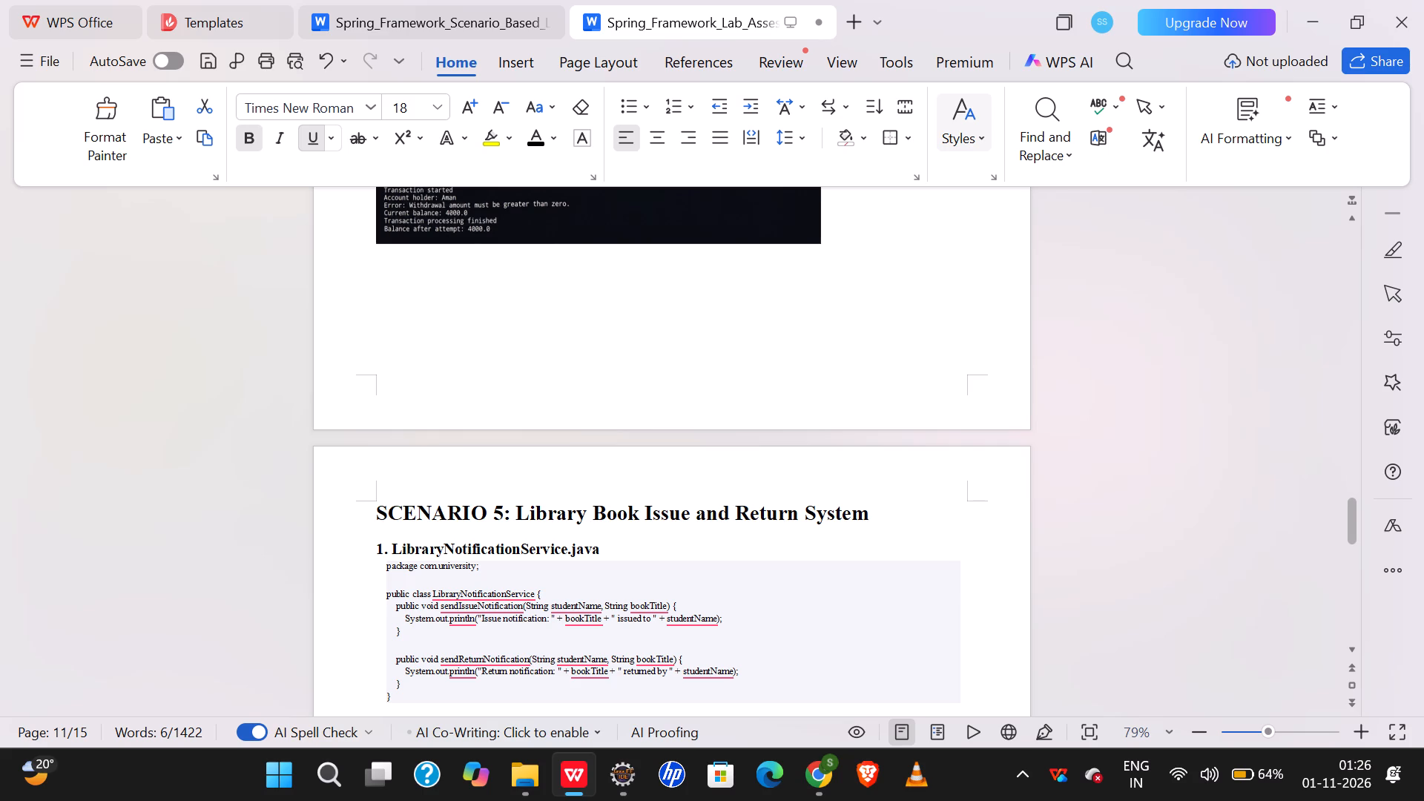
{"action": "left_click_drag", "start_coordinate": [369, 502], "coordinate": [884, 513]}
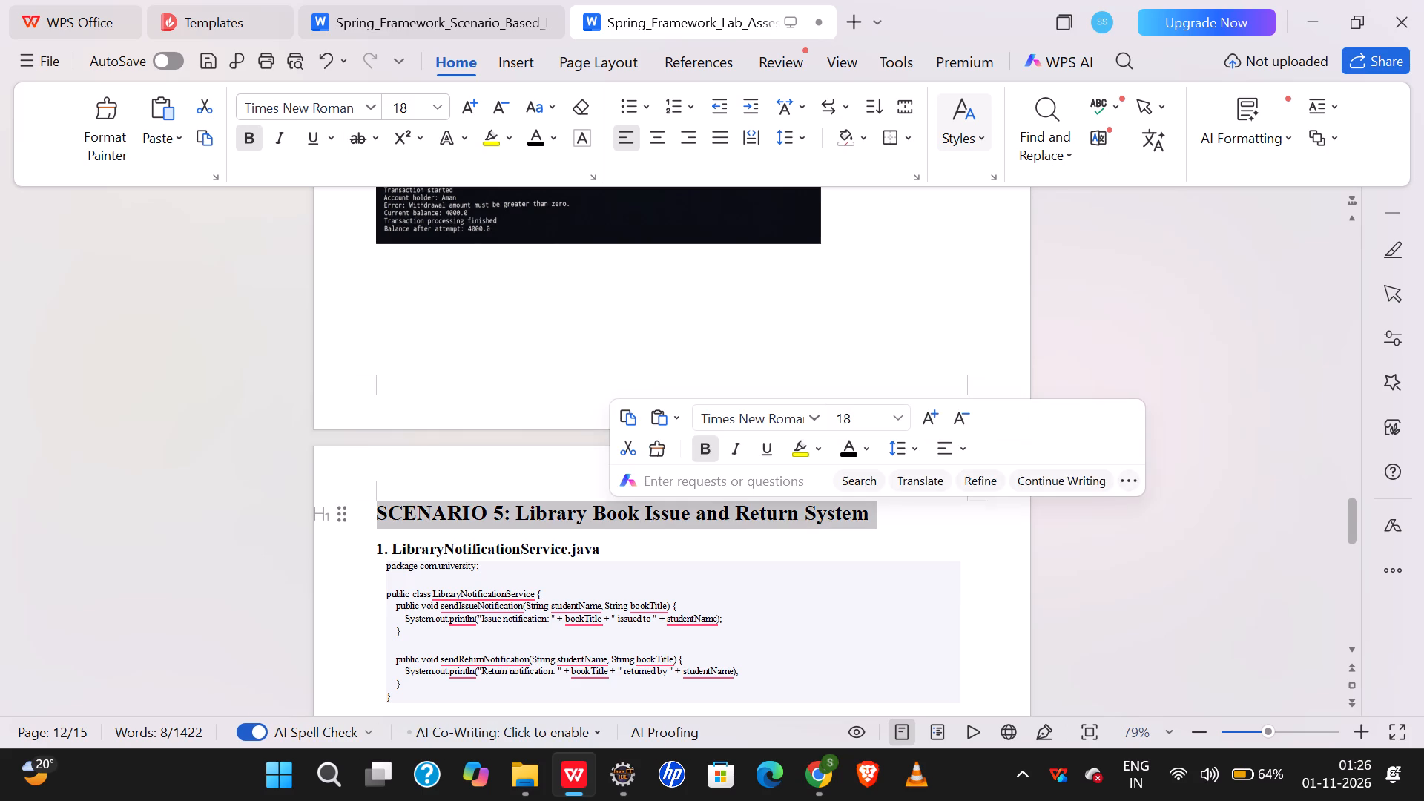
{"action": "left_click", "coordinate": [305, 151]}
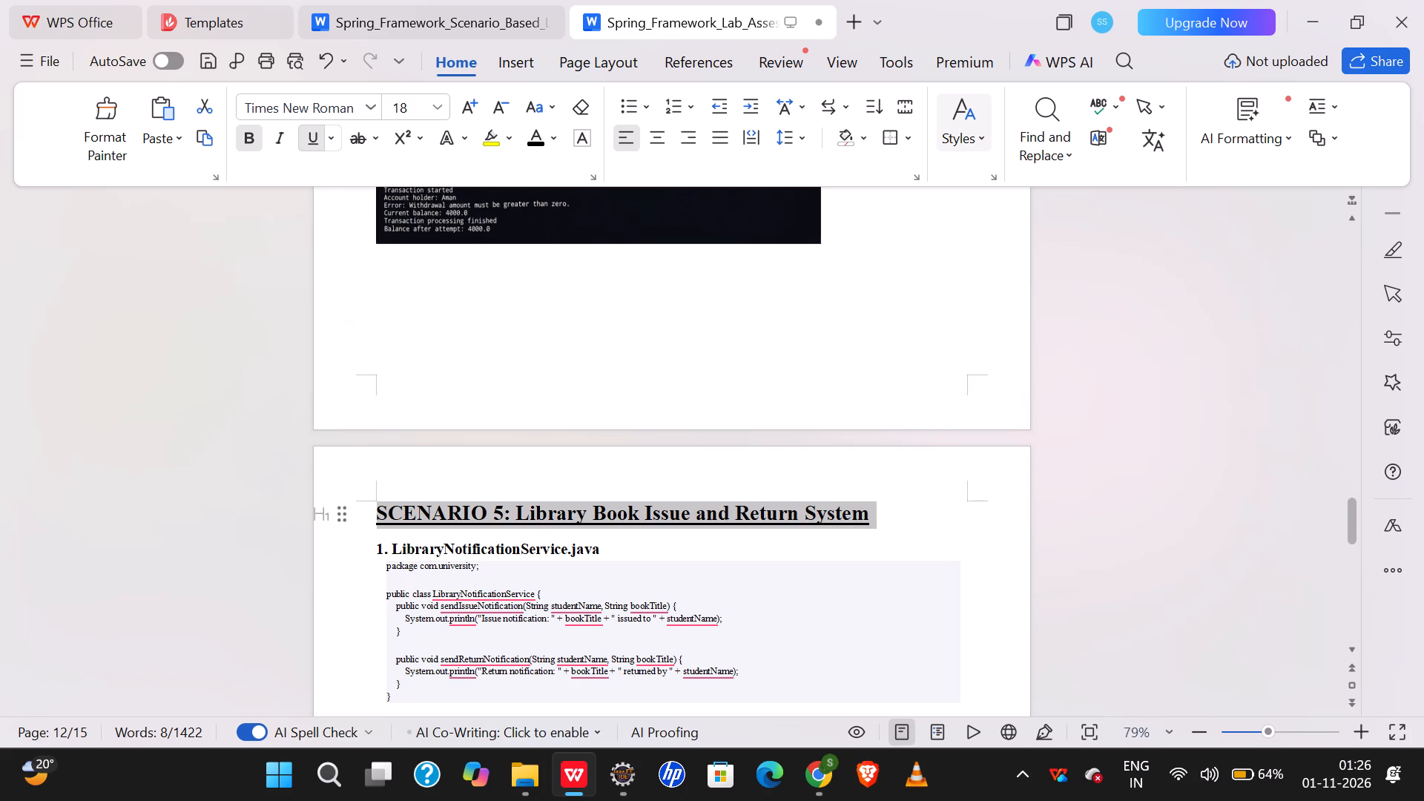
Review the rest of Scenario 5 through its output image, and check the document back to the first page.
{"action": "scroll", "coordinate": [498, 652], "scroll_direction": "down", "scroll_amount": 5}
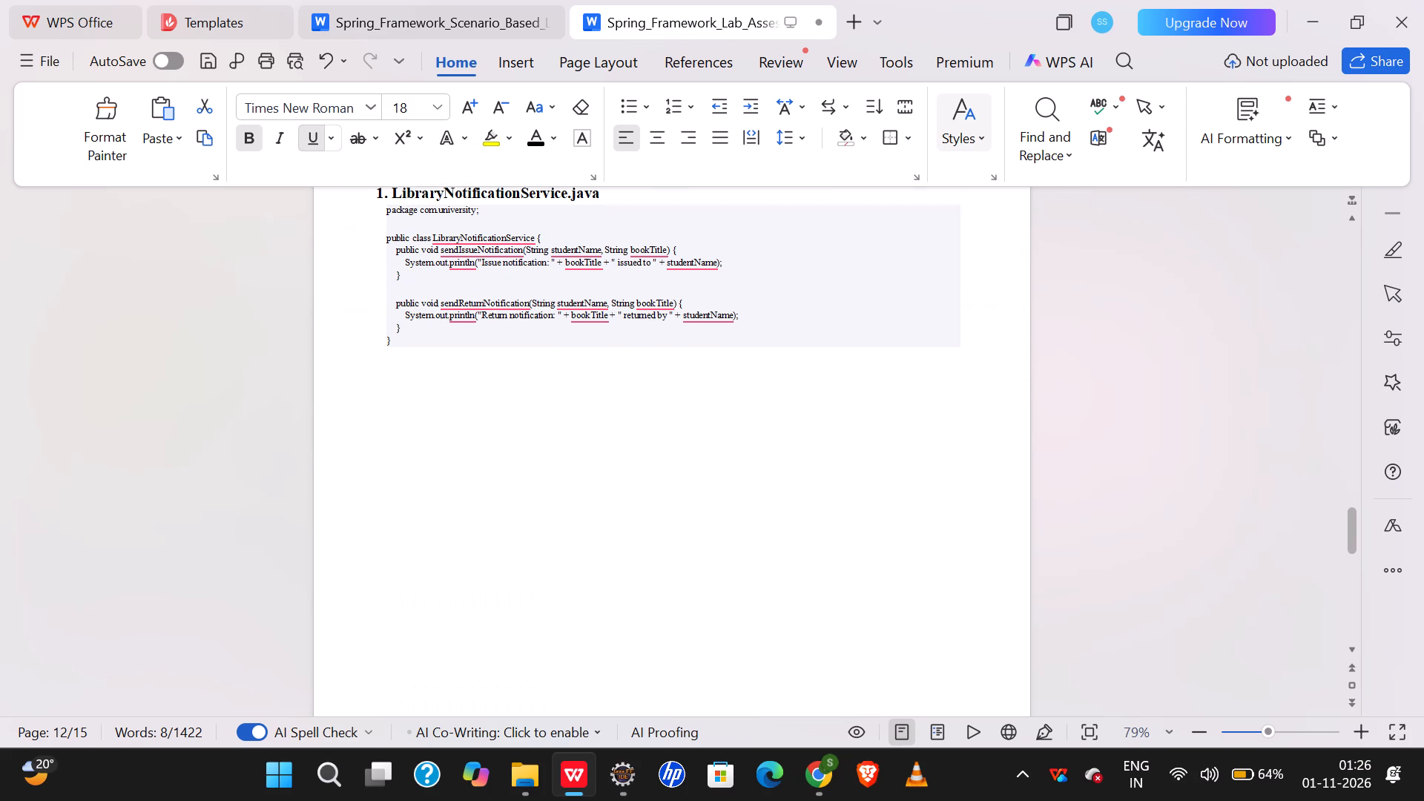
{"action": "scroll", "coordinate": [498, 652], "scroll_direction": "down", "scroll_amount": 6}
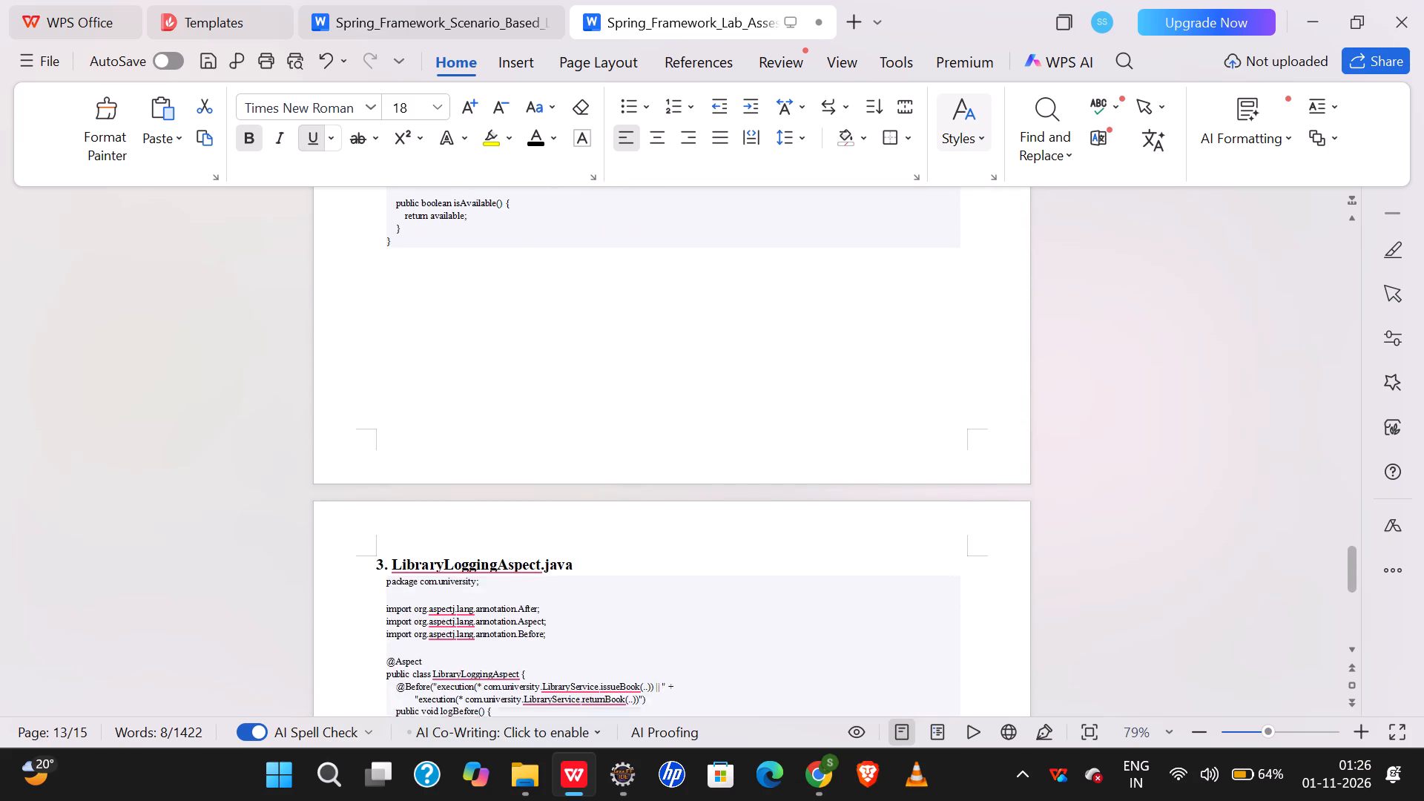
{"action": "scroll", "coordinate": [498, 652], "scroll_direction": "down", "scroll_amount": 3}
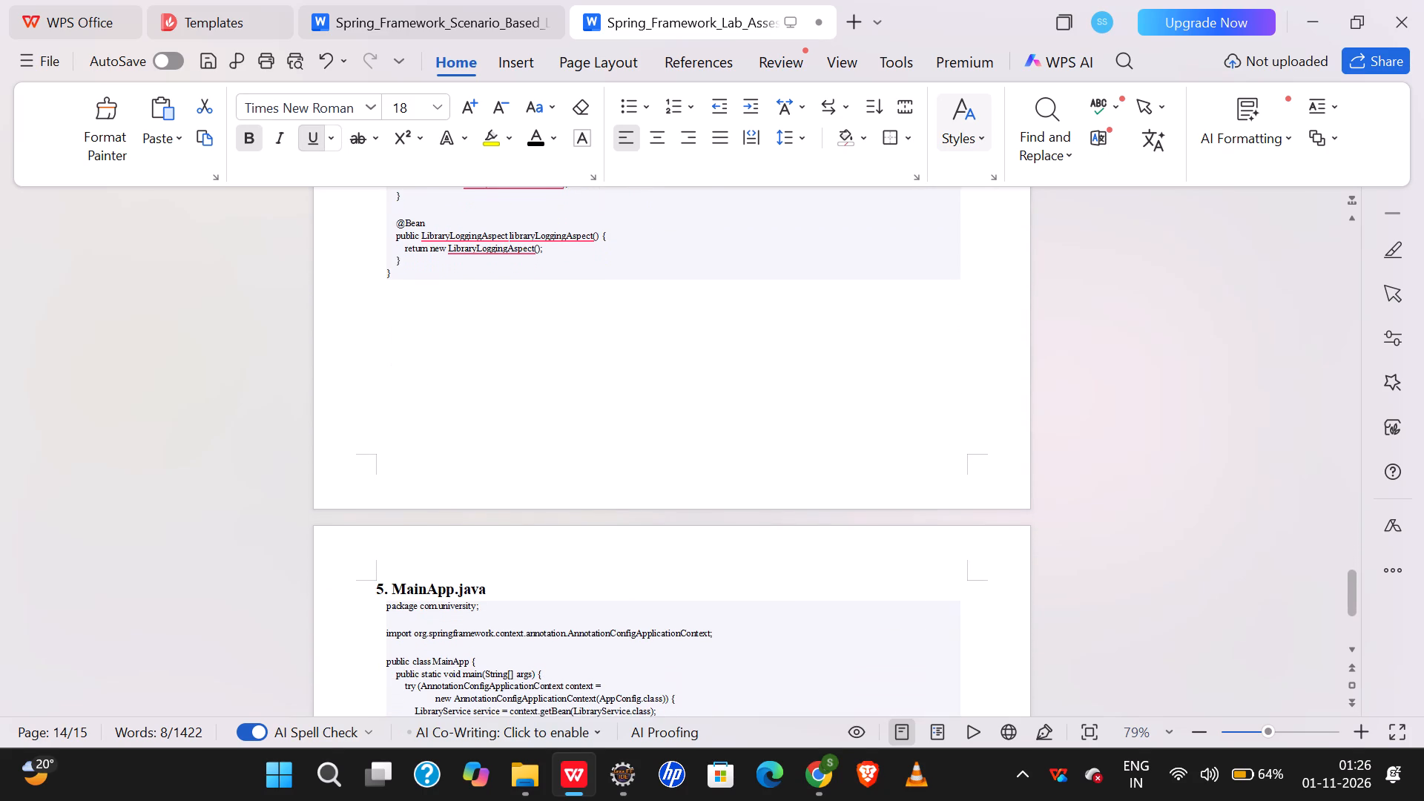
{"action": "scroll", "coordinate": [498, 652], "scroll_direction": "down", "scroll_amount": 6}
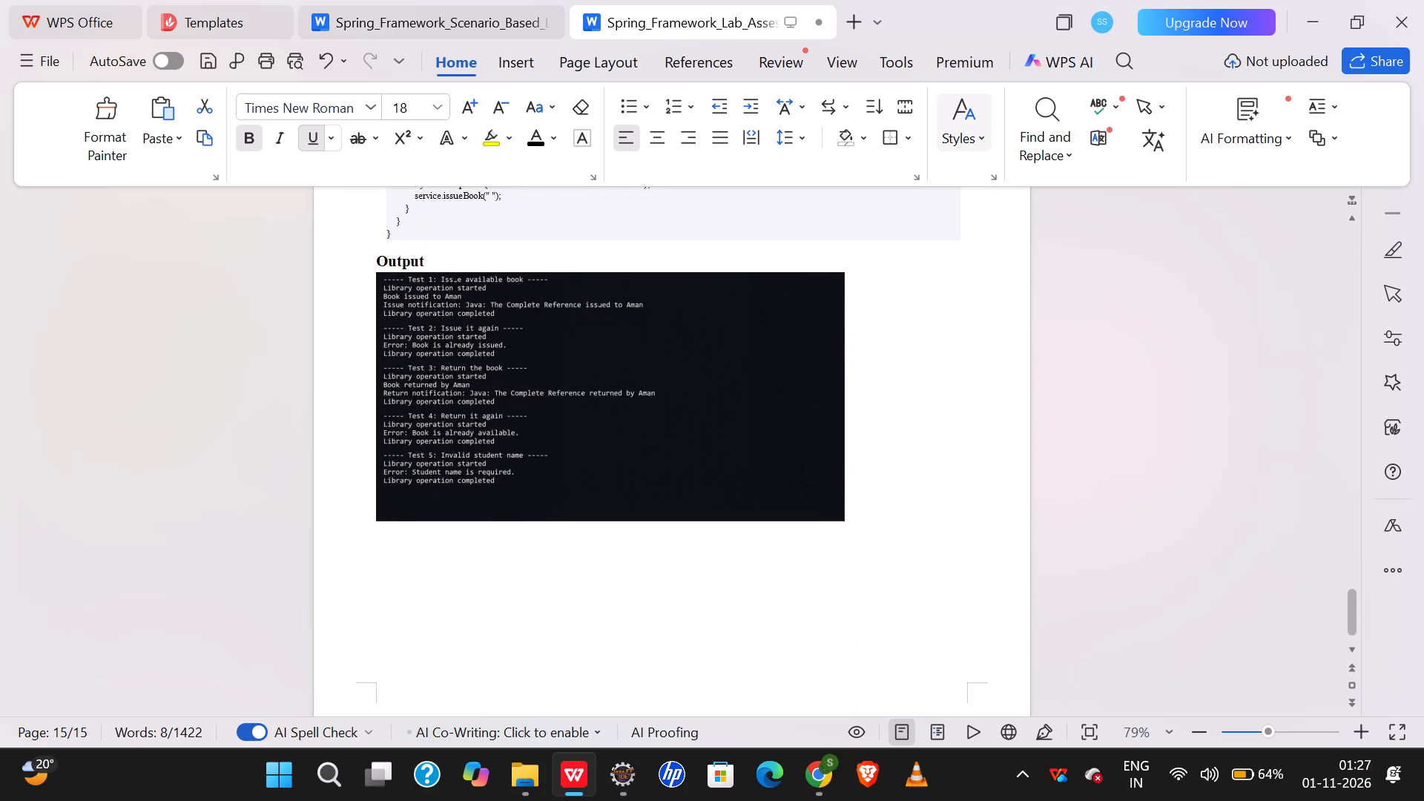
{"action": "scroll", "coordinate": [498, 652], "scroll_direction": "up", "scroll_amount": 15}
{"action": "scroll", "coordinate": [498, 652], "scroll_direction": "up", "scroll_amount": 13}
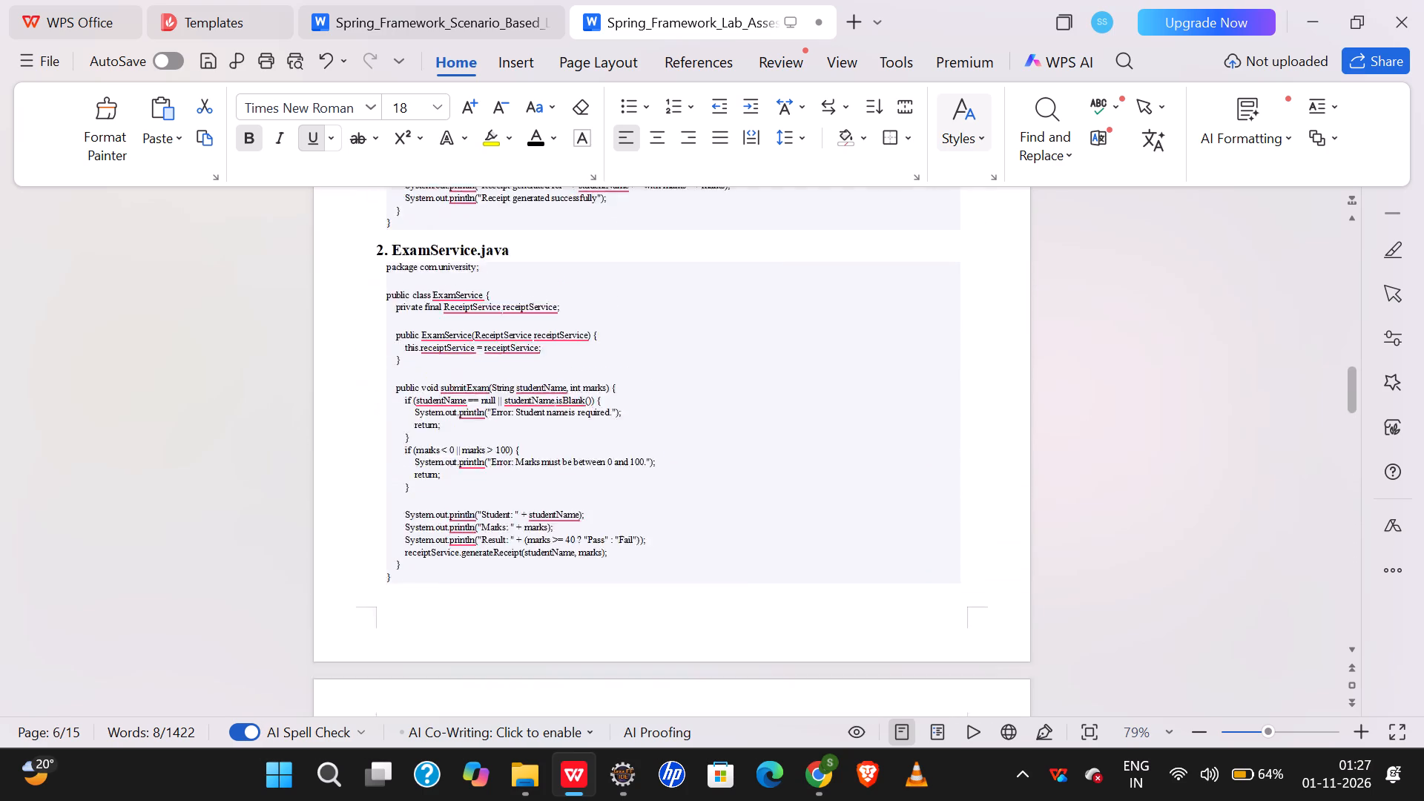
{"action": "scroll", "coordinate": [498, 652], "scroll_direction": "up", "scroll_amount": 9}
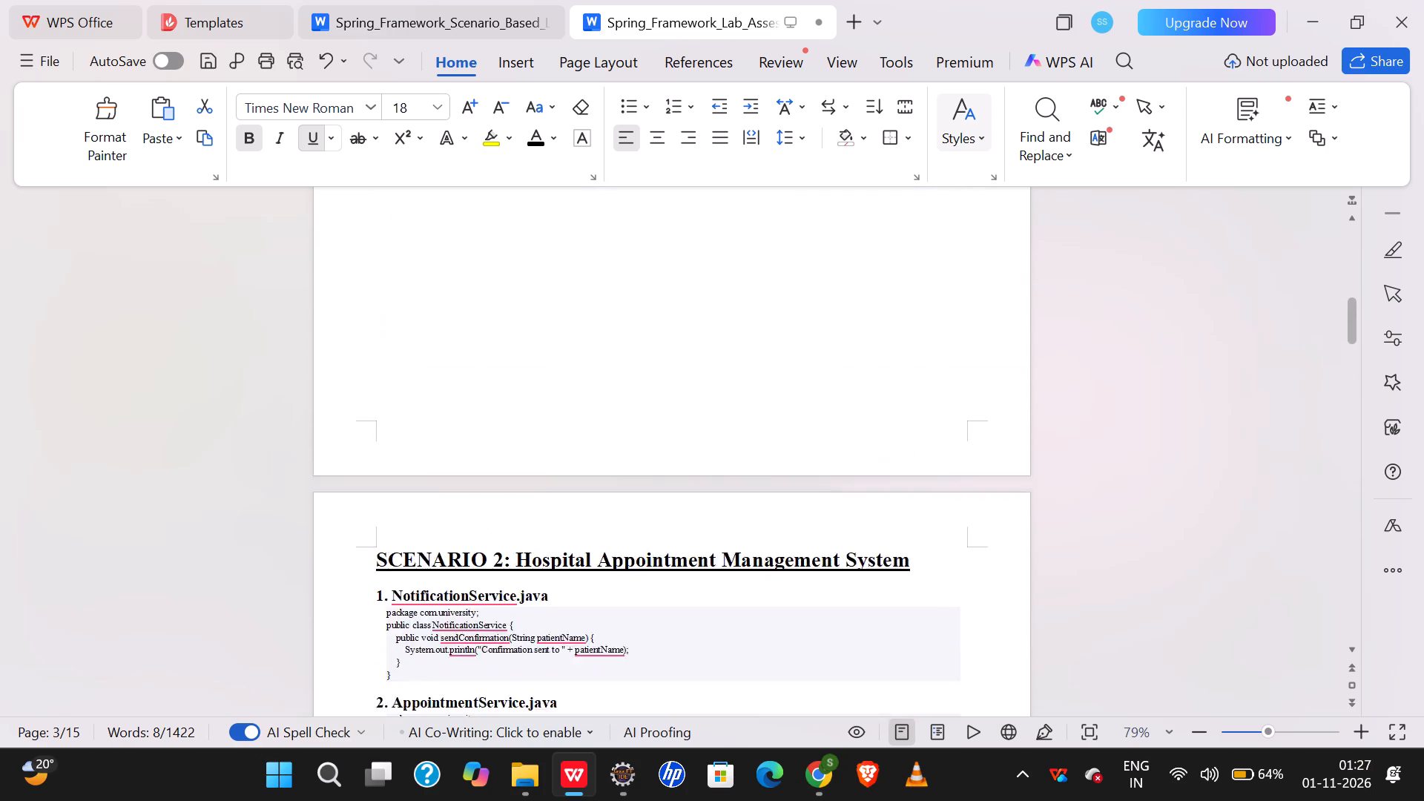
{"action": "scroll", "coordinate": [498, 652], "scroll_direction": "up", "scroll_amount": 14}
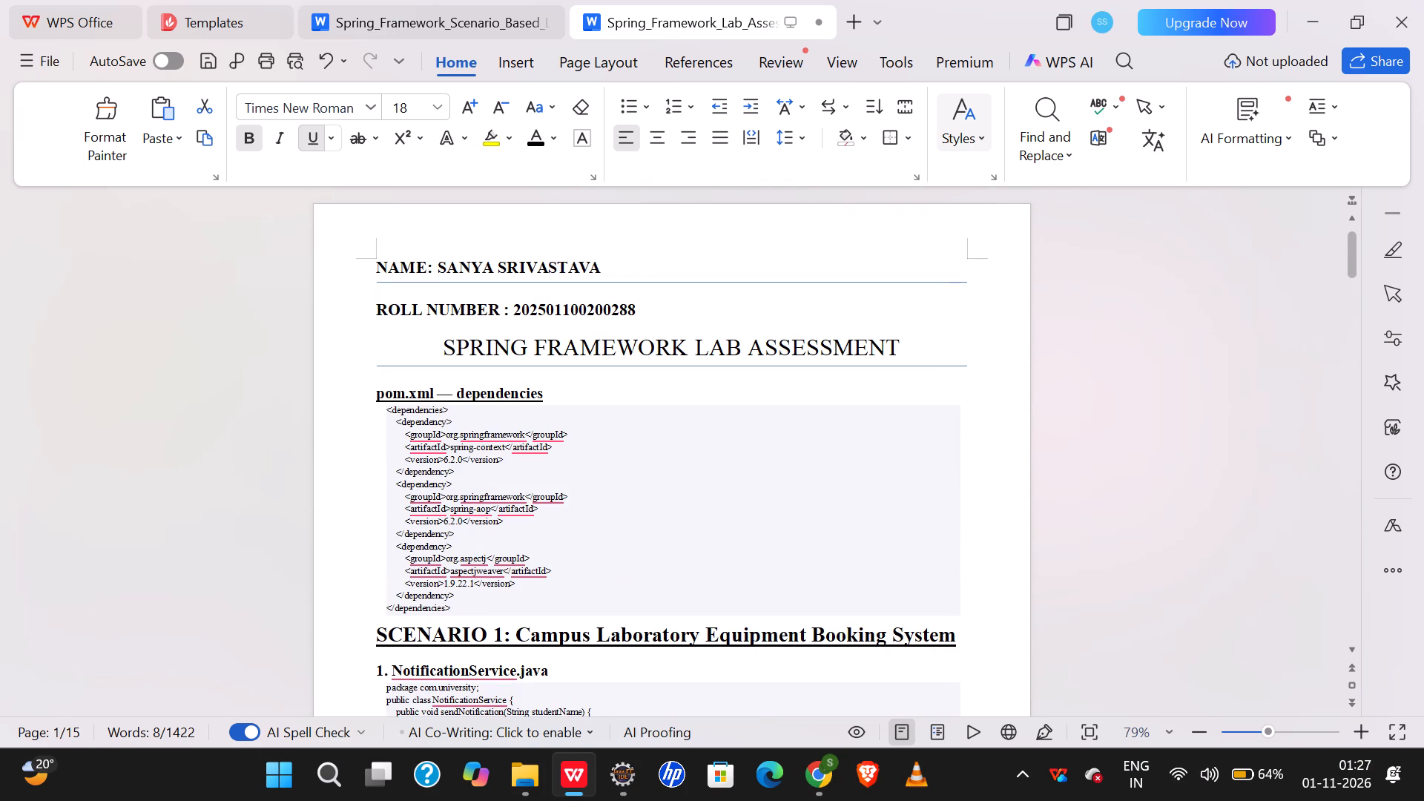
{"action": "scroll", "coordinate": [498, 652], "scroll_direction": "down", "scroll_amount": 1}
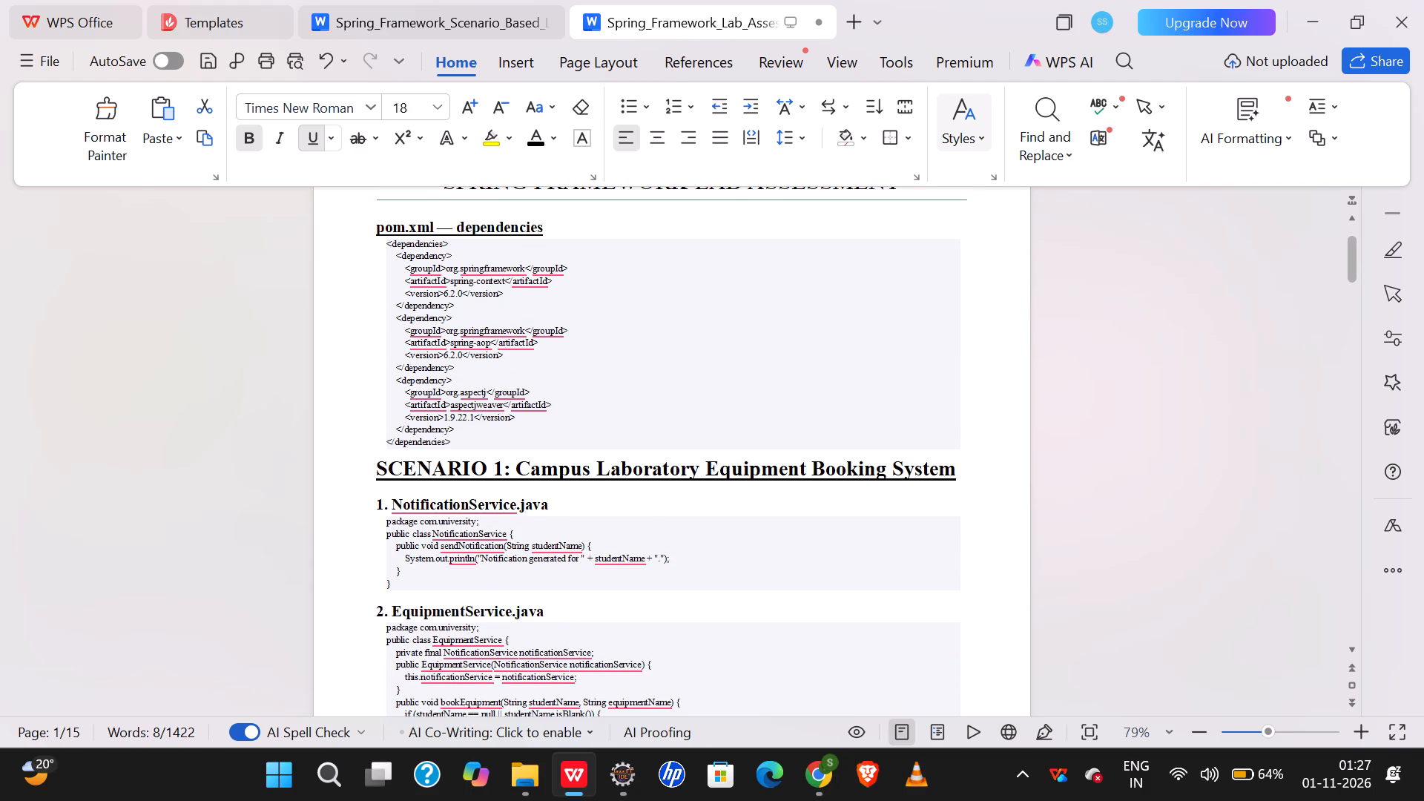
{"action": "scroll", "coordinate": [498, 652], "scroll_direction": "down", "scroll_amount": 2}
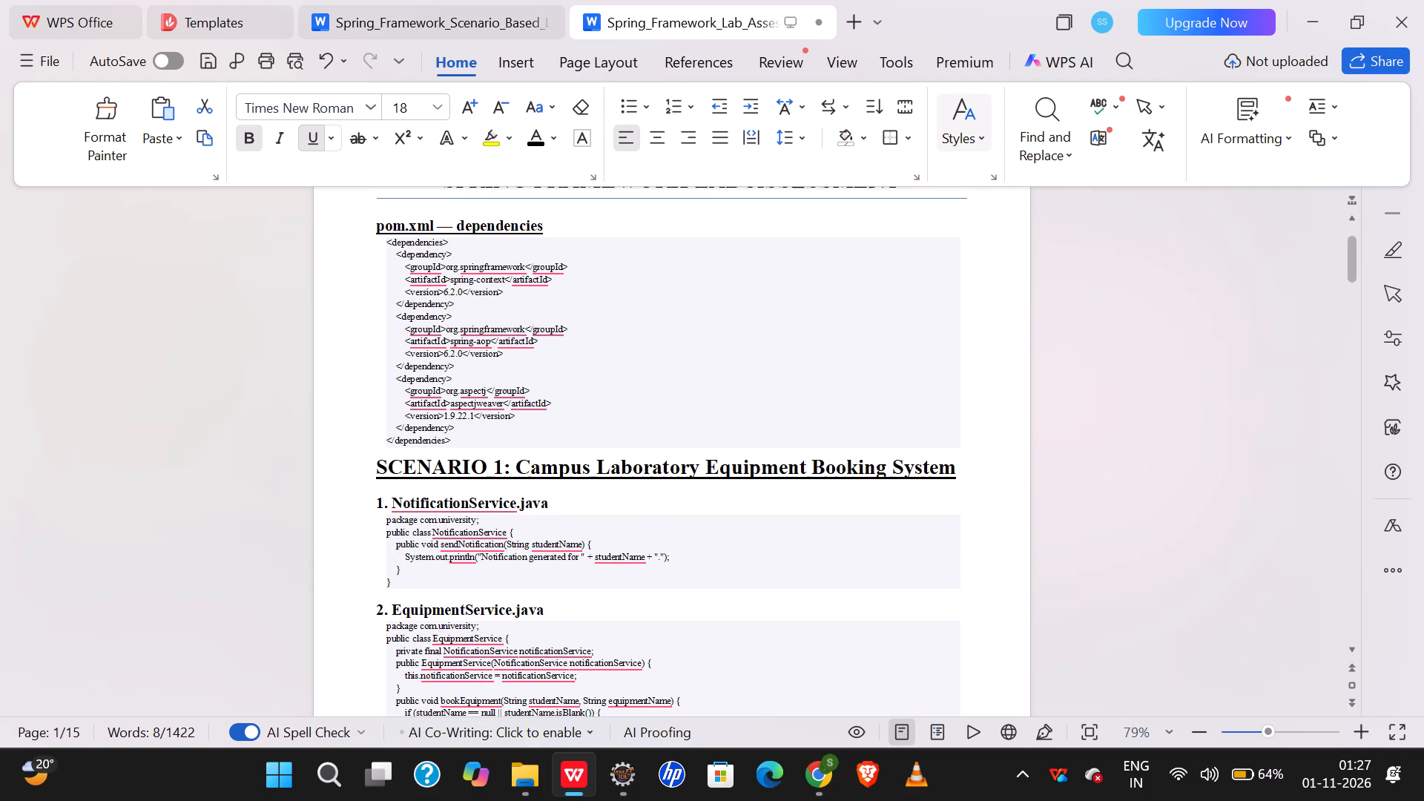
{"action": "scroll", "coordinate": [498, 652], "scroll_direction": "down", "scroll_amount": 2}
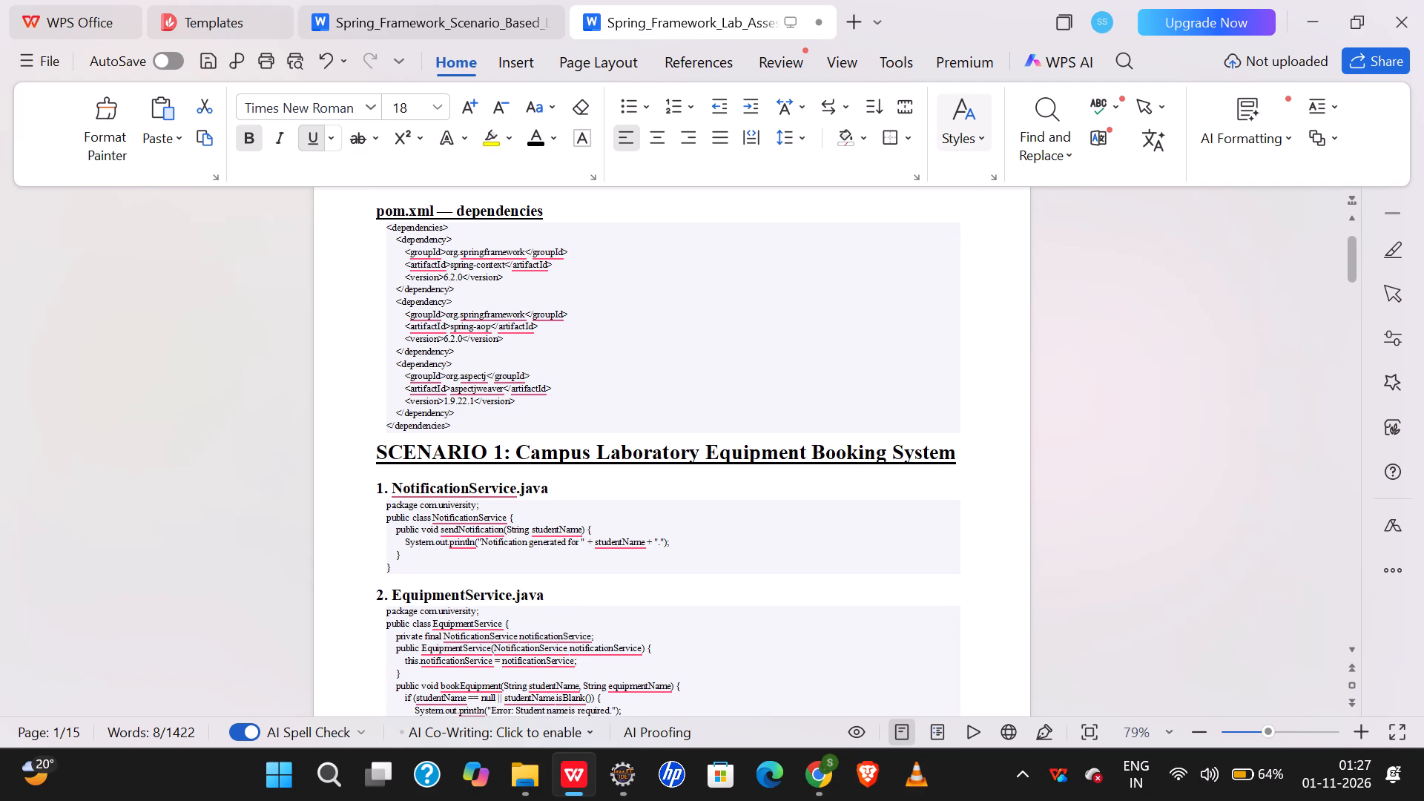
Switch to Eclipse and close it, saving all five modified Java files.
{"action": "left_click", "coordinate": [622, 785]}
{"action": "left_click", "coordinate": [1423, 0]}
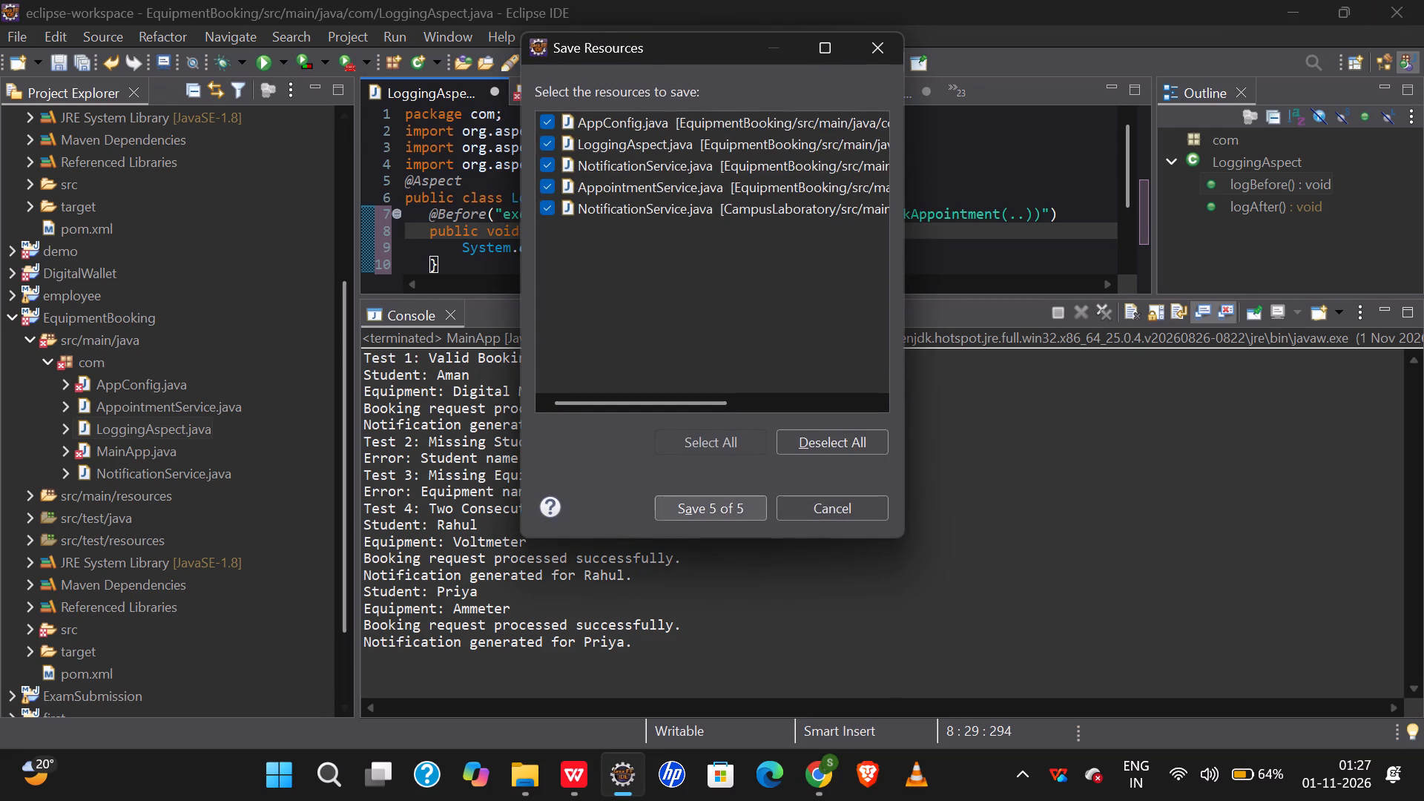
{"action": "left_click", "coordinate": [722, 508]}
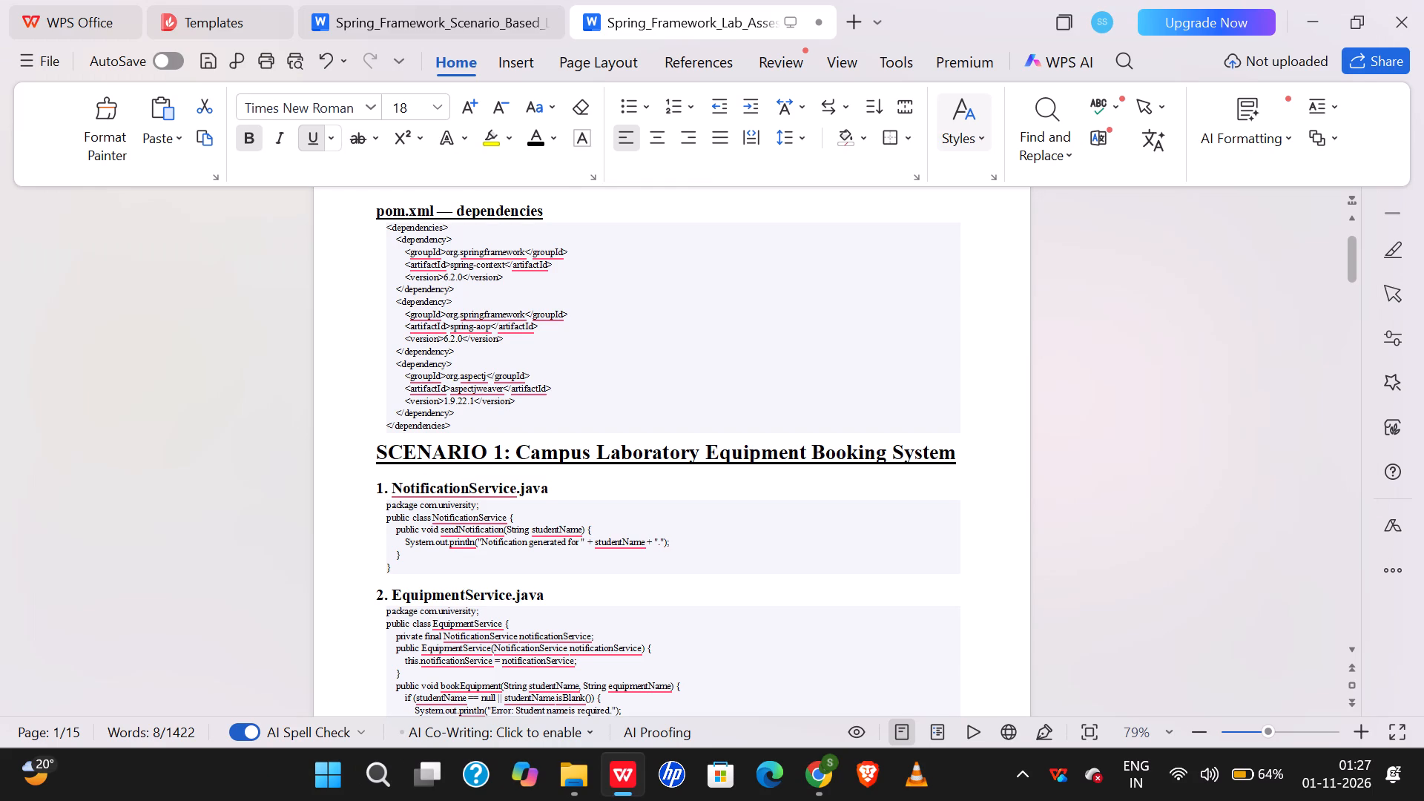
Back in WPS Office, review the lab document from the name and roll number on page 1 to the final output image.
{"action": "scroll", "coordinate": [722, 508], "scroll_direction": "up", "scroll_amount": 5}
{"action": "scroll", "coordinate": [722, 508], "scroll_direction": "down", "scroll_amount": 3}
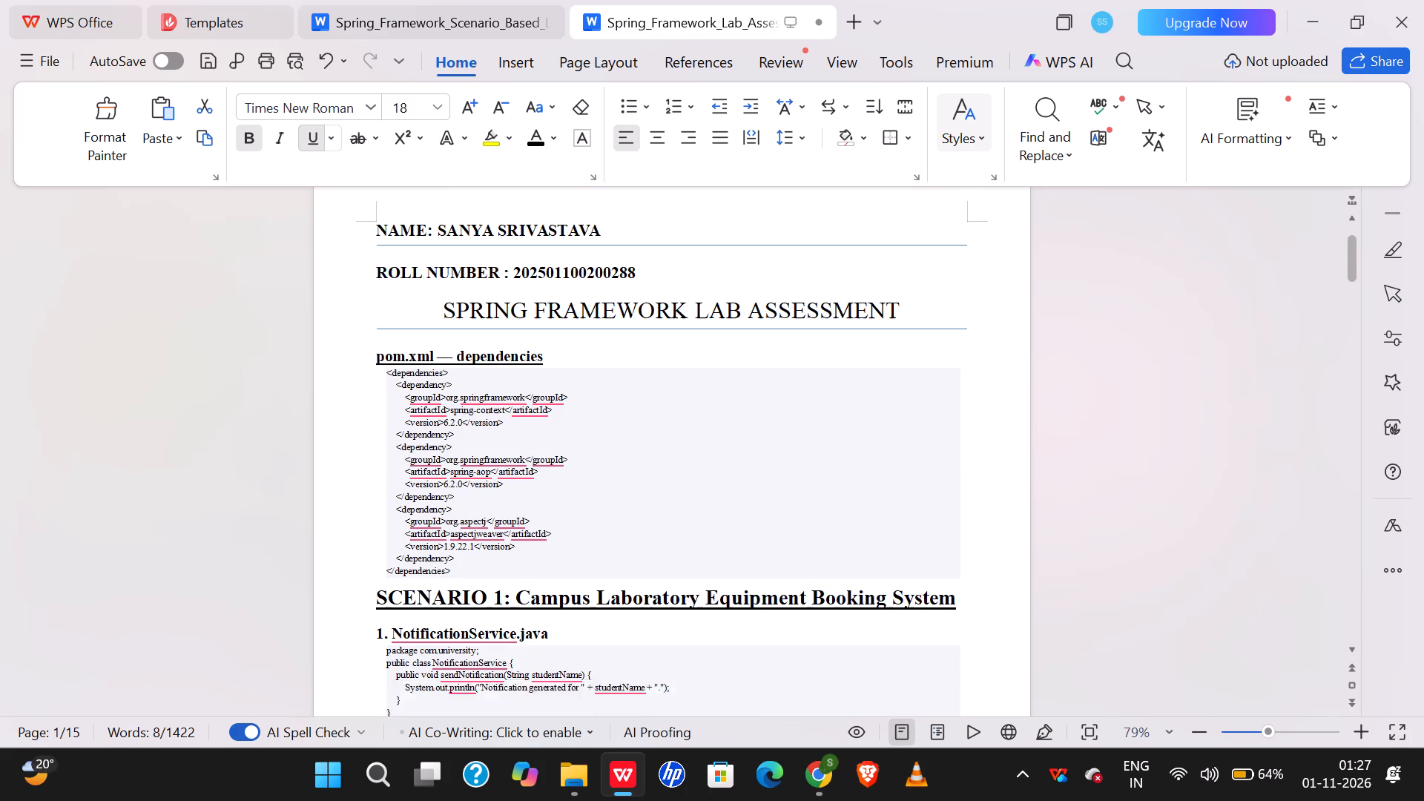
{"action": "scroll", "coordinate": [722, 508], "scroll_direction": "down", "scroll_amount": 18}
{"action": "scroll", "coordinate": [722, 508], "scroll_direction": "down", "scroll_amount": 6}
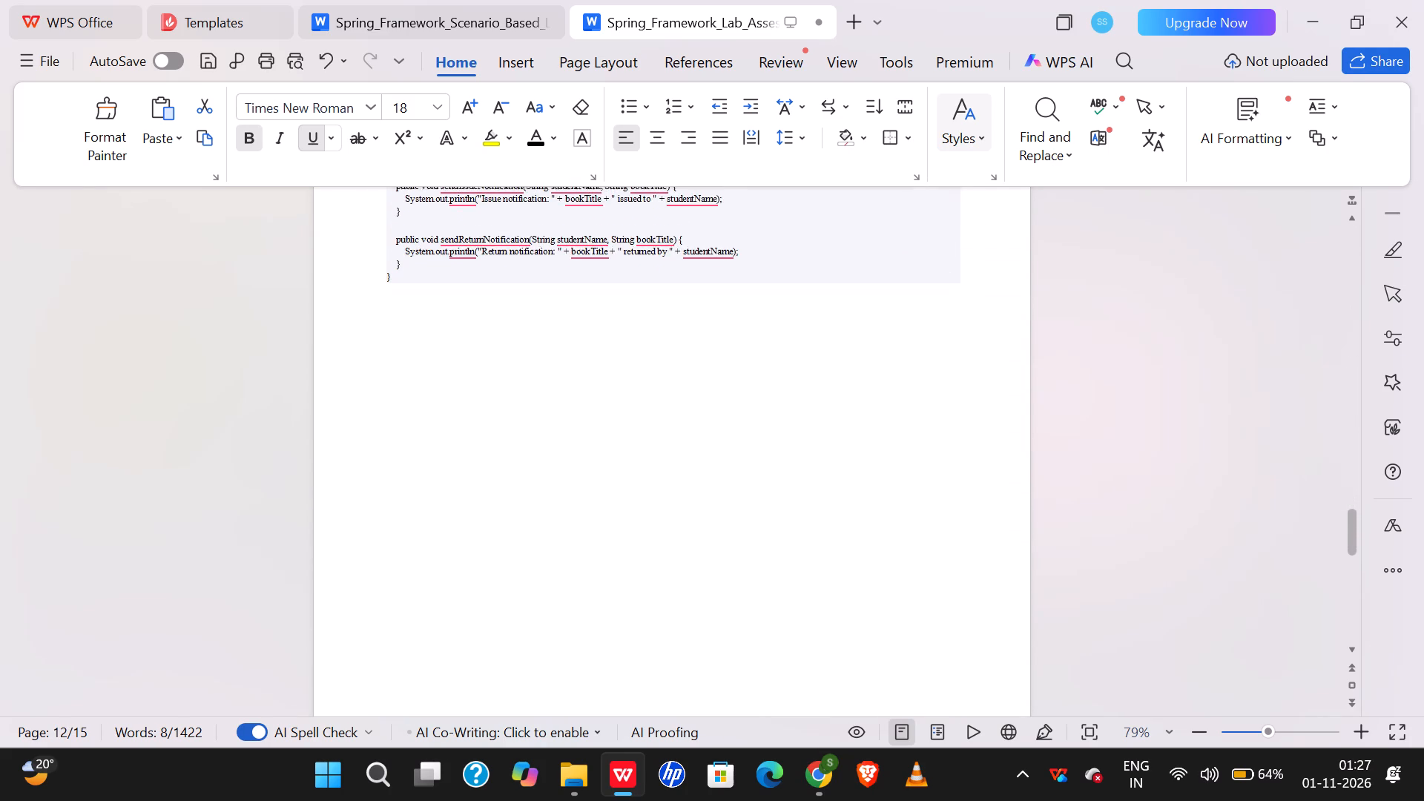
{"action": "scroll", "coordinate": [722, 508], "scroll_direction": "up", "scroll_amount": 4}
{"action": "scroll", "coordinate": [722, 508], "scroll_direction": "down", "scroll_amount": 9}
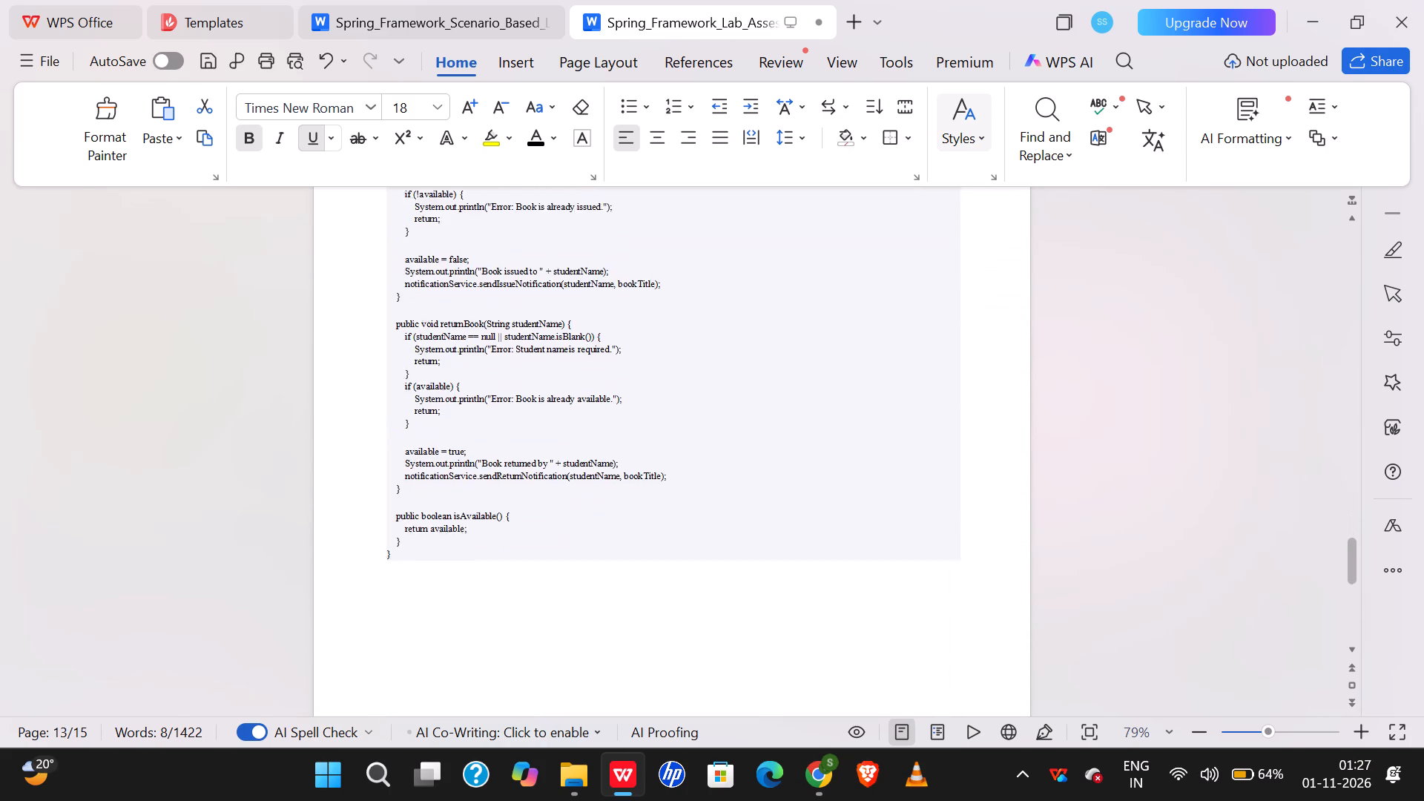
{"action": "scroll", "coordinate": [722, 508], "scroll_direction": "down", "scroll_amount": 7}
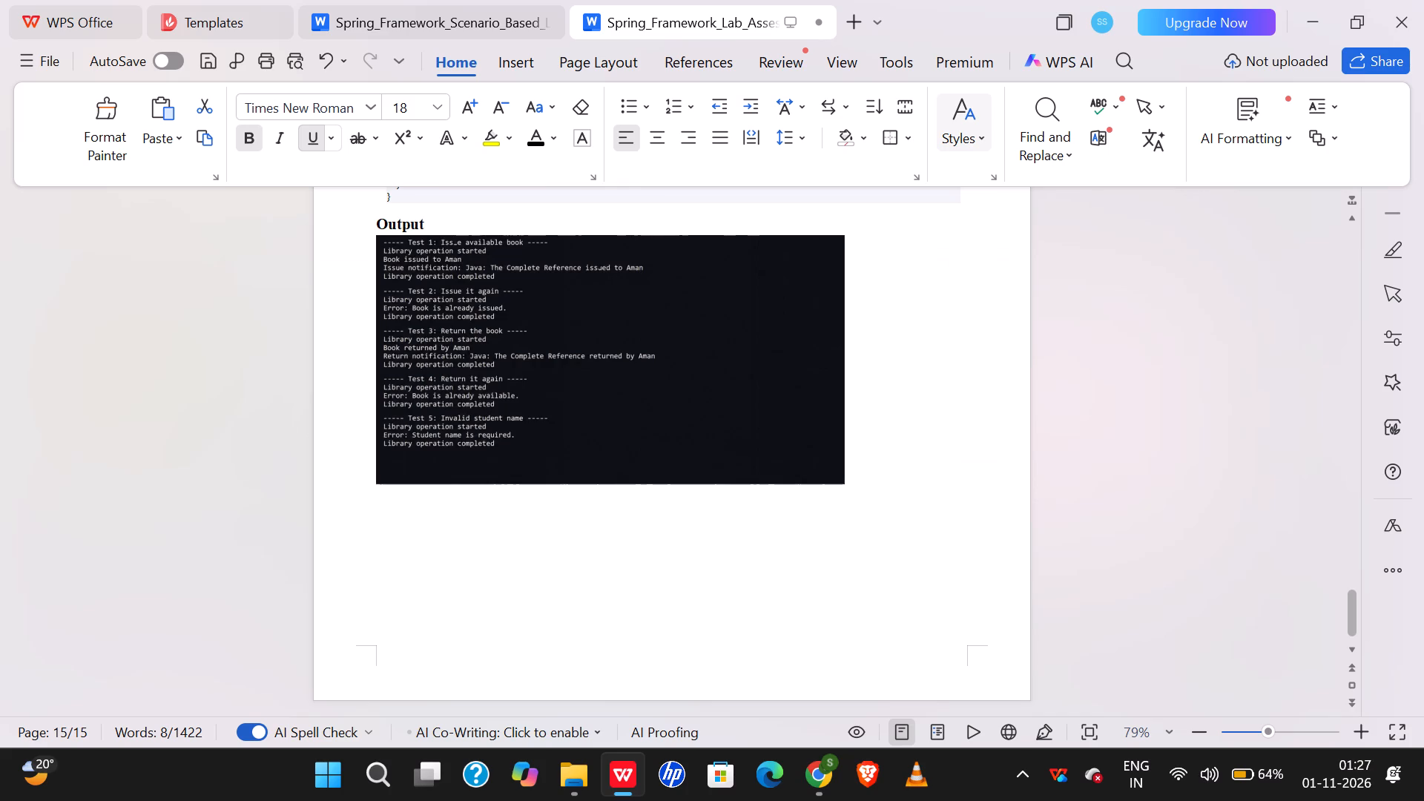
Save the changes to the Spring Framework lab assessment document.
{"action": "left_click", "coordinate": [211, 62]}
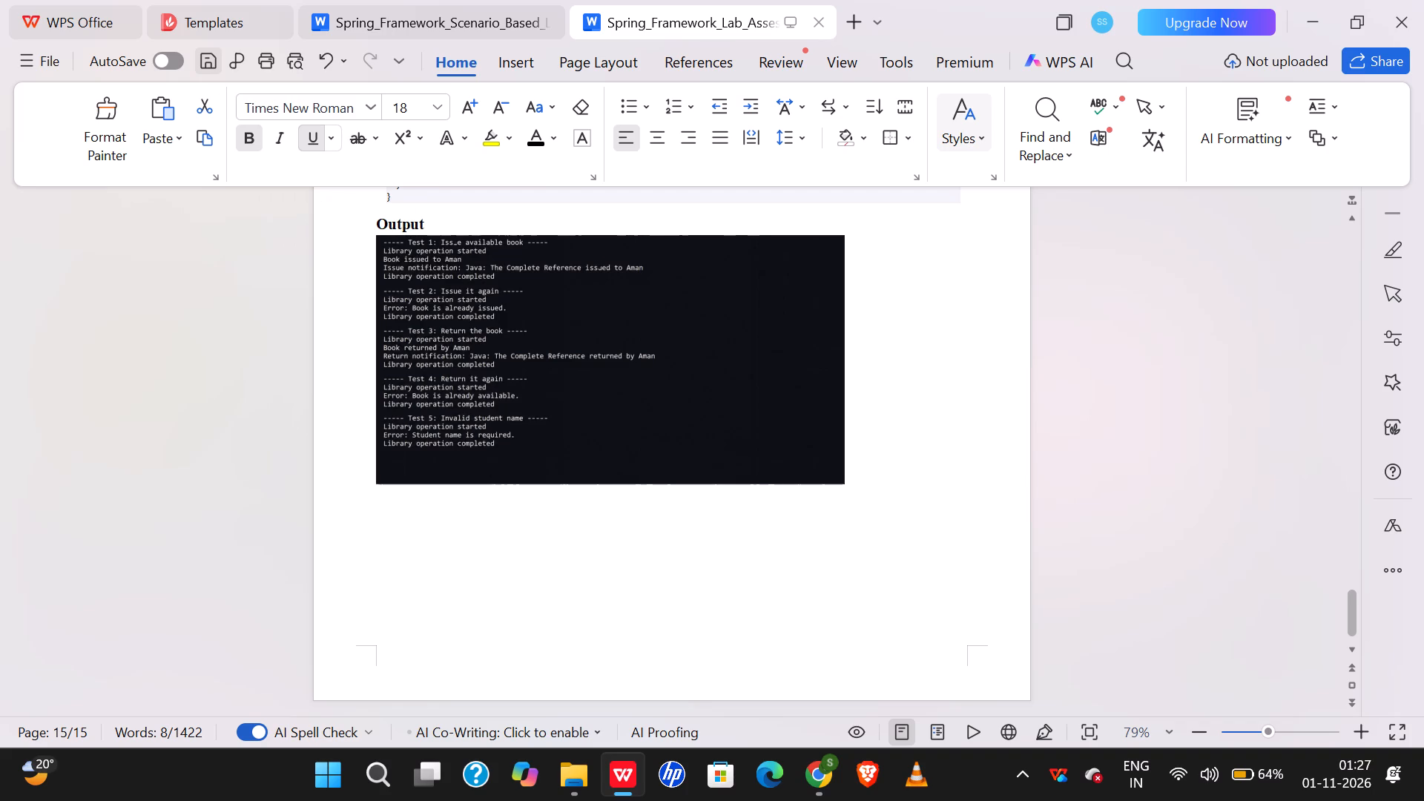
{"action": "left_click", "coordinate": [211, 62]}
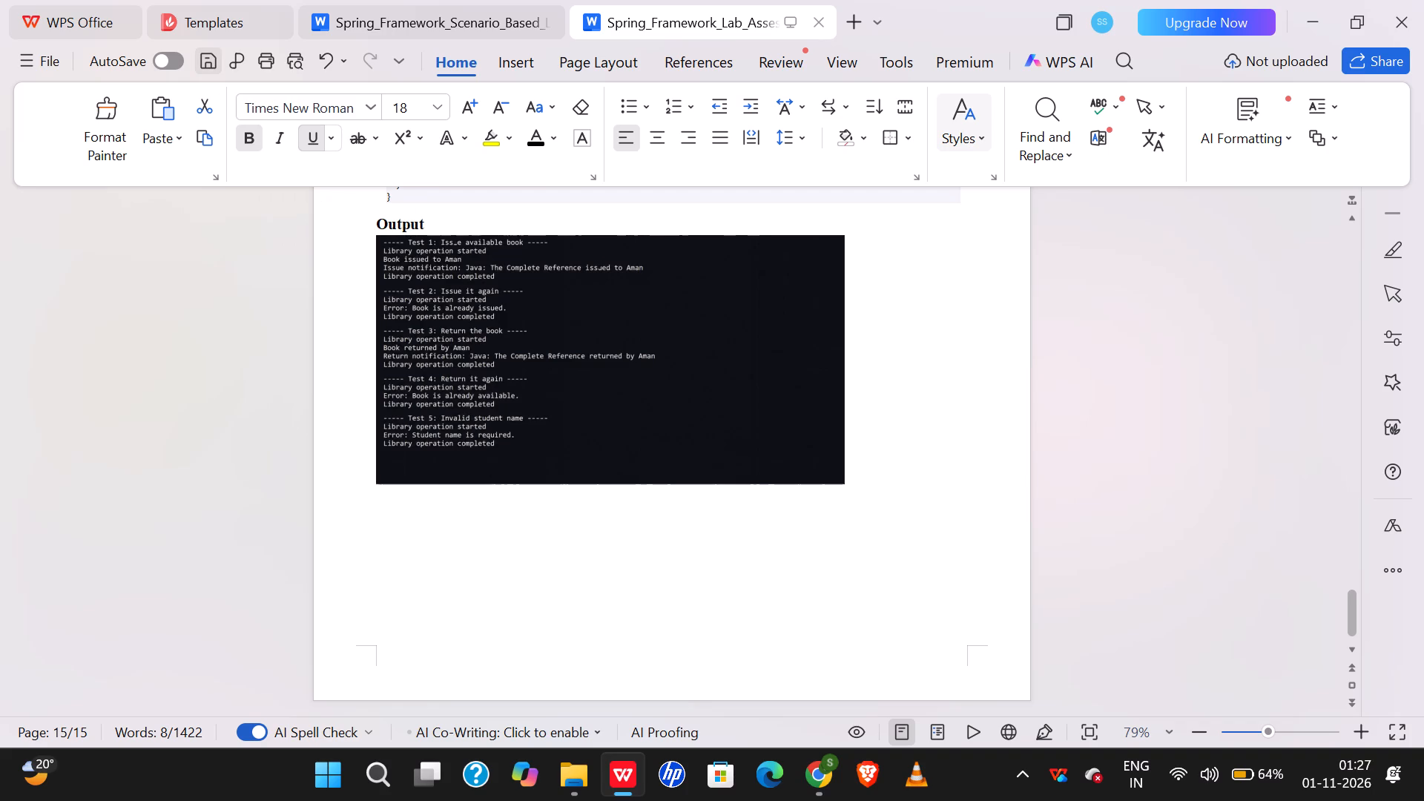
{"action": "left_click", "coordinate": [208, 47]}
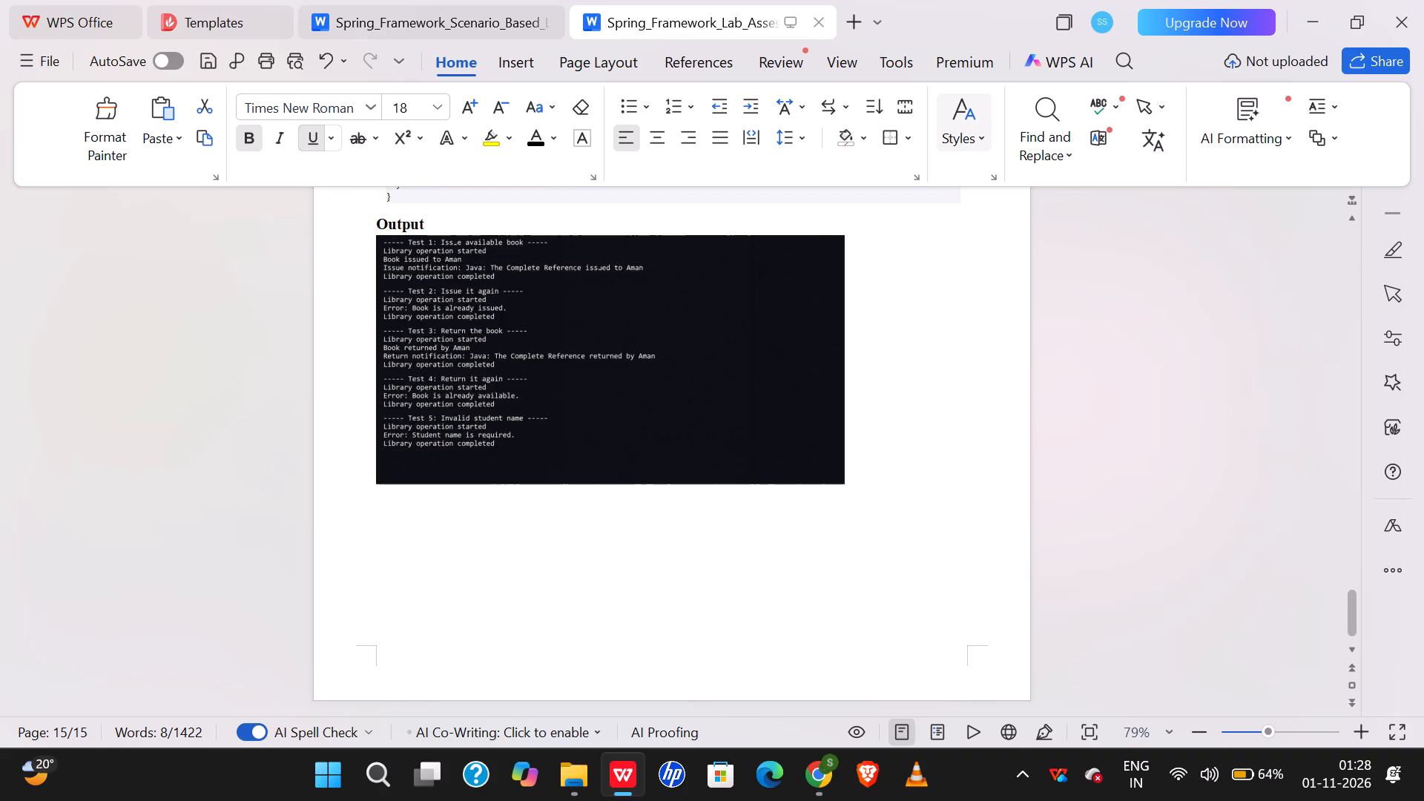
{"action": "left_click", "coordinate": [206, 63]}
Start saving a copy of the document with the Other Formats option of Save As.
{"action": "left_click", "coordinate": [31, 56]}
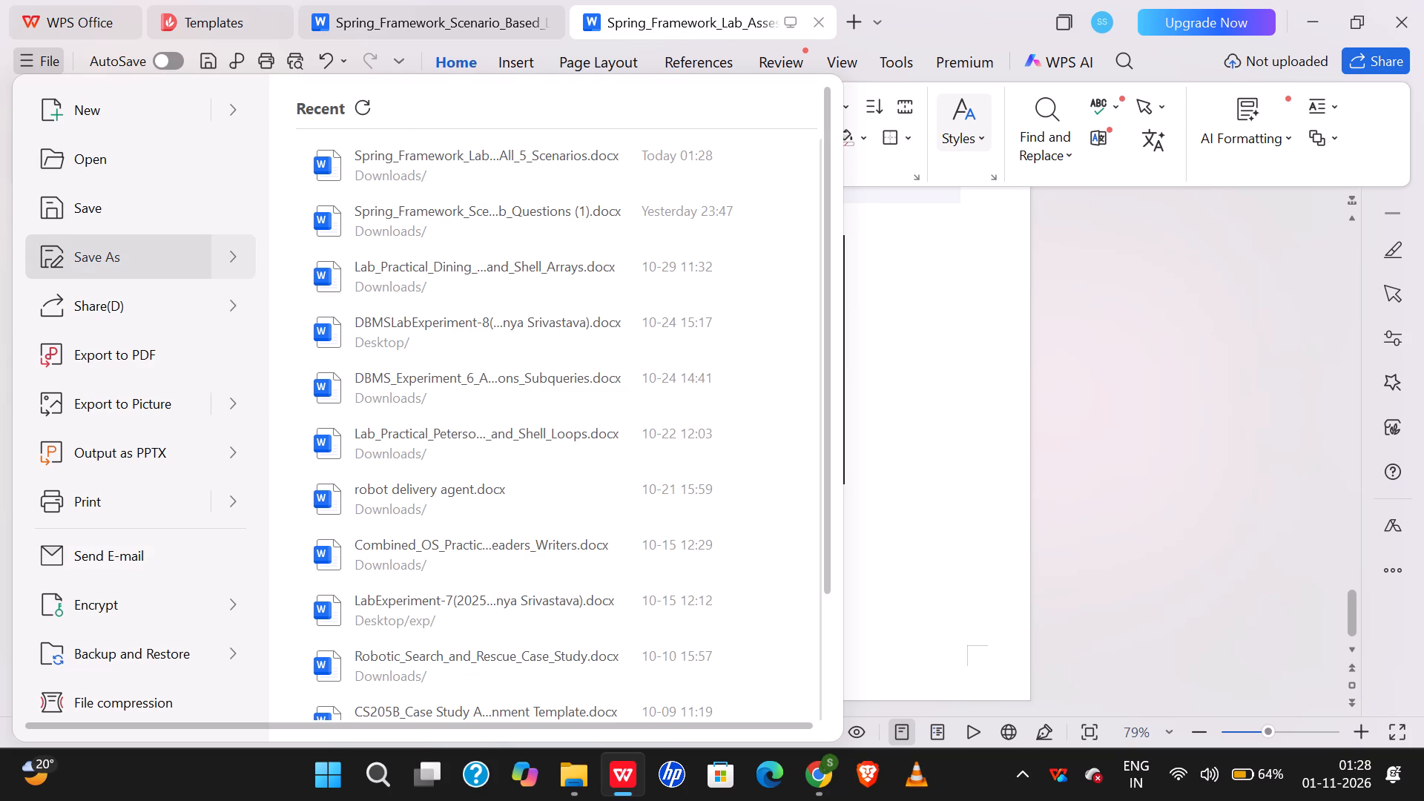
{"action": "left_click", "coordinate": [332, 565]}
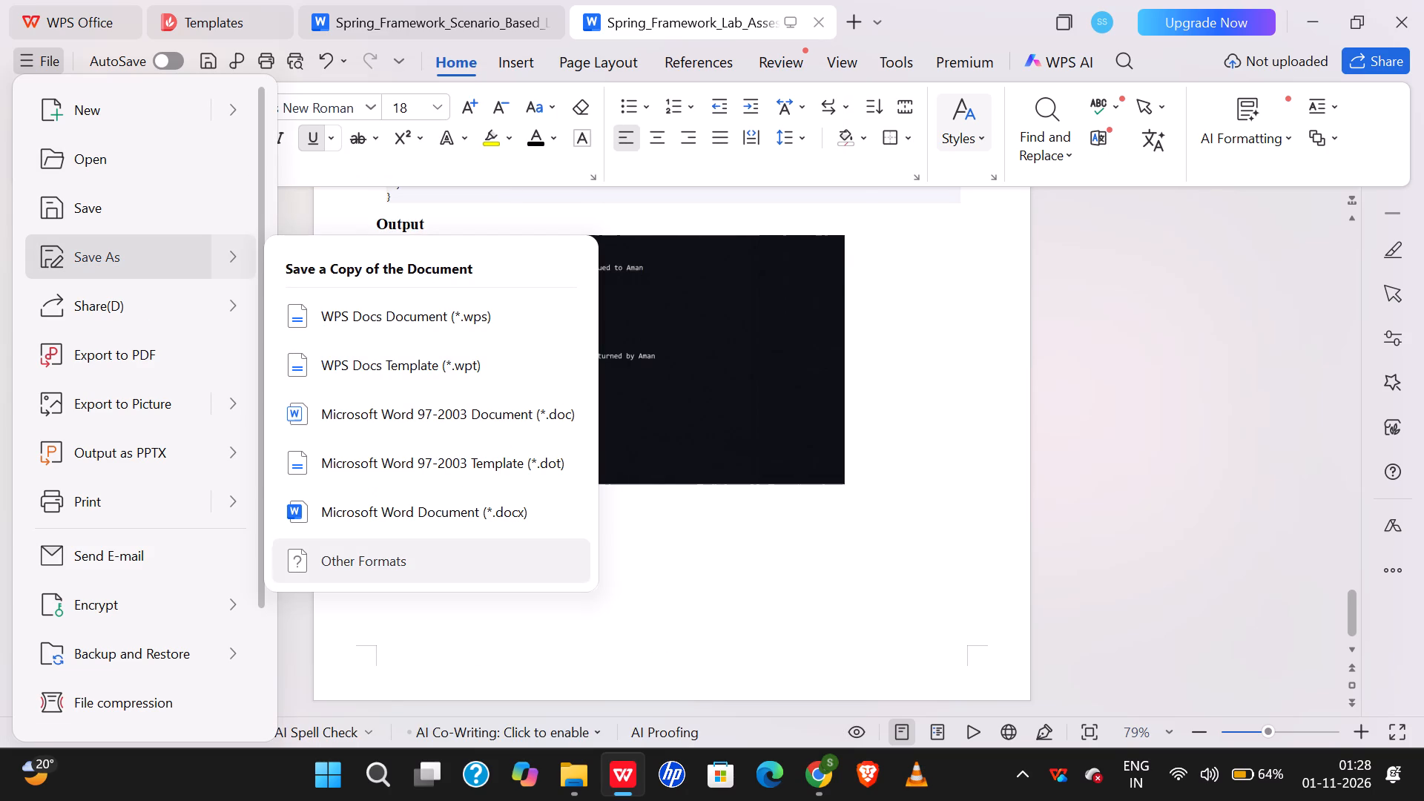
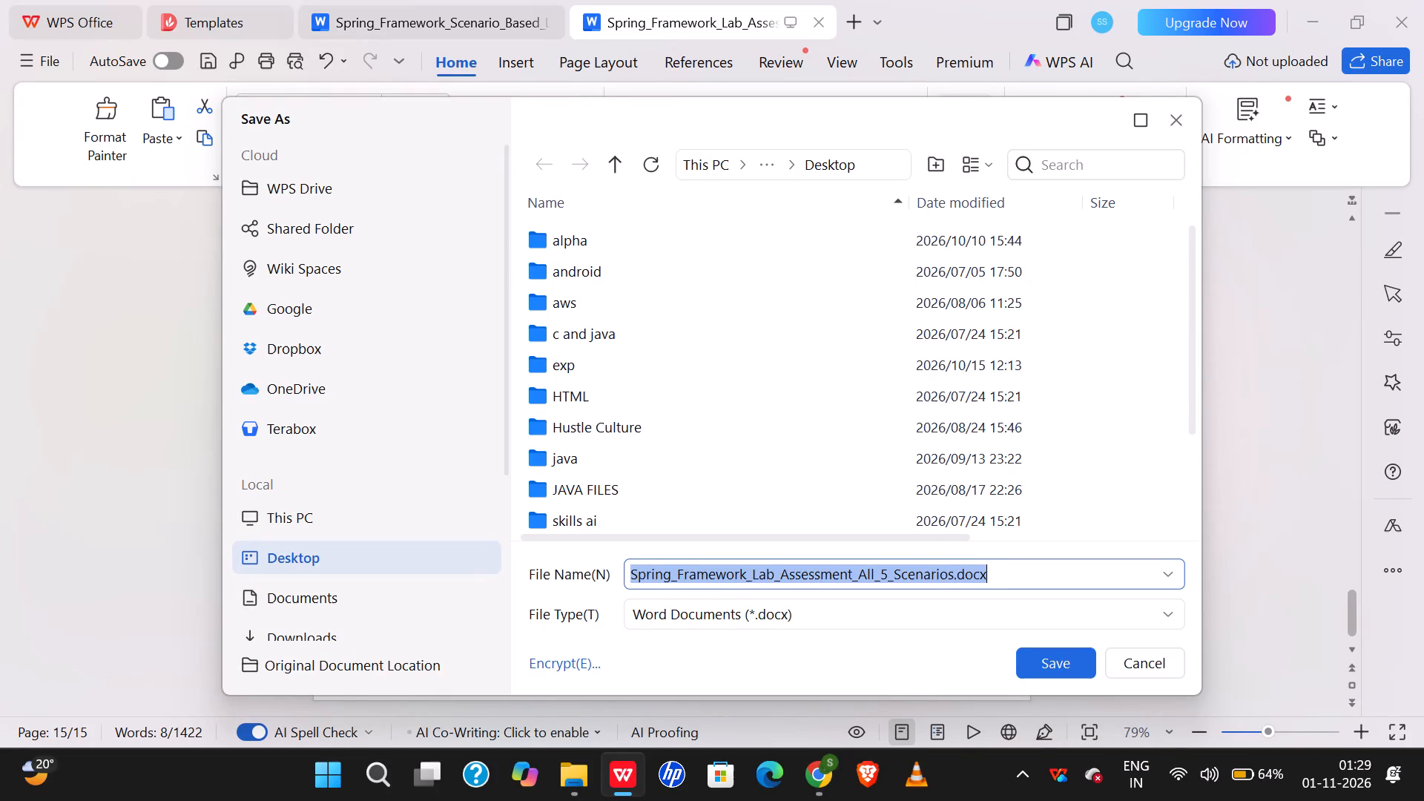
Name the document copy JavaAssignment-, followed by the student's roll number and the student's first name in parentheses.
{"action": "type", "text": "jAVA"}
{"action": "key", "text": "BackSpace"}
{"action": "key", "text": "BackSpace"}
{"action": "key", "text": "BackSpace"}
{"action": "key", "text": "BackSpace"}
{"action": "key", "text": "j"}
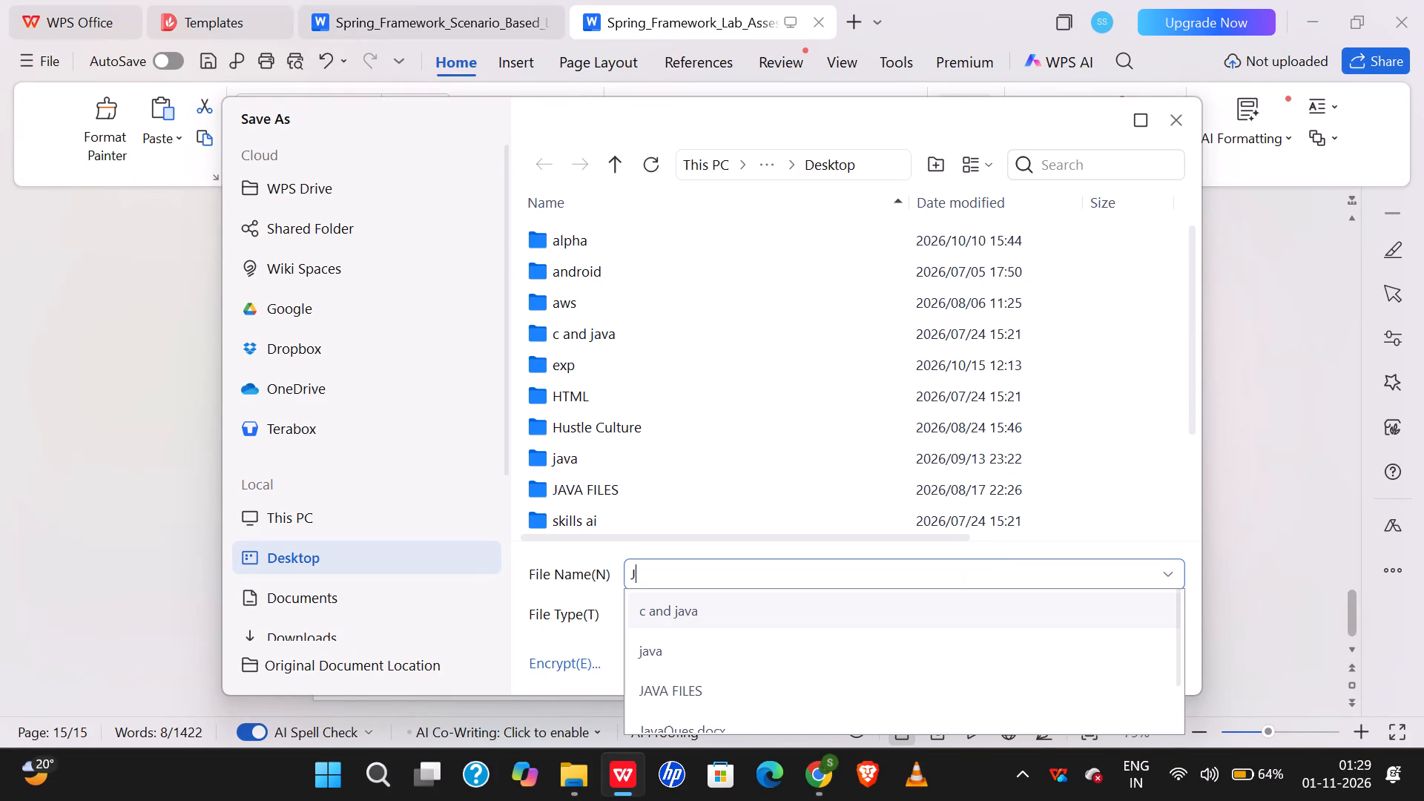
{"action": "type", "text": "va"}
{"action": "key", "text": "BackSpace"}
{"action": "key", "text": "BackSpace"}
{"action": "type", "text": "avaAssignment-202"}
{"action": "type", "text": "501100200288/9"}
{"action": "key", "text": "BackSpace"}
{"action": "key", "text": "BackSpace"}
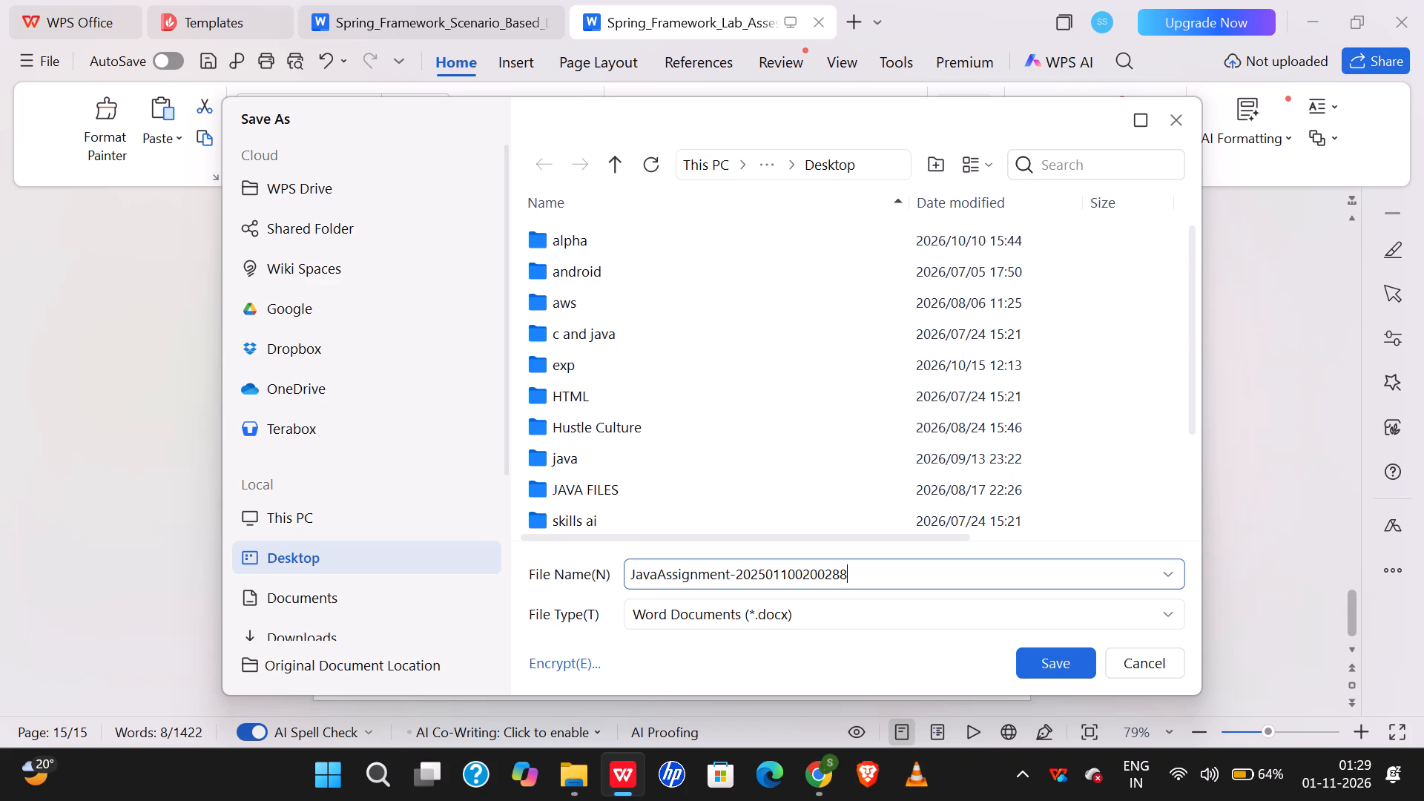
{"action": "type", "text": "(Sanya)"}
Set the copy's file type to PDF Format (*.pdf), export it to the Desktop and dismiss the export dialog.
{"action": "left_click", "coordinate": [830, 620]}
{"action": "scroll", "coordinate": [837, 567], "scroll_direction": "down", "scroll_amount": 3}
{"action": "left_click", "coordinate": [837, 567]}
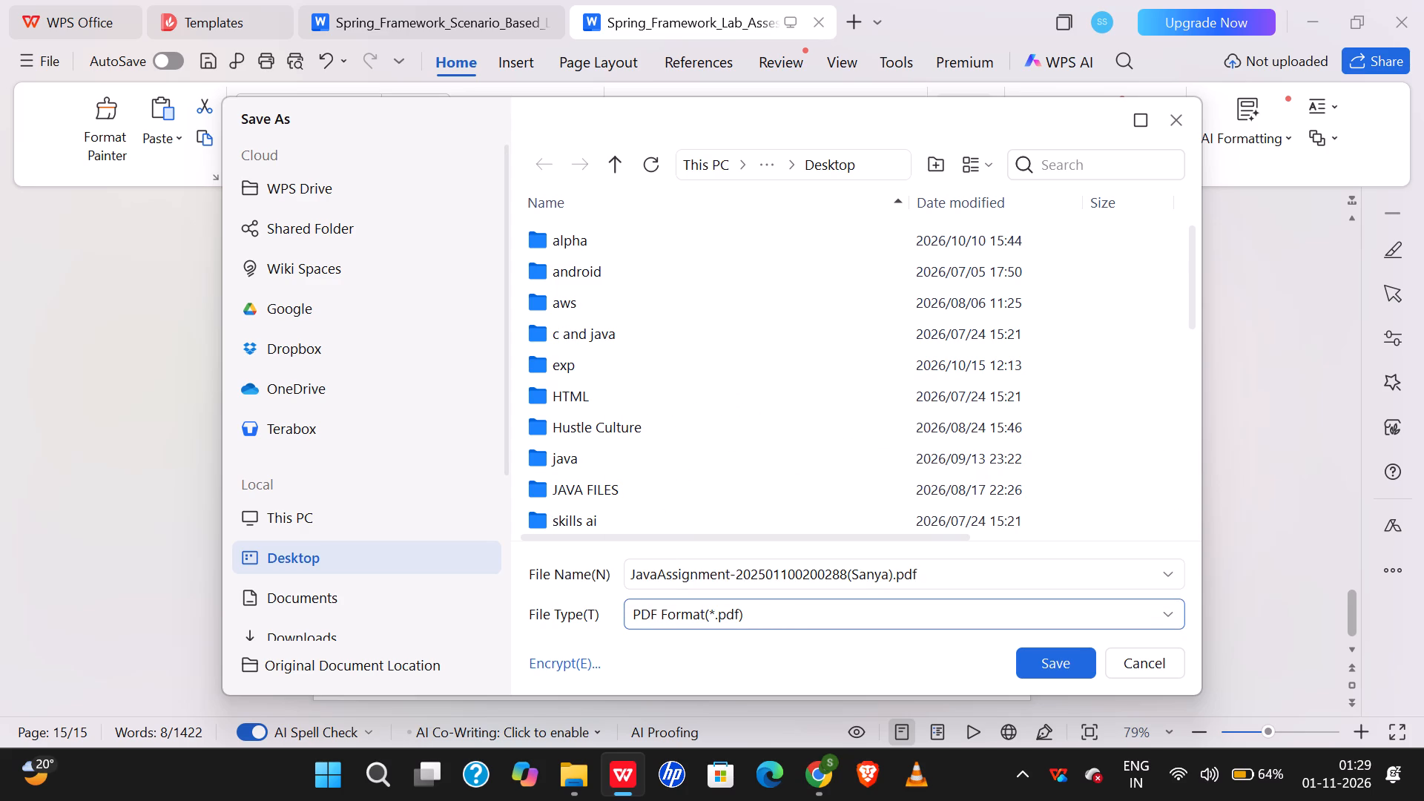
{"action": "left_click", "coordinate": [1049, 661]}
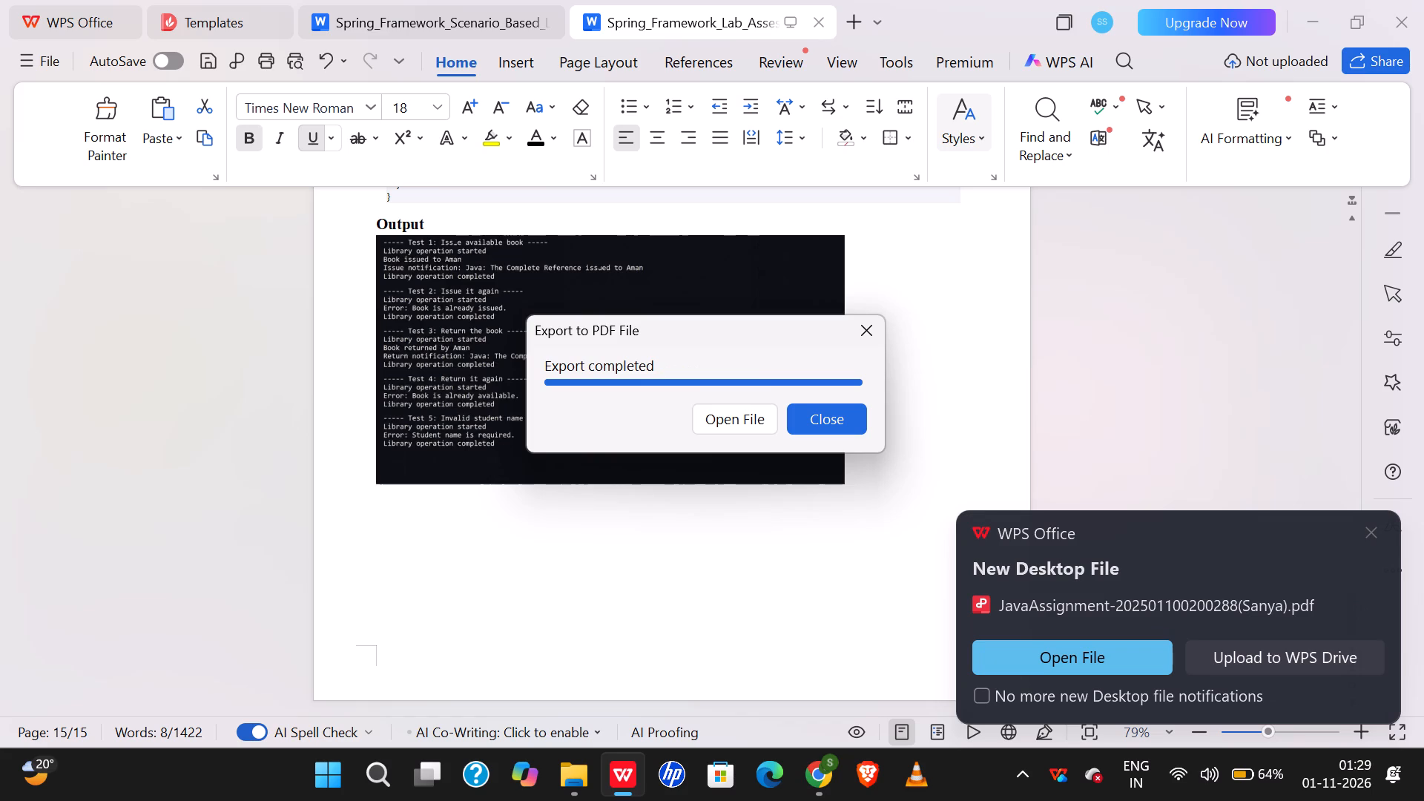
{"action": "left_click", "coordinate": [1382, 11]}
{"action": "left_click", "coordinate": [823, 408]}
Minimize the WPS Office, File Explorer and Chrome windows and launch Kuro from the desktop.
{"action": "left_click", "coordinate": [1306, 13]}
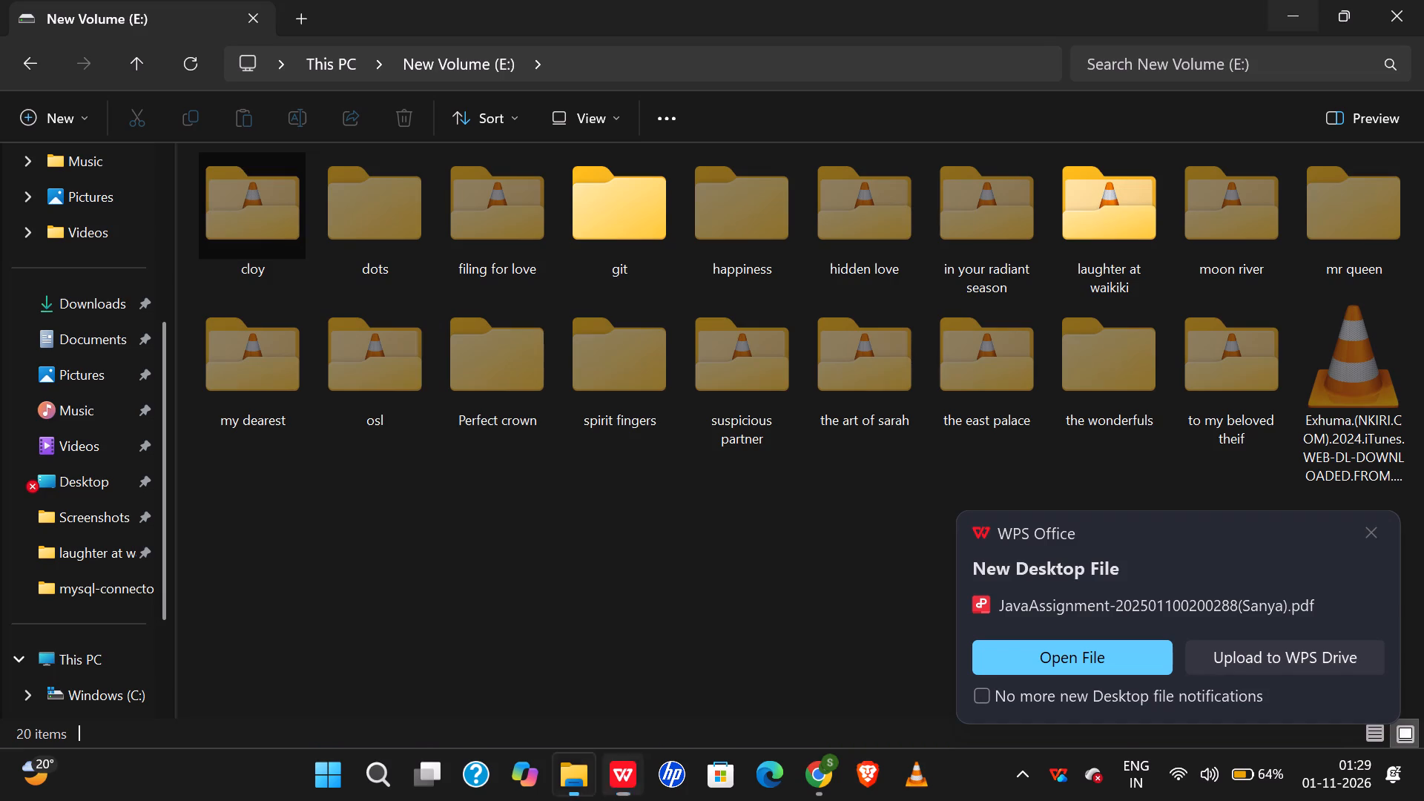
{"action": "left_click", "coordinate": [1306, 13]}
{"action": "left_click", "coordinate": [1310, 19]}
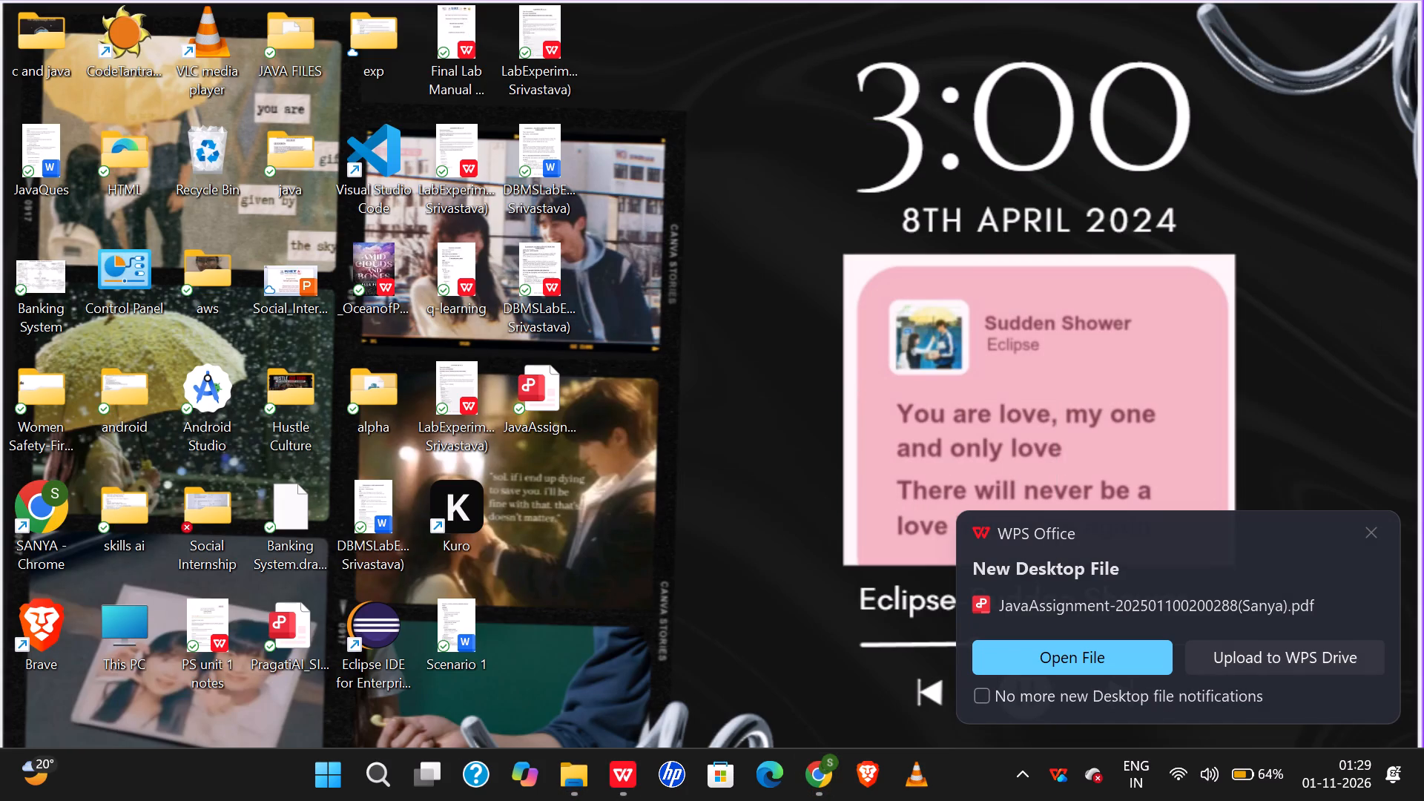
{"action": "double_click", "coordinate": [470, 533]}
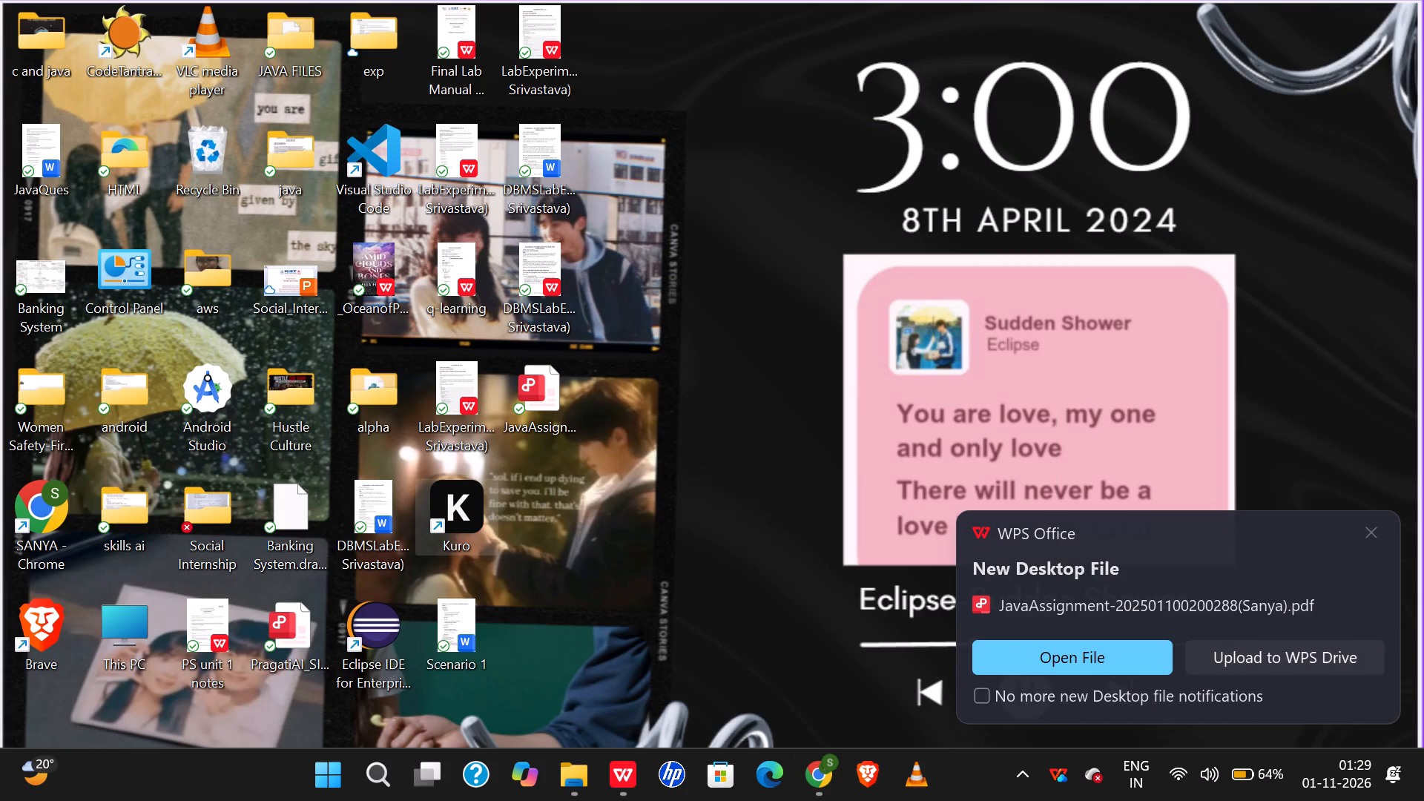